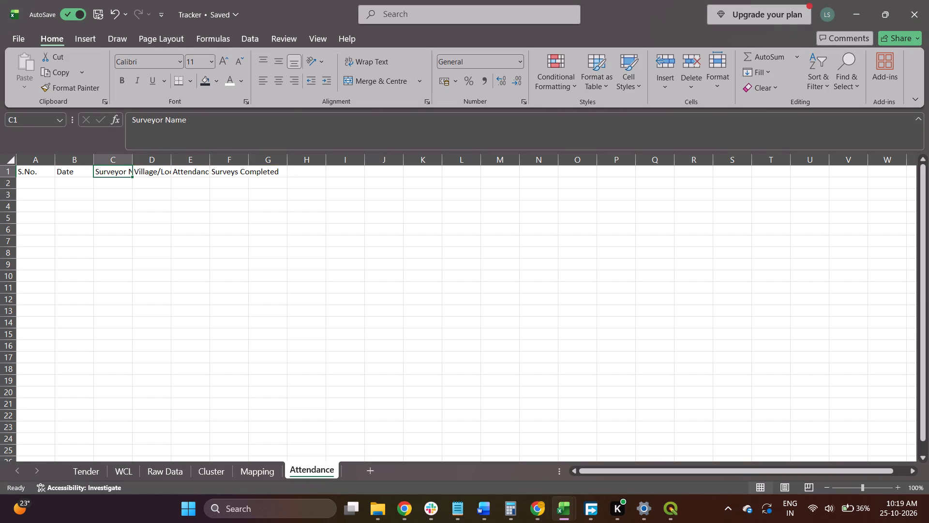
{"action": "key", "text": "ctrl+a"}
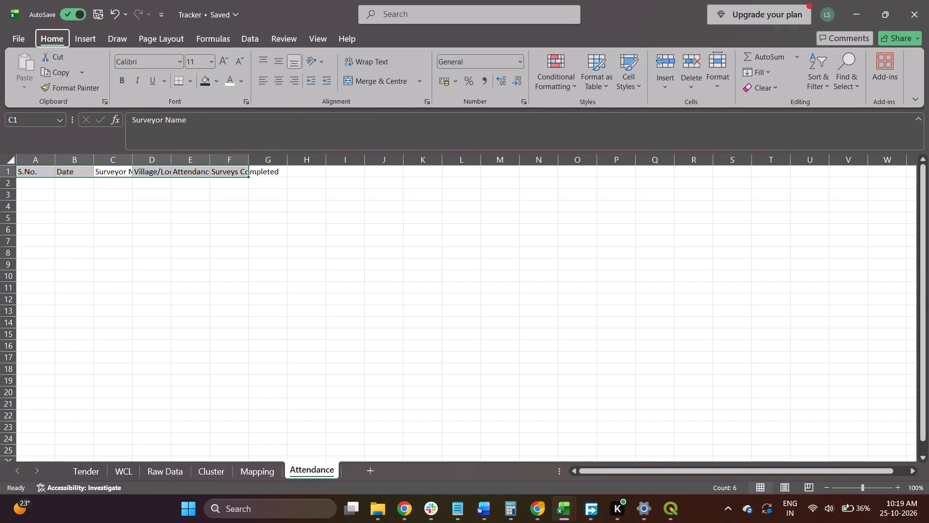
{"action": "type", "text": "hoi"}
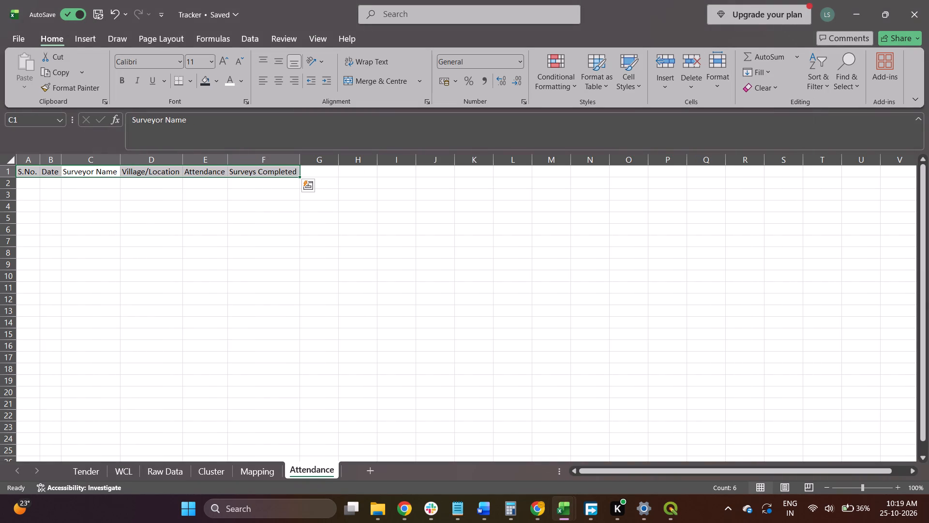
{"action": "key", "text": "Tab"}
{"action": "key", "text": "Down"}
{"action": "key", "text": "Left"}
{"action": "key", "text": "Left"}
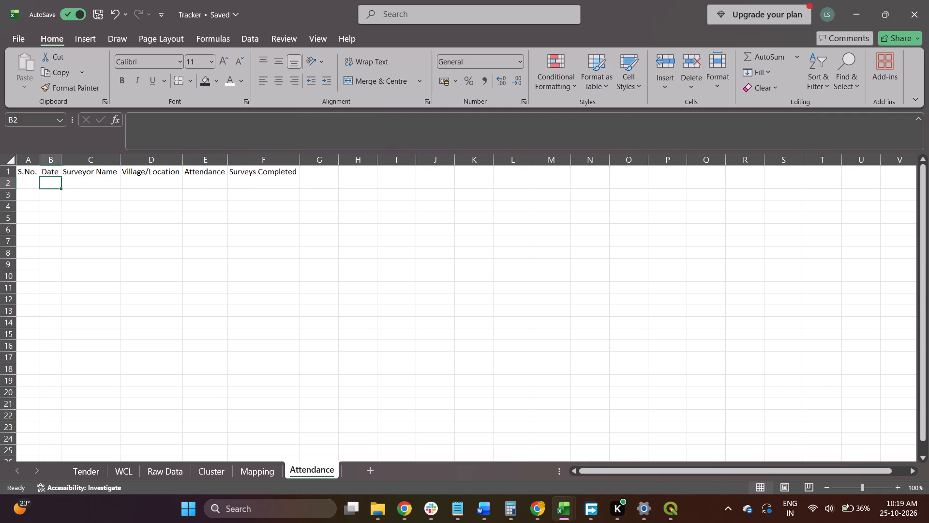
Copy the header formatting from the Mapping sheet's Mine header onto A1:F1 of the Attendance sheet with Format Painter.
{"action": "left_click", "coordinate": [251, 468]}
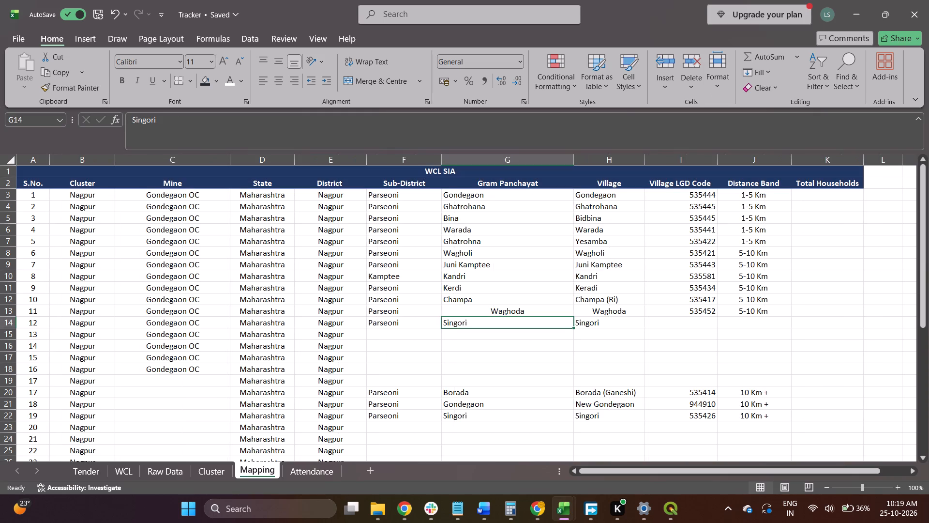
{"action": "left_click", "coordinate": [151, 182]}
{"action": "left_click", "coordinate": [81, 86]}
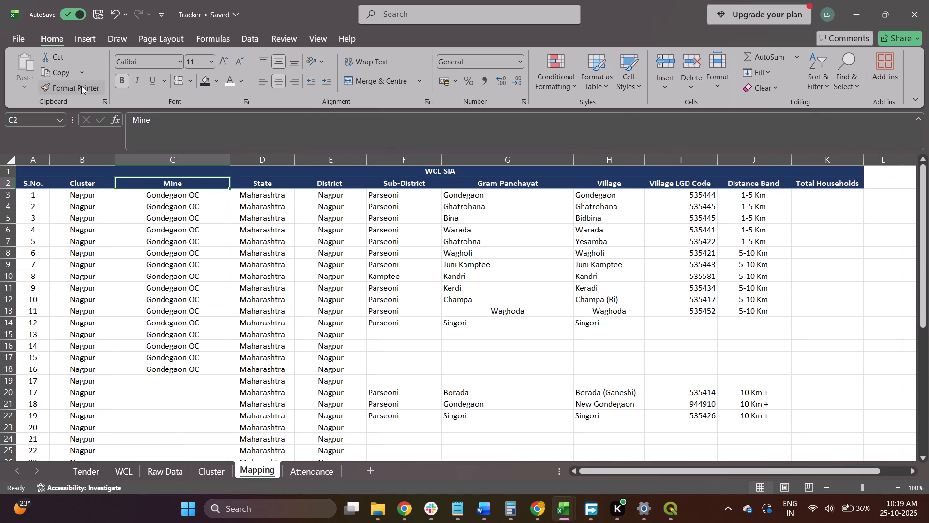
{"action": "left_click", "coordinate": [315, 469]}
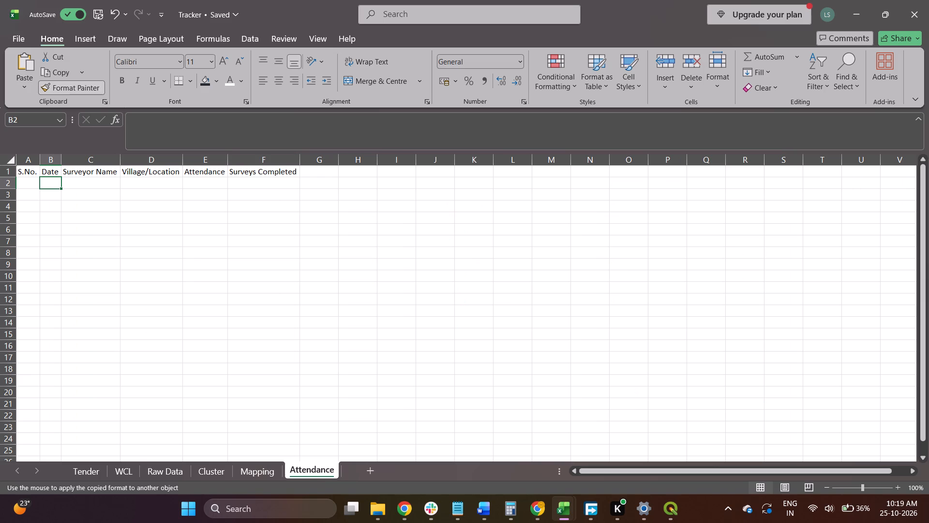
{"action": "left_click_drag", "start_coordinate": [29, 170], "coordinate": [229, 176]}
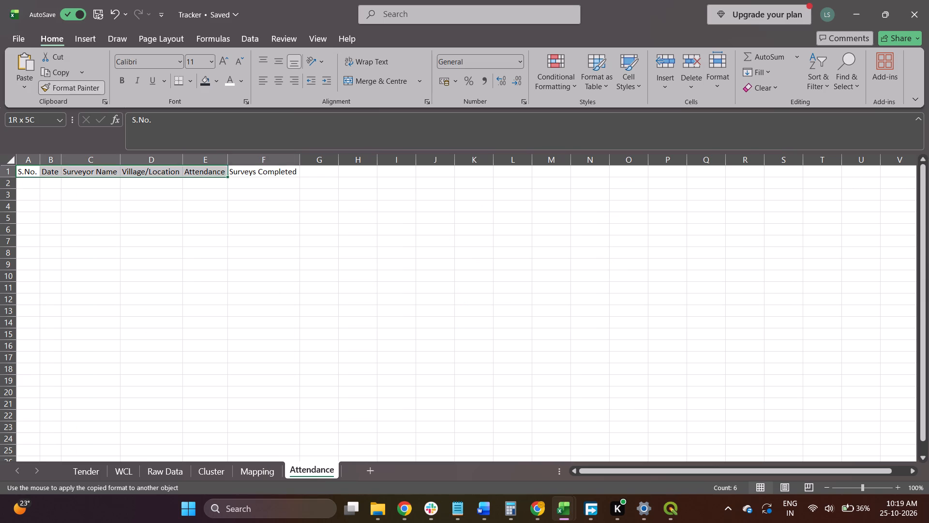
{"action": "left_click_drag", "start_coordinate": [229, 176], "coordinate": [254, 173]}
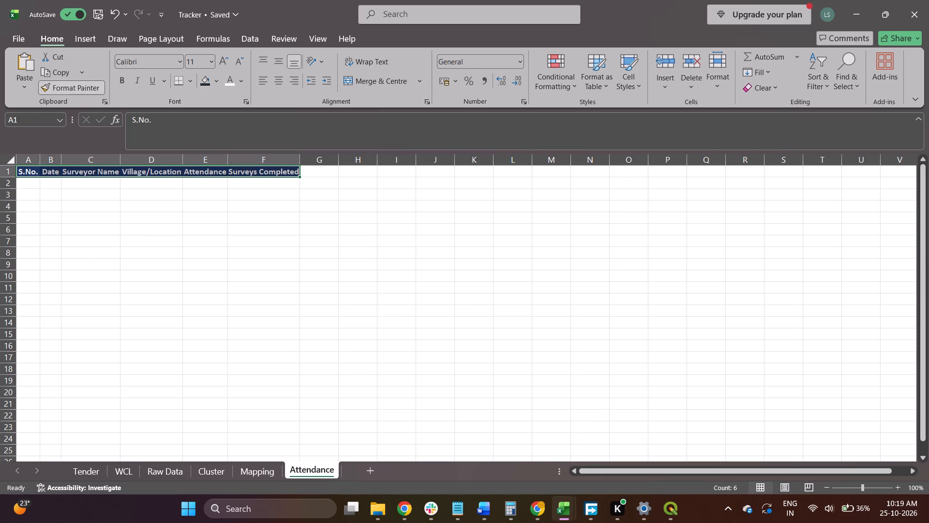
Enter 1 as the first serial number in A2 of the Attendance sheet.
{"action": "left_click", "coordinate": [106, 185]}
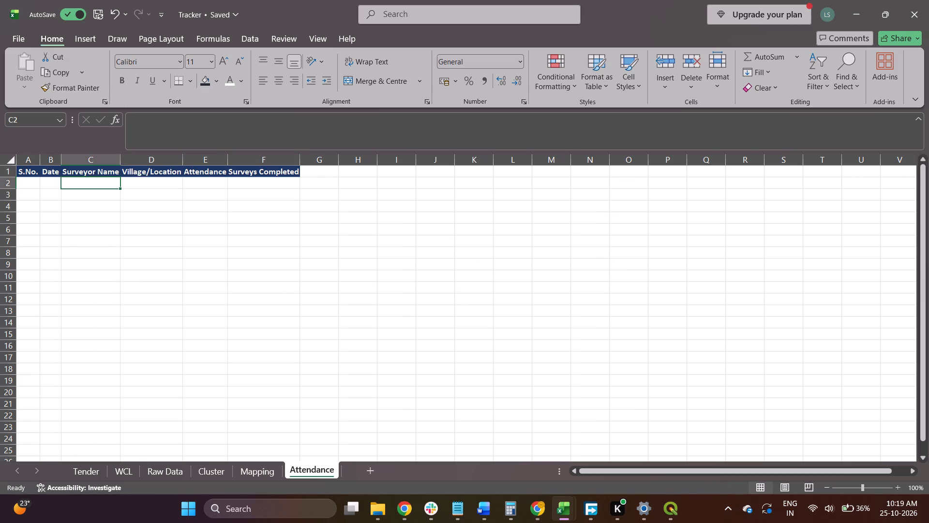
{"action": "key", "text": "Left"}
{"action": "key", "text": "Left"}
{"action": "key", "text": "1"}
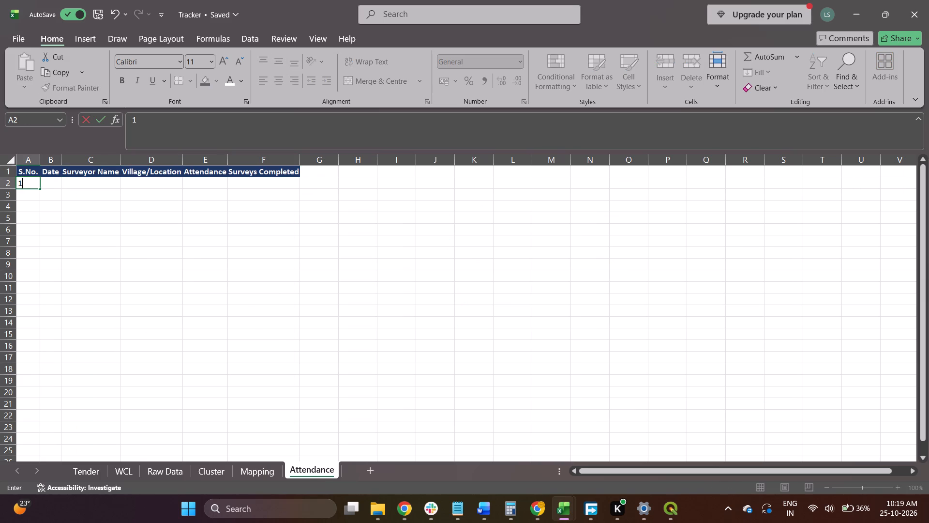
{"action": "key", "text": "Tab"}
Switch to the Household_Survey_Schedule workbook and look through its survey columns back to the start column.
{"action": "key", "text": "alt+Tab"}
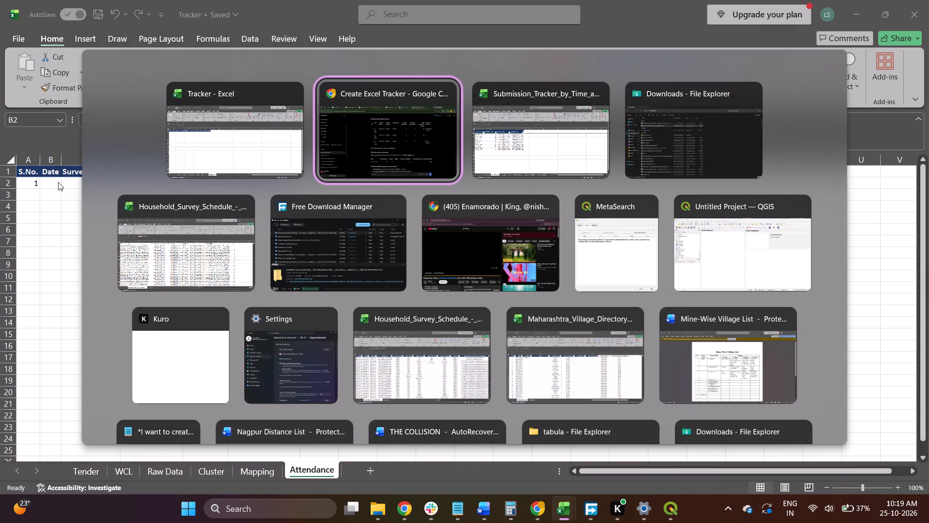
{"action": "key", "text": "alt+Tab"}
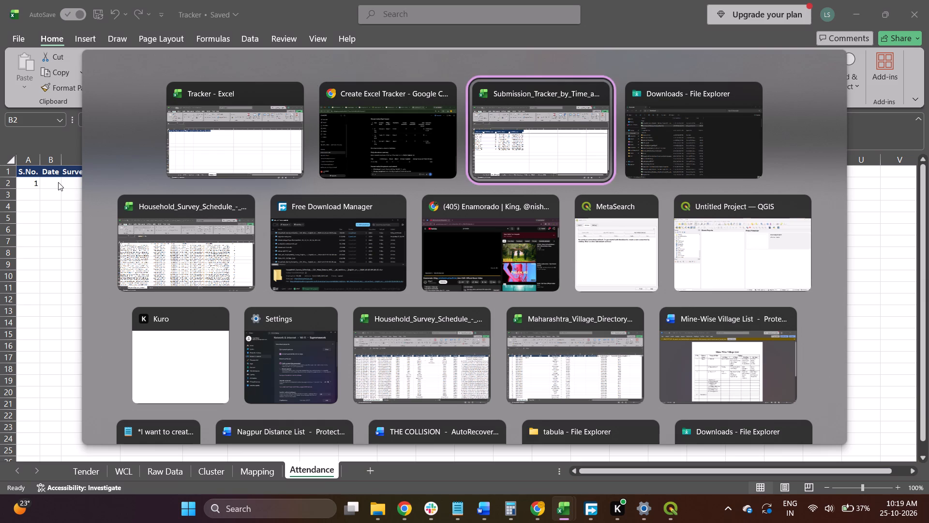
{"action": "key", "text": "alt+Tab"}
{"action": "key", "text": "alt+Tab"}
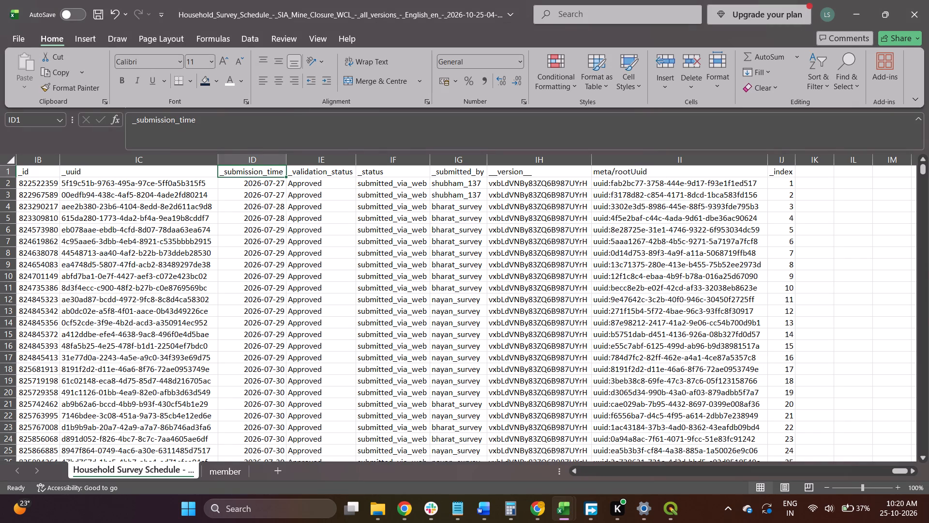
{"action": "scroll", "coordinate": [195, 383], "scroll_direction": "right", "scroll_amount": 8}
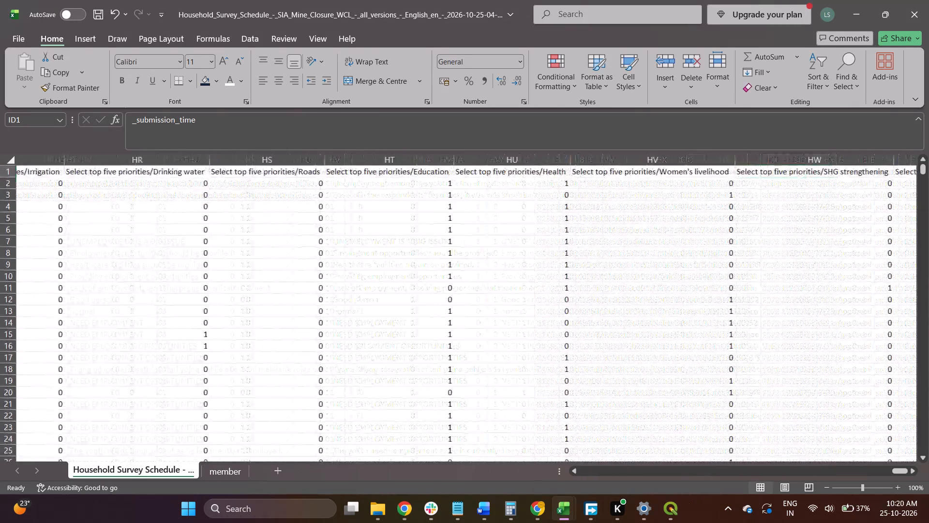
{"action": "scroll", "coordinate": [195, 383], "scroll_direction": "right", "scroll_amount": 12}
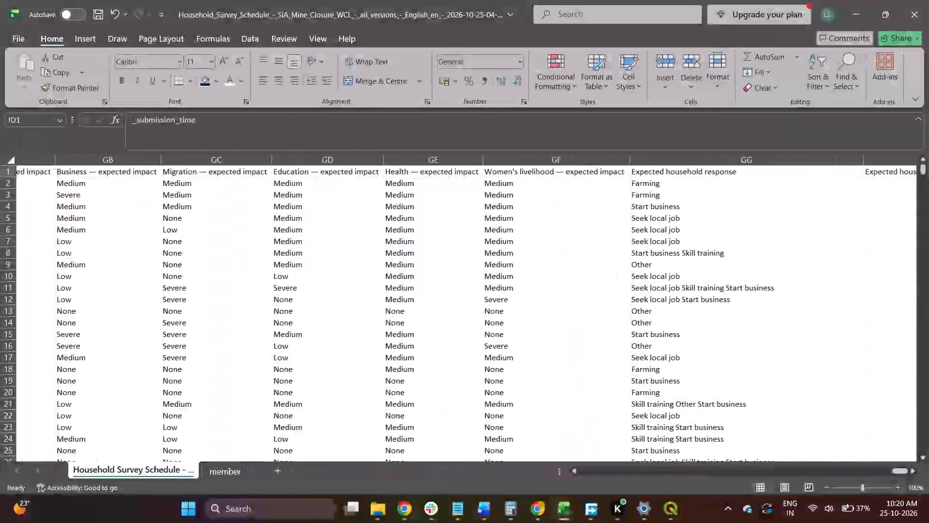
{"action": "scroll", "coordinate": [102, 380], "scroll_direction": "right", "scroll_amount": 16}
{"action": "scroll", "coordinate": [102, 380], "scroll_direction": "right", "scroll_amount": 10}
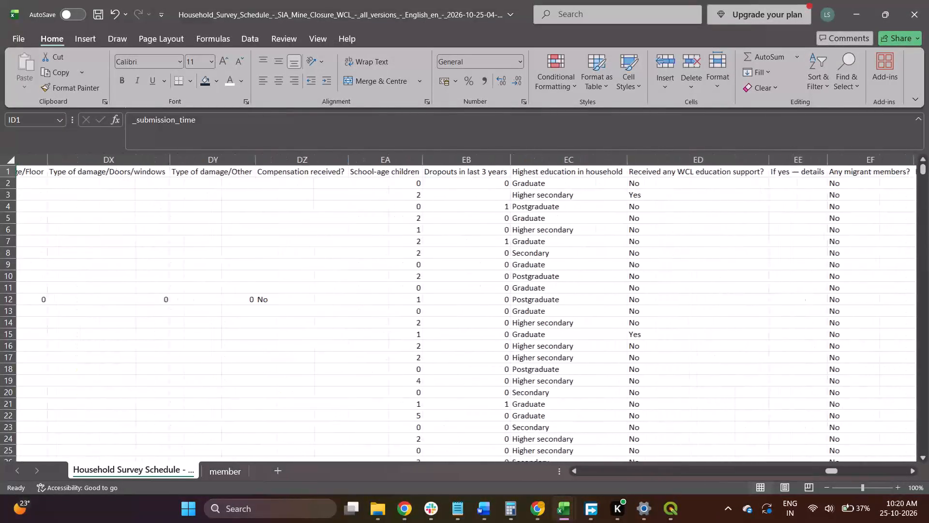
{"action": "left_click_drag", "start_coordinate": [830, 472], "coordinate": [586, 491]}
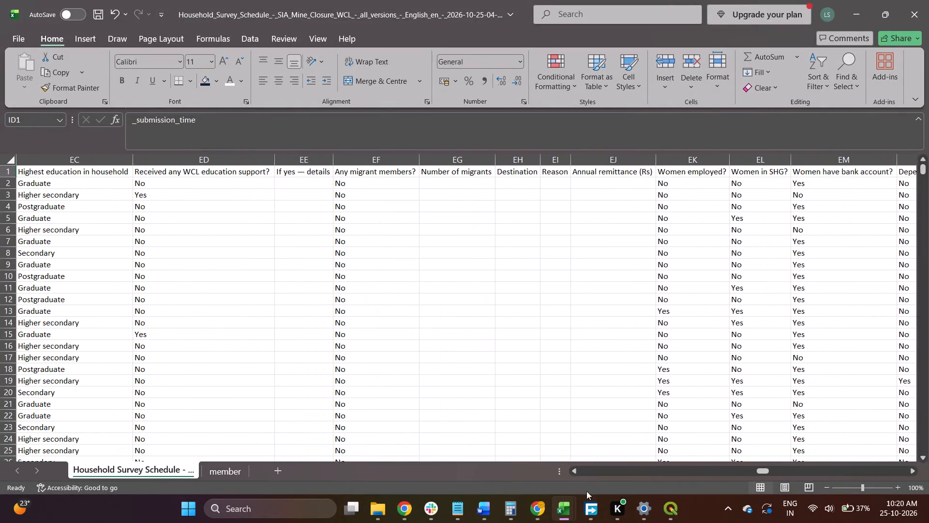
{"action": "left_click_drag", "start_coordinate": [586, 491], "coordinate": [539, 498]}
{"action": "left_click", "coordinate": [582, 470]}
{"action": "triple_click", "coordinate": [582, 470]}
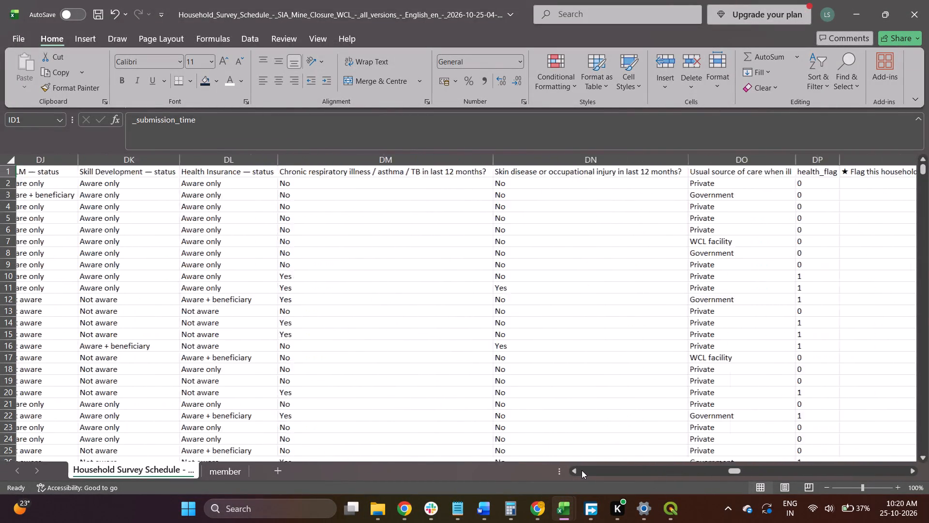
{"action": "triple_click", "coordinate": [582, 470]}
{"action": "triple_click", "coordinate": [582, 470]}
{"action": "triple_click", "coordinate": [582, 470]}
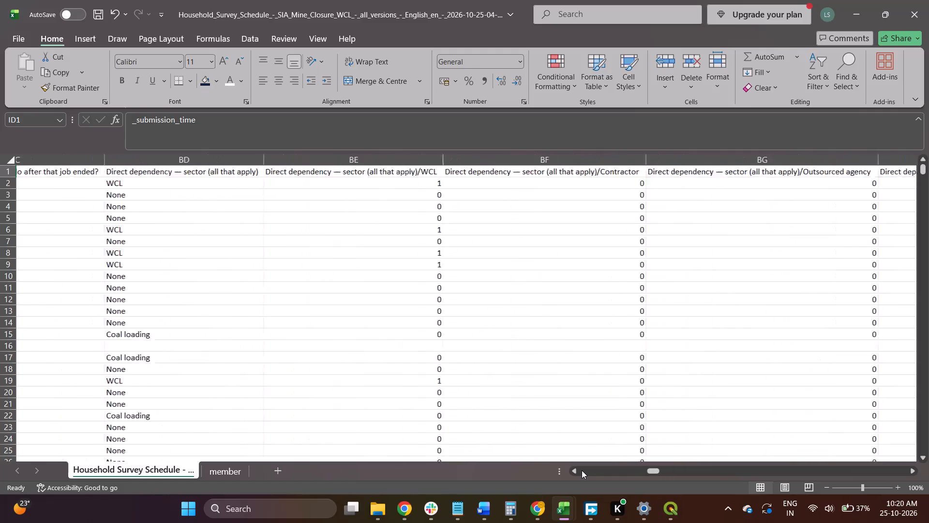
{"action": "triple_click", "coordinate": [582, 470]}
{"action": "triple_click", "coordinate": [582, 470]}
{"action": "triple_click", "coordinate": [582, 470]}
{"action": "double_click", "coordinate": [582, 470]}
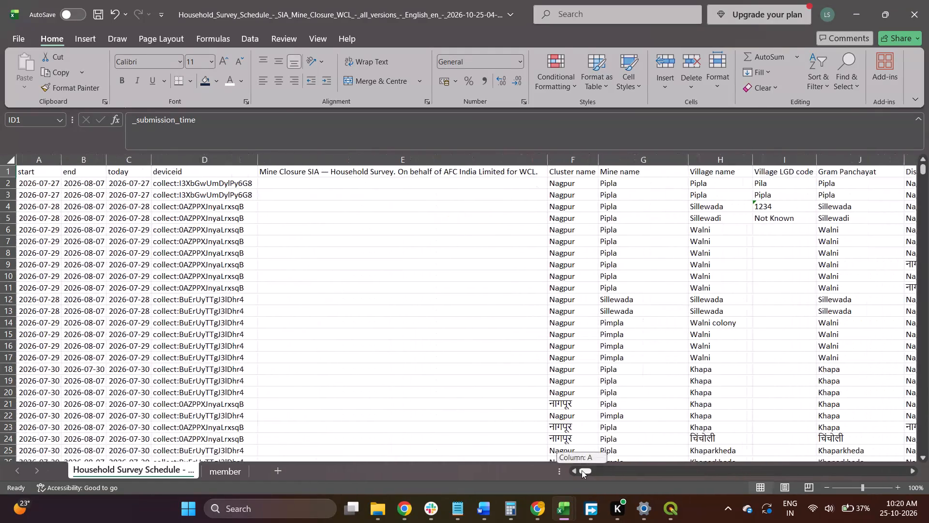
{"action": "left_click_drag", "start_coordinate": [582, 470], "coordinate": [564, 473]}
Check the date of the last record in the today column, comparing with the Tracker workbook's Attendance sheet.
{"action": "left_click", "coordinate": [136, 371]}
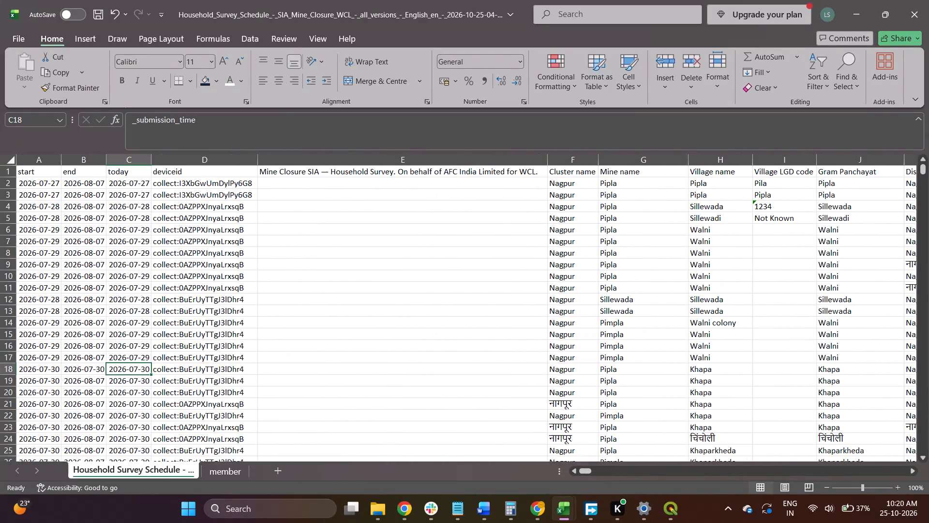
{"action": "key", "text": "ctrl+Down"}
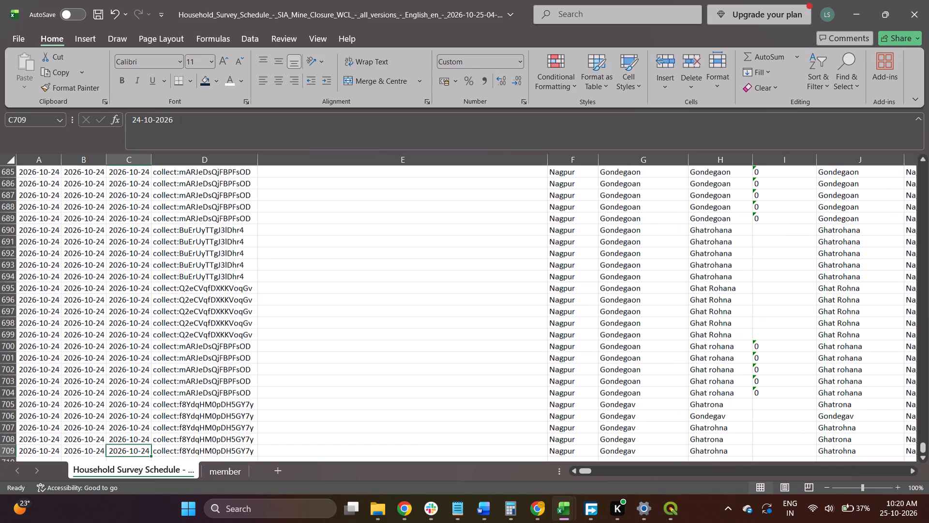
{"action": "key", "text": "alt+Tab"}
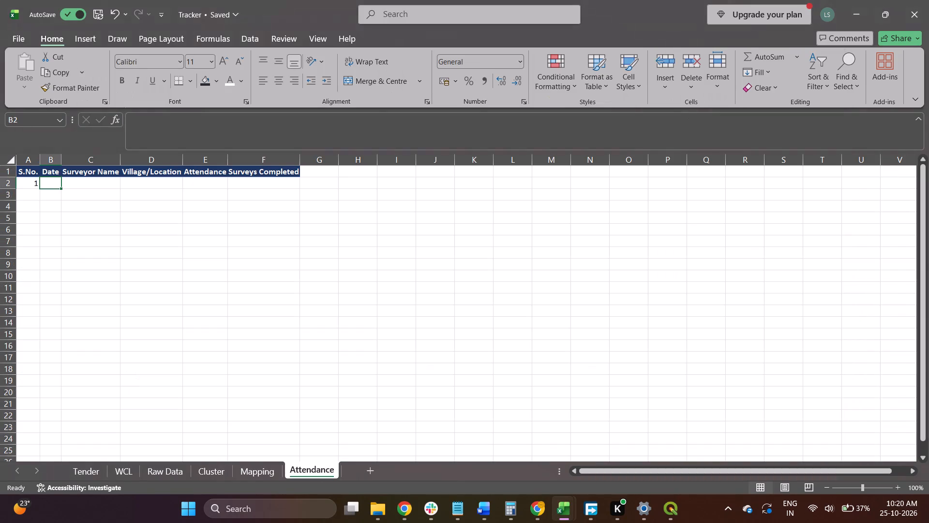
{"action": "key", "text": "alt+Tab"}
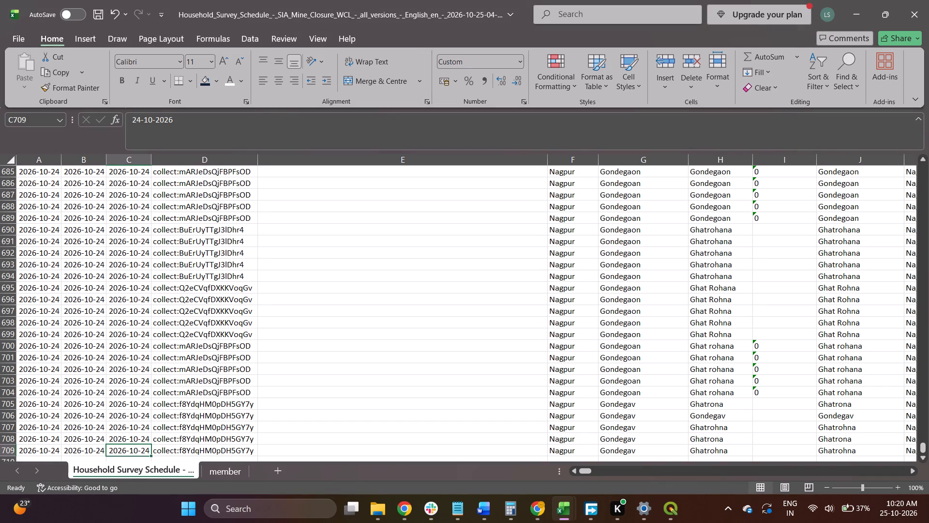
Look along the last survey record, row 709, to examine its _submission_time and _submitted_by entries.
{"action": "key", "text": "Right"}
{"action": "key", "text": "Right"}
{"action": "key", "text": "Right"}
{"action": "key", "text": "Right"}
{"action": "key", "text": "Right"}
{"action": "key", "text": "Right"}
{"action": "key", "text": "Right"}
{"action": "key", "text": "Right"}
{"action": "key", "text": "Right"}
{"action": "key", "text": "Right"}
{"action": "key", "text": "Right"}
{"action": "key", "text": "Right"}
{"action": "key", "text": "Right"}
{"action": "key", "text": "Right"}
{"action": "key", "text": "Right"}
{"action": "key", "text": "Right"}
{"action": "key", "text": "Right"}
{"action": "key", "text": "Right"}
{"action": "key", "text": "Right"}
{"action": "key", "text": "Right"}
{"action": "key", "text": "Right"}
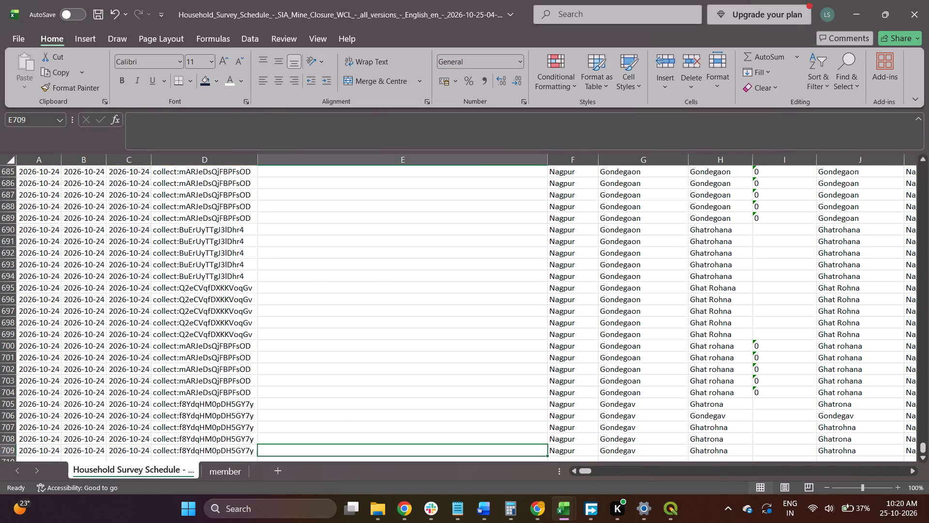
{"action": "key", "text": "Right"}
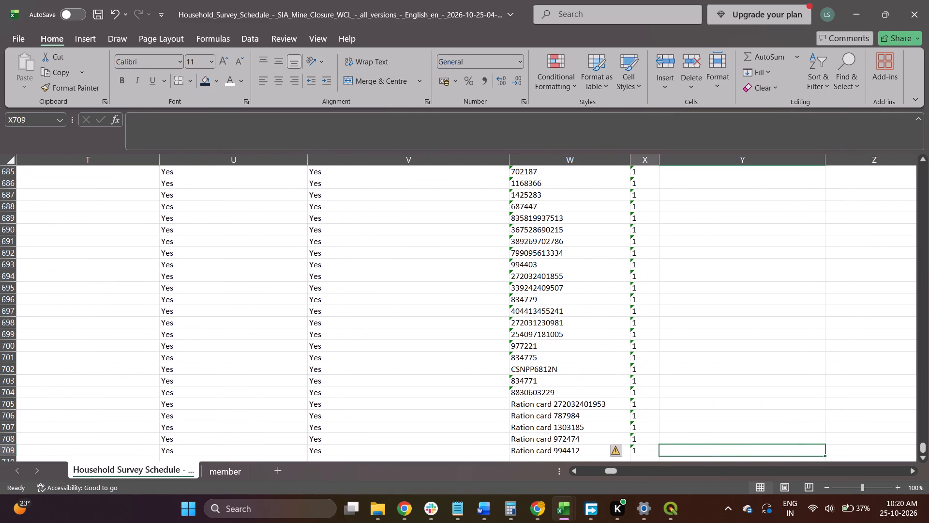
{"action": "key", "text": "Left"}
{"action": "key", "text": "ctrl+Right"}
{"action": "key", "text": "ctrl+Right"}
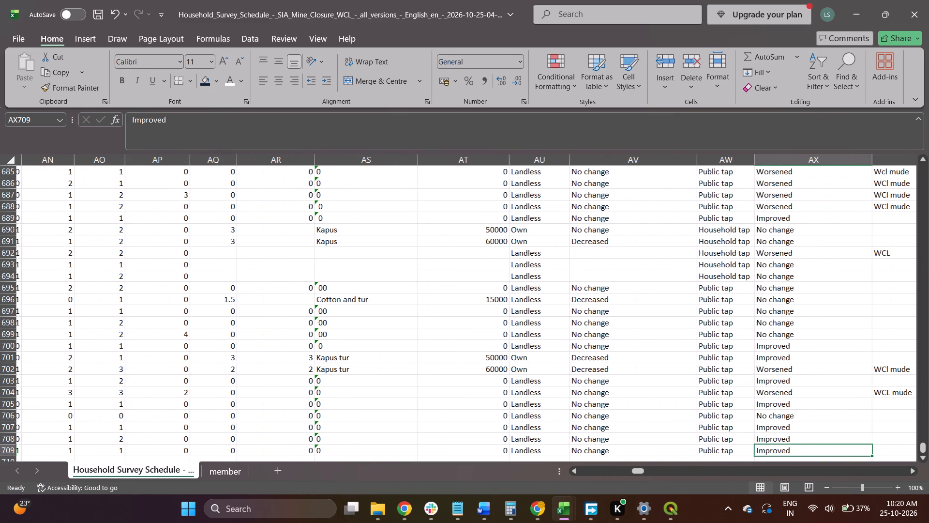
{"action": "key", "text": "ctrl+Right"}
{"action": "key", "text": "ctrl+Right"}
{"action": "key", "text": "ctrl+Right"}
{"action": "key", "text": "ctrl+Right"}
{"action": "key", "text": "ctrl+Right"}
{"action": "key", "text": "ctrl+Right"}
{"action": "key", "text": "ctrl+Right"}
{"action": "key", "text": "ctrl+Right"}
{"action": "key", "text": "ctrl+Right"}
{"action": "key", "text": "ctrl+Right"}
{"action": "key", "text": "ctrl+Right"}
{"action": "key", "text": "ctrl+Right"}
{"action": "key", "text": "ctrl+Right"}
{"action": "key", "text": "ctrl+Right"}
{"action": "key", "text": "ctrl+Right"}
{"action": "key", "text": "ctrl+Right"}
{"action": "key", "text": "ctrl+Right"}
{"action": "key", "text": "ctrl+Right"}
{"action": "key", "text": "ctrl+Right"}
{"action": "key", "text": "ctrl+Right"}
{"action": "key", "text": "ctrl+Right"}
{"action": "key", "text": "ctrl+Right"}
{"action": "key", "text": "ctrl+Right"}
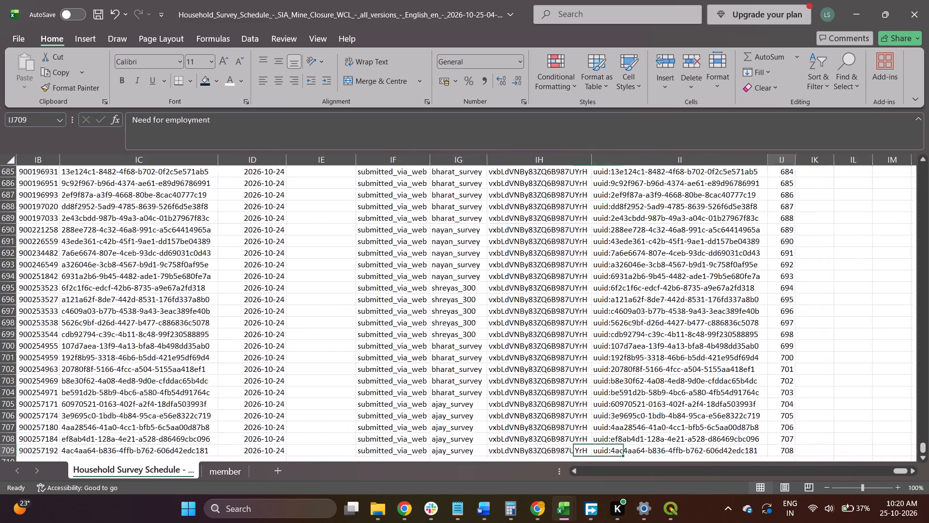
{"action": "key", "text": "Left"}
{"action": "key", "text": "ctrl+Left"}
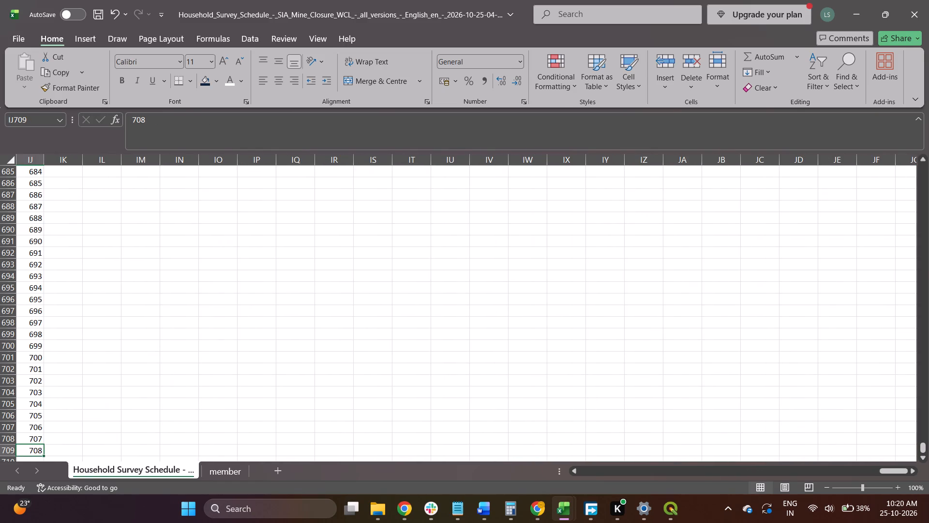
{"action": "key", "text": "Left"}
{"action": "key", "text": "Left"}
{"action": "key", "text": "Left"}
{"action": "key", "text": "Left"}
{"action": "key", "text": "Left"}
{"action": "key", "text": "Left"}
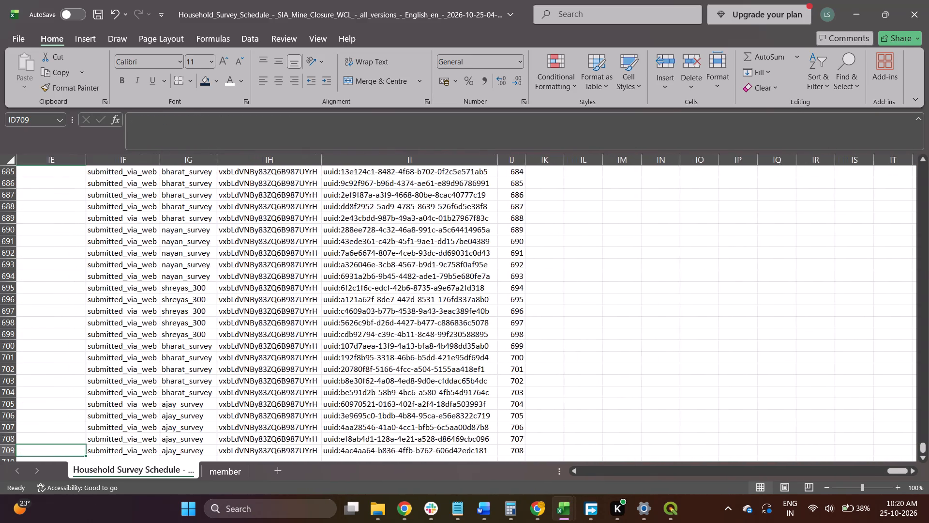
{"action": "key", "text": "Left"}
{"action": "key", "text": "Right"}
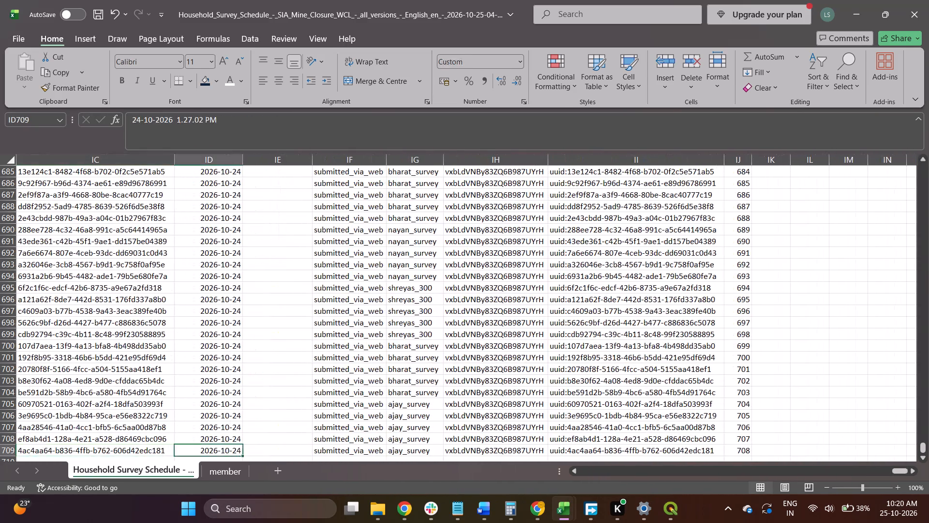
Examine the submission times and submitters of the most recent survey records, working upward from the last row.
{"action": "key", "text": "Up"}
{"action": "key", "text": "Up"}
{"action": "key", "text": "Up"}
{"action": "key", "text": "Up"}
{"action": "key", "text": "Up"}
{"action": "key", "text": "Up"}
{"action": "key", "text": "Up"}
{"action": "key", "text": "Up"}
{"action": "key", "text": "Up"}
{"action": "key", "text": "Up"}
{"action": "key", "text": "Up"}
{"action": "key", "text": "Up"}
{"action": "key", "text": "Up"}
{"action": "key", "text": "Up"}
{"action": "key", "text": "Up"}
{"action": "key", "text": "Up"}
{"action": "key", "text": "Up"}
{"action": "key", "text": "Up"}
{"action": "key", "text": "Up"}
{"action": "key", "text": "Up"}
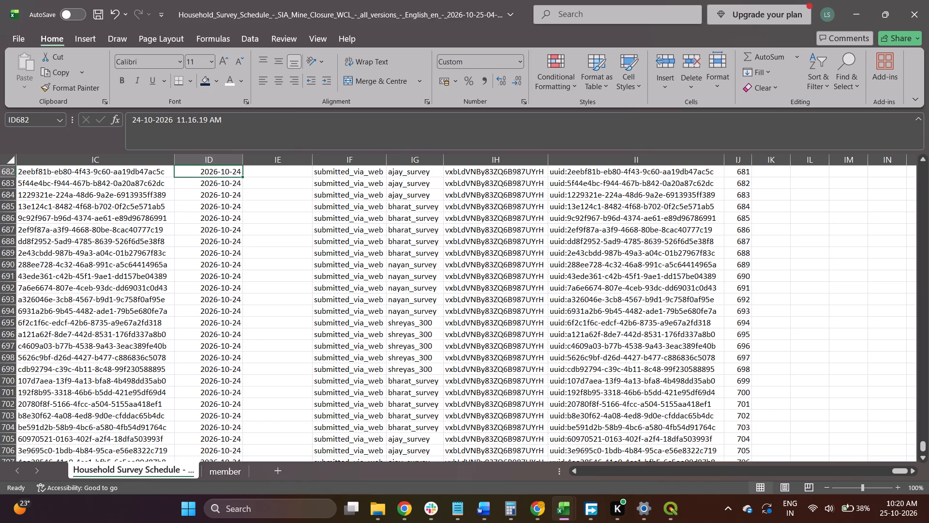
Check the first survey record's _submission_time and neighbouring status fields, referring again to the Tracker workbook's Attendance sheet.
{"action": "key", "text": "ctrl+Up"}
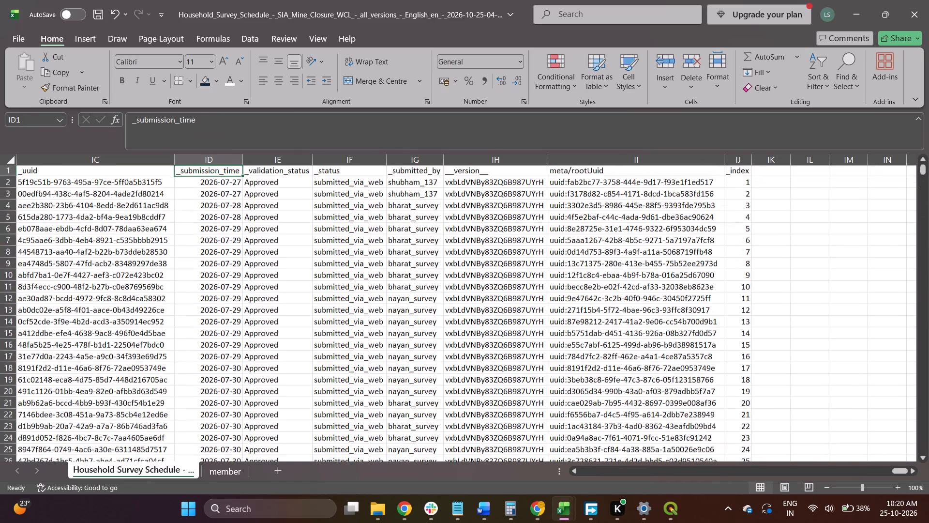
{"action": "key", "text": "Down"}
{"action": "key", "text": "Right"}
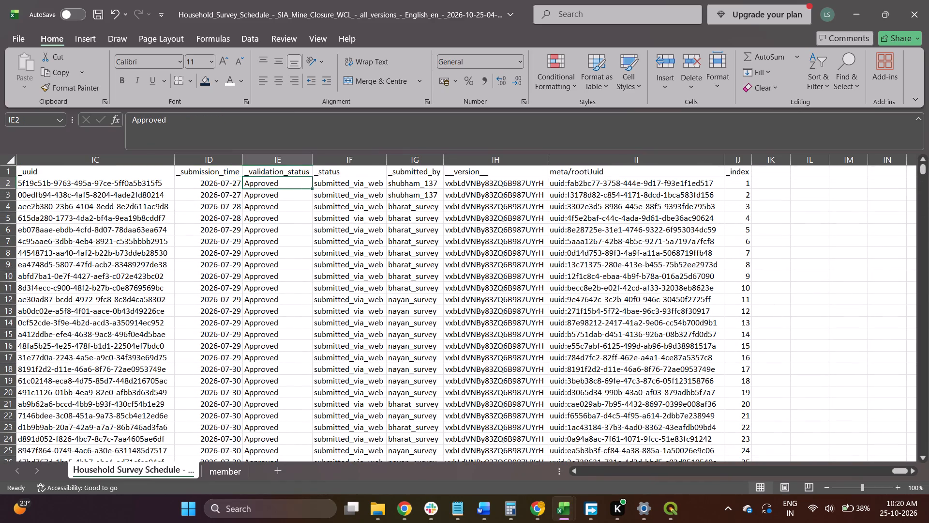
{"action": "key", "text": "Right"}
{"action": "key", "text": "Left"}
{"action": "key", "text": "Left"}
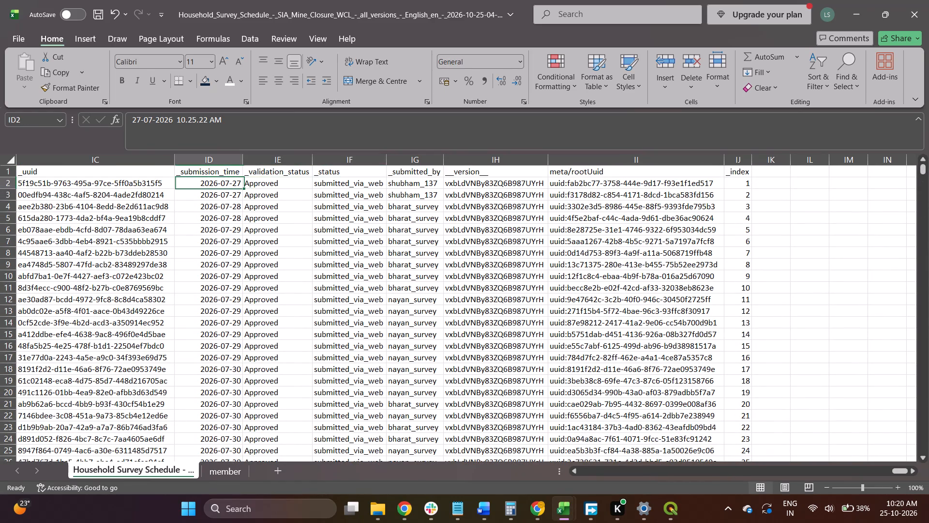
{"action": "key", "text": "Right"}
{"action": "key", "text": "Left"}
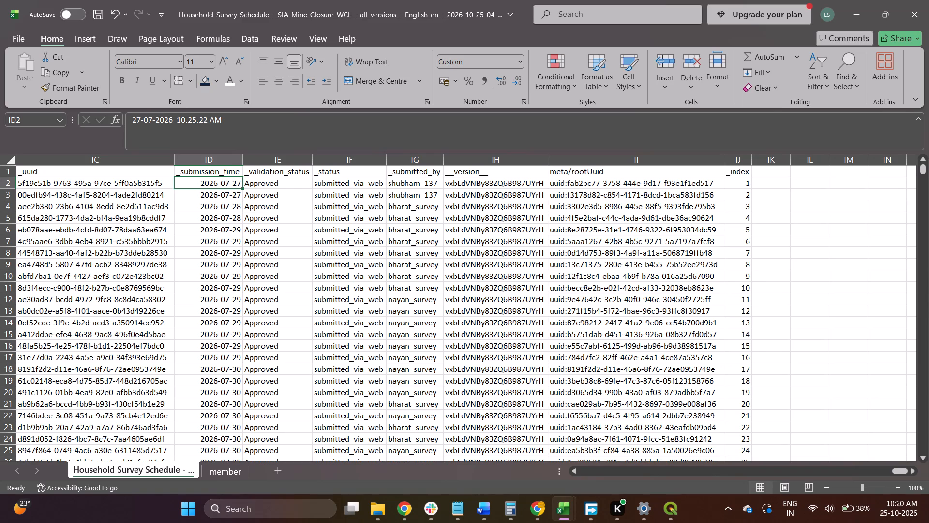
{"action": "key", "text": "alt+Tab"}
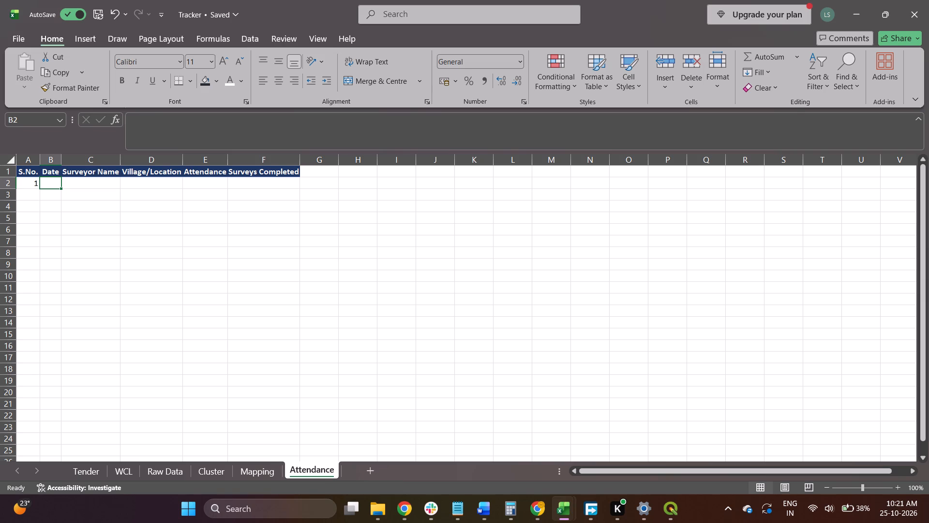
{"action": "key", "text": "alt+Tab"}
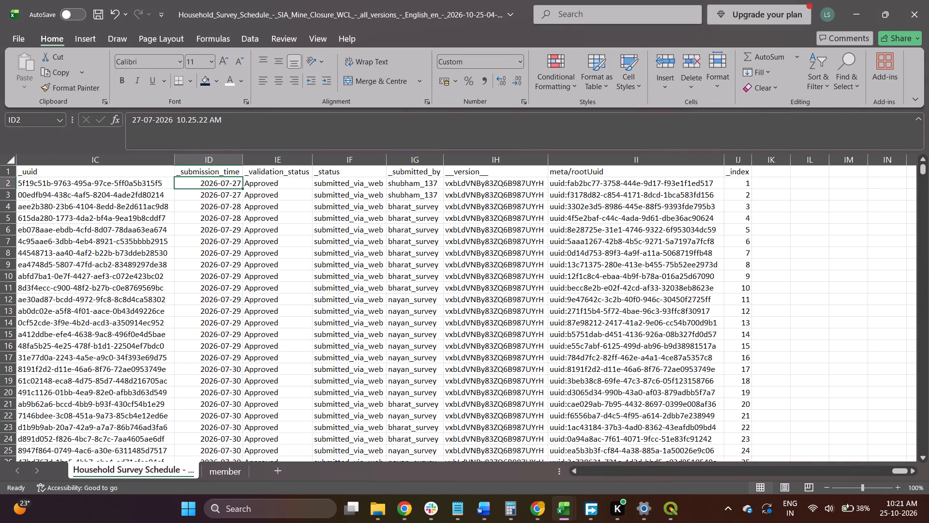
Enter the date 27/7/26 for S.No. 1 in the Tracker workbook's Attendance sheet.
{"action": "key", "text": "alt+Tab"}
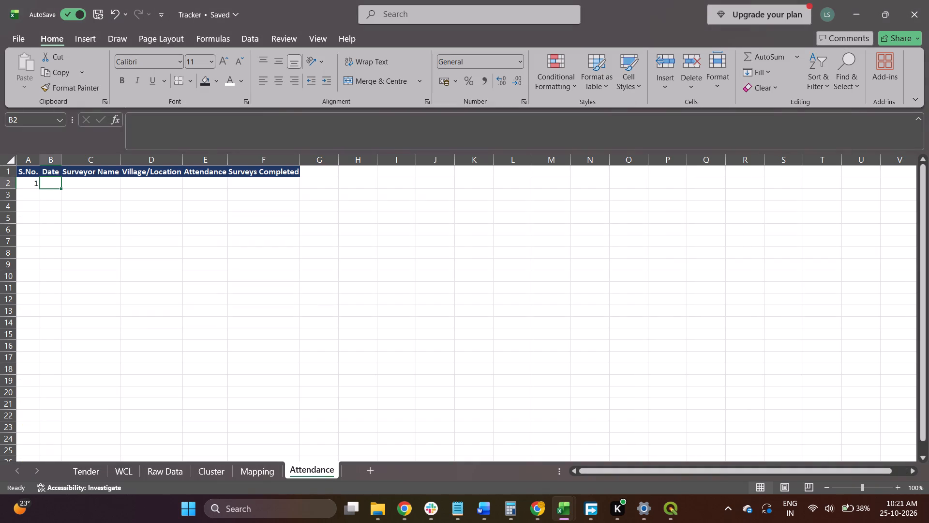
{"action": "type", "text": "27"}
{"action": "type", "text": "/7/"}
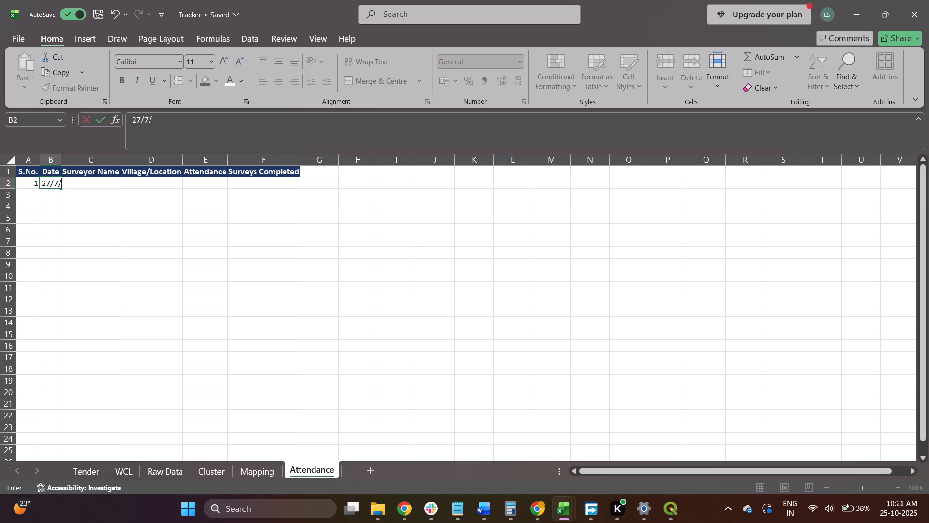
{"action": "type", "text": "26"}
{"action": "key", "text": "Tab"}
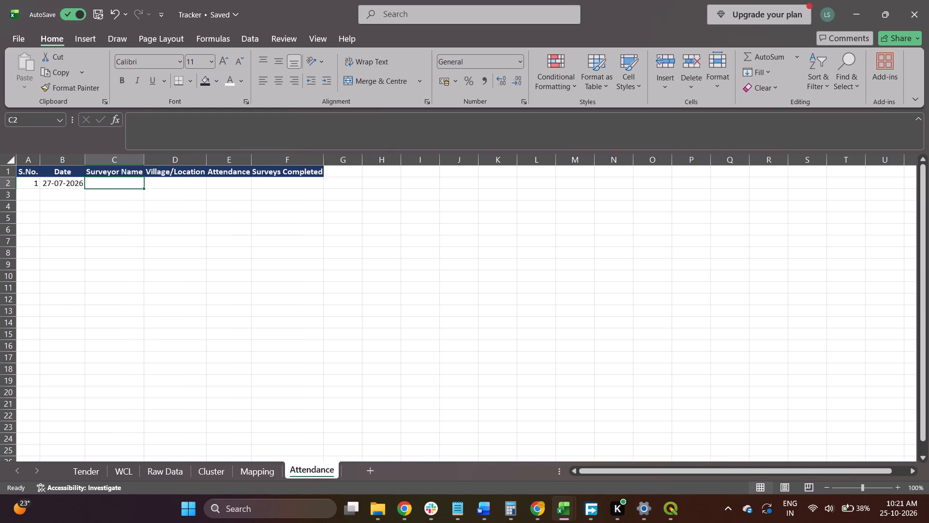
Turn on filtering in the Household Survey Schedule export and filter the _submitted_by column by shubham.
{"action": "key", "text": "alt+Tab"}
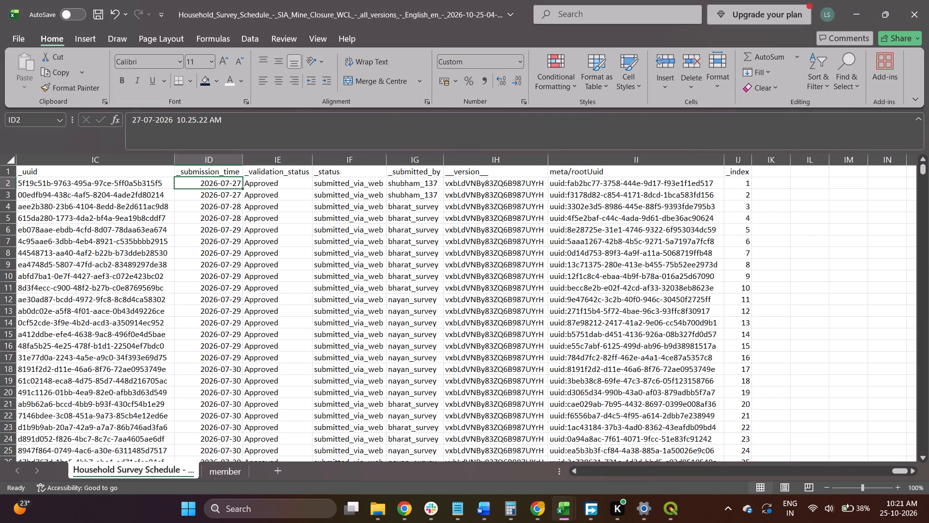
{"action": "left_click", "coordinate": [417, 170]}
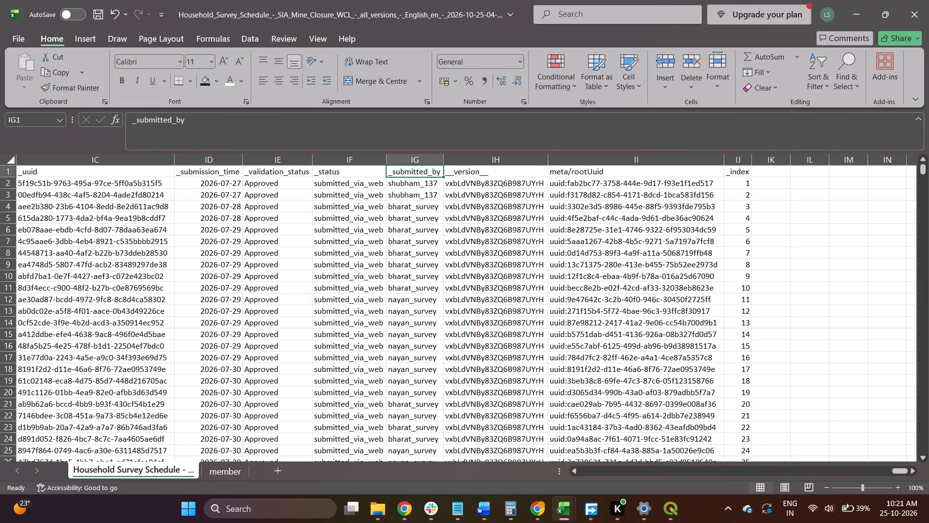
{"action": "key", "text": "ctrl+shift+l"}
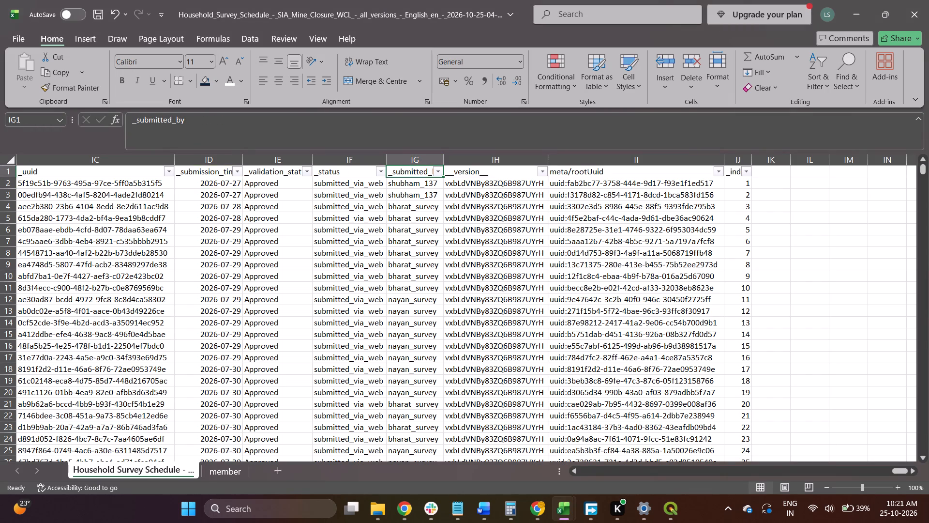
{"action": "left_click", "coordinate": [437, 173]}
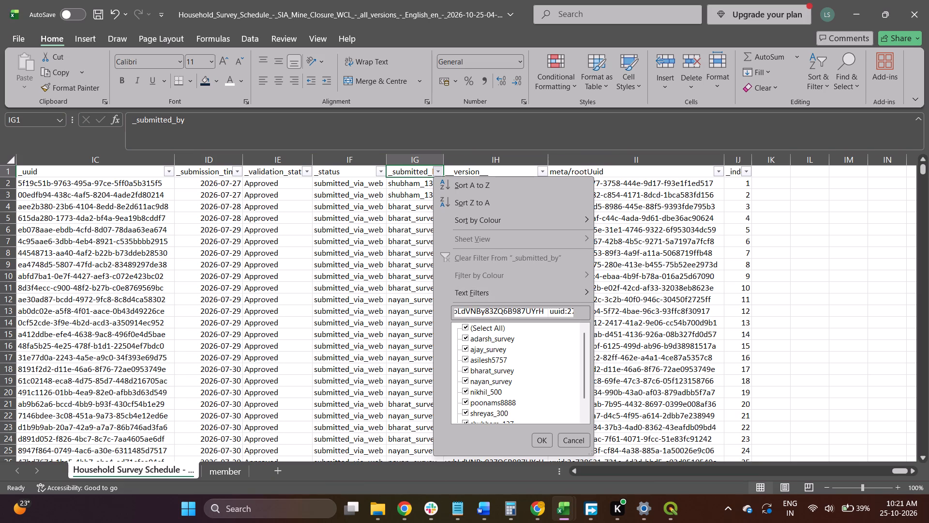
{"action": "left_click", "coordinate": [478, 311]}
{"action": "type", "text": "shubham"}
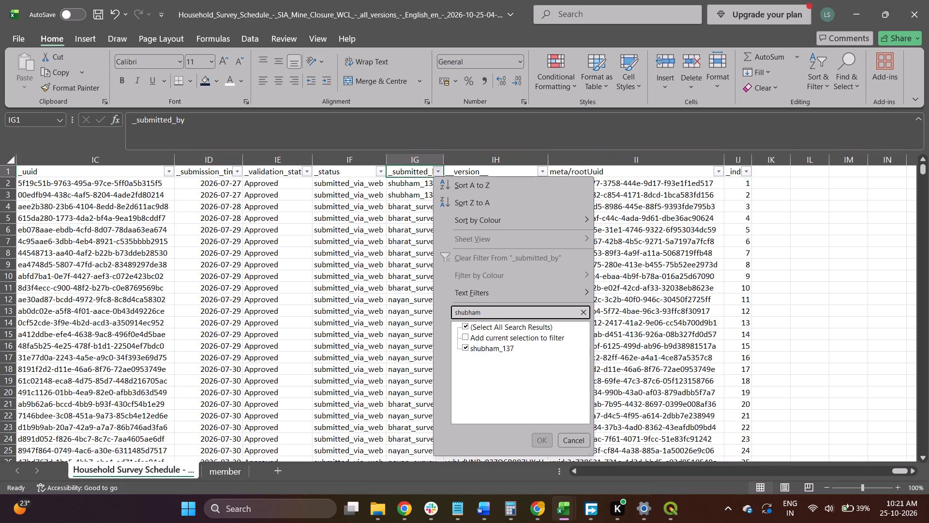
{"action": "key", "text": "Return"}
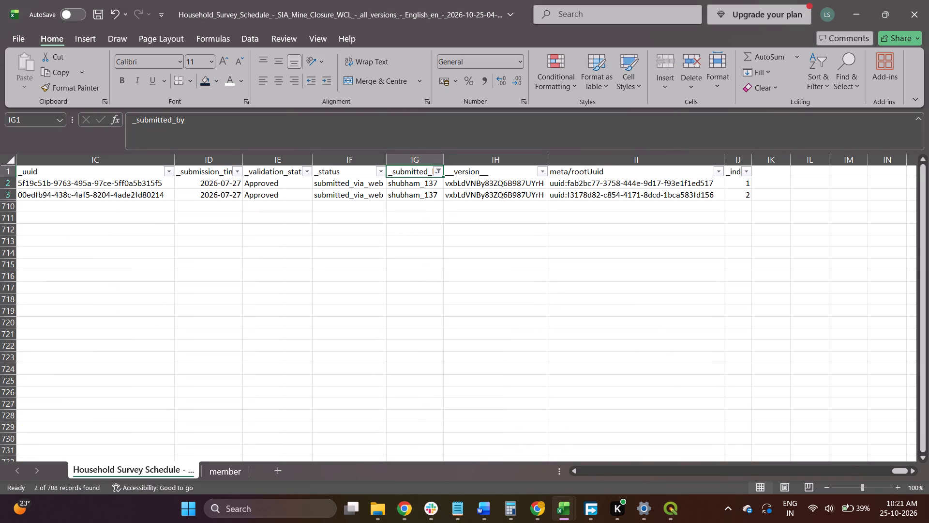
Look along the first filtered record, row 2, examining its priority columns, submission details and _index field.
{"action": "left_click", "coordinate": [270, 213]}
{"action": "key", "text": "Up"}
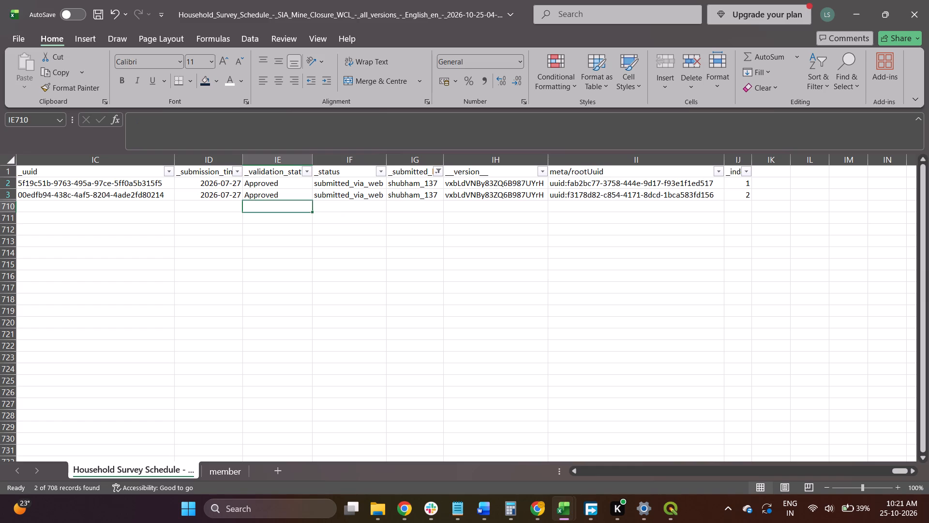
{"action": "key", "text": "Up"}
{"action": "key", "text": "Up"}
{"action": "key", "text": "Left"}
{"action": "key", "text": "Left"}
{"action": "key", "text": "Left"}
{"action": "key", "text": "Left"}
{"action": "key", "text": "Left"}
{"action": "key", "text": "Left"}
{"action": "key", "text": "Left"}
{"action": "key", "text": "Left"}
{"action": "key", "text": "Left"}
{"action": "key", "text": "Left"}
{"action": "key", "text": "Left"}
{"action": "key", "text": "Left"}
{"action": "key", "text": "Left"}
{"action": "key", "text": "Left"}
{"action": "key", "text": "Left"}
{"action": "key", "text": "Right"}
{"action": "key", "text": "Right"}
{"action": "key", "text": "Right"}
{"action": "key", "text": "Right"}
{"action": "key", "text": "Right"}
{"action": "key", "text": "Right"}
{"action": "key", "text": "Right"}
{"action": "key", "text": "Right"}
{"action": "key", "text": "Right"}
{"action": "key", "text": "Right"}
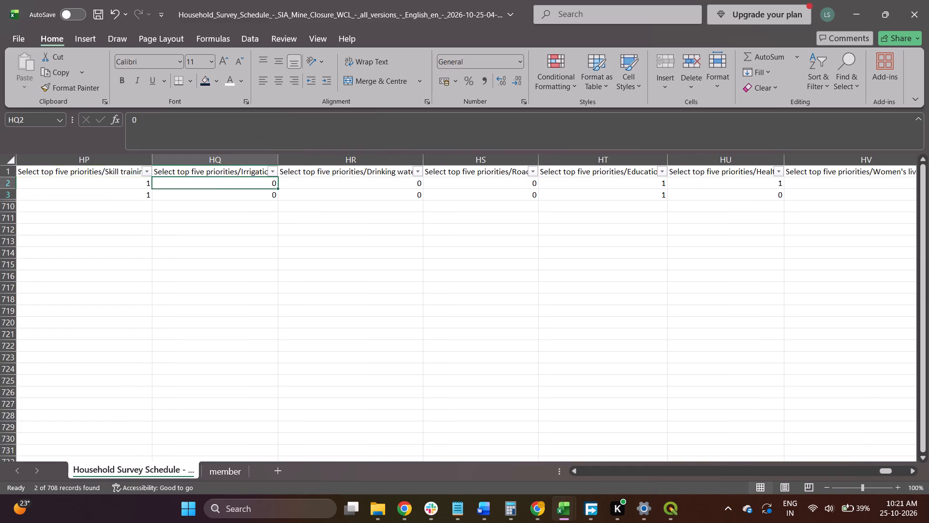
{"action": "key", "text": "Right"}
{"action": "key", "text": "Right"}
{"action": "key", "text": "Right"}
{"action": "key", "text": "Right"}
{"action": "key", "text": "Right"}
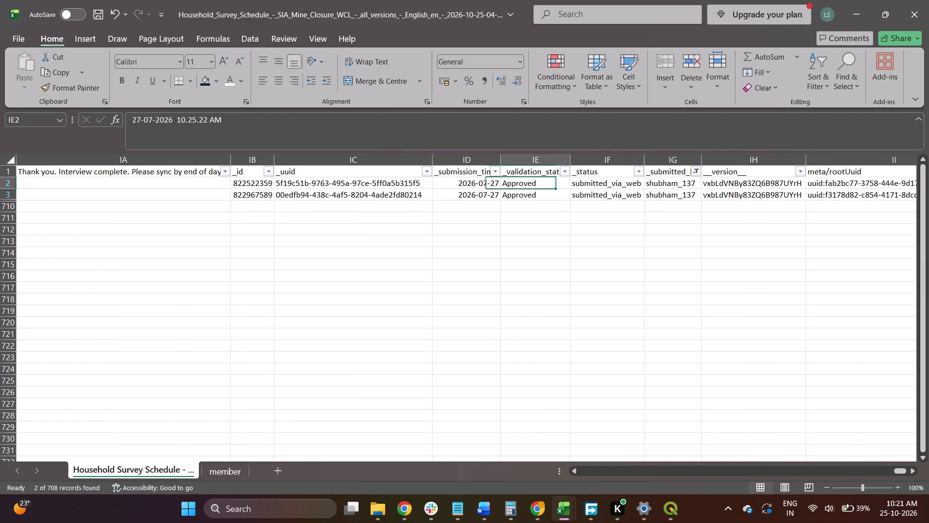
{"action": "key", "text": "Right"}
{"action": "key", "text": "Right"}
{"action": "key", "text": "Right"}
{"action": "key", "text": "Right"}
{"action": "key", "text": "Right"}
{"action": "key", "text": "Right"}
Check the _submission_time entries of both filtered records in rows 2 and 3.
{"action": "key", "text": "Left"}
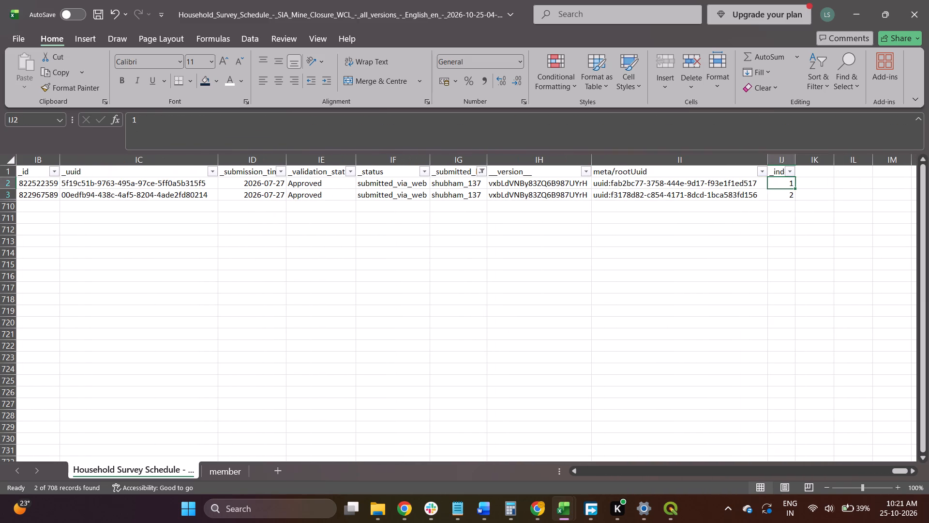
{"action": "key", "text": "Left"}
{"action": "key", "text": "Left"}
{"action": "key", "text": "Left"}
{"action": "key", "text": "Left"}
{"action": "key", "text": "Left"}
{"action": "key", "text": "Left"}
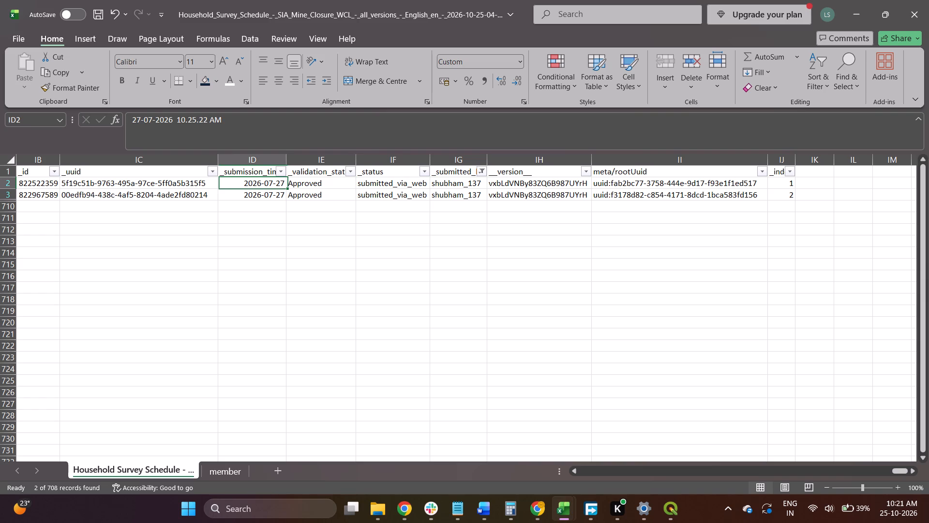
{"action": "key", "text": "Left"}
{"action": "key", "text": "Left"}
{"action": "key", "text": "Down"}
{"action": "key", "text": "Right"}
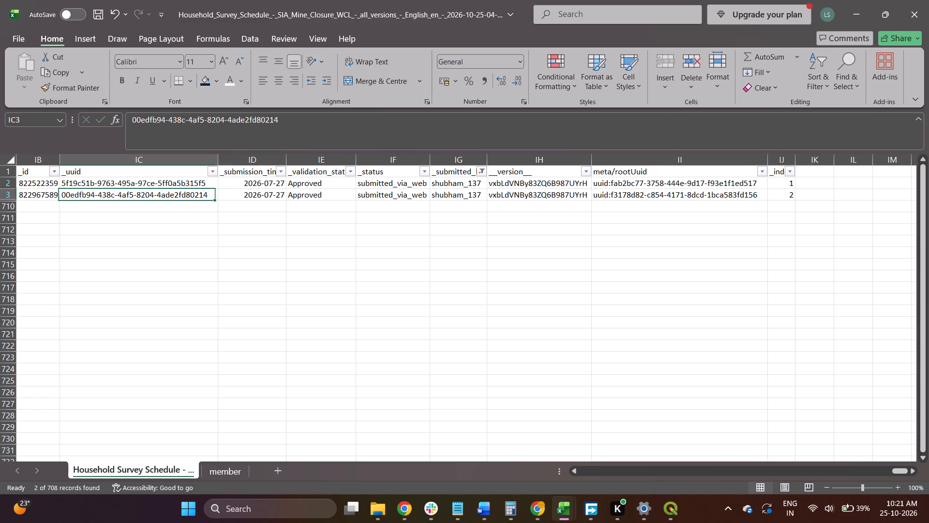
{"action": "key", "text": "Right"}
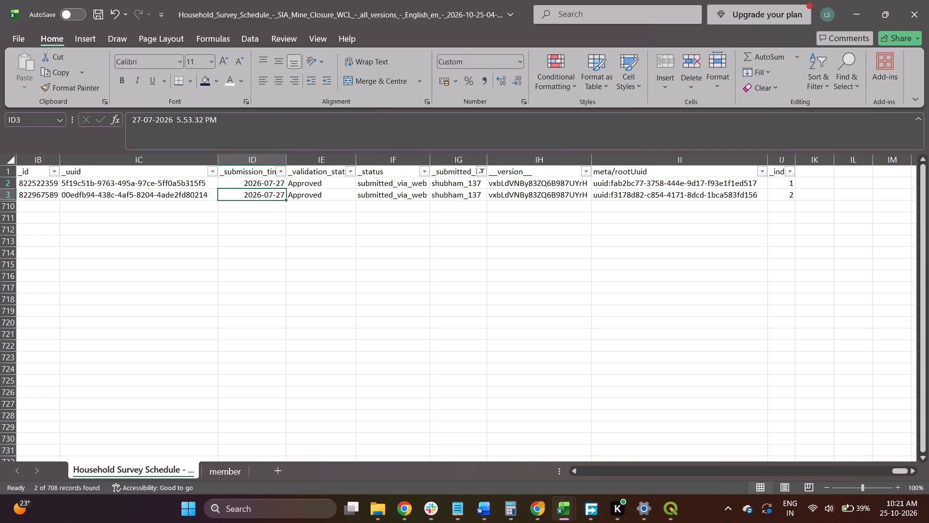
Enter Shubham as the Surveyor Name for S.No. 1 in the Tracker workbook's Attendance sheet.
{"action": "key", "text": "alt+Tab"}
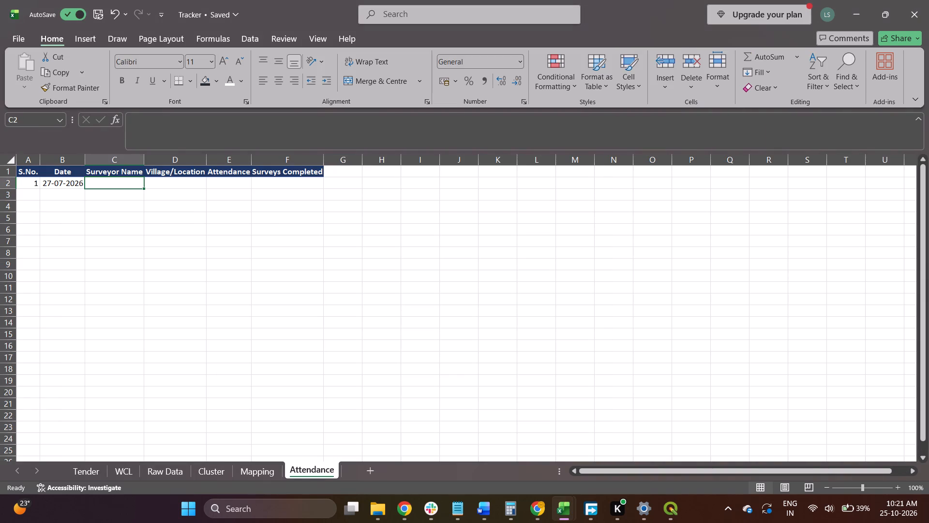
{"action": "key", "text": "shift+s"}
{"action": "type", "text": "hubha"}
{"action": "key", "text": "m"}
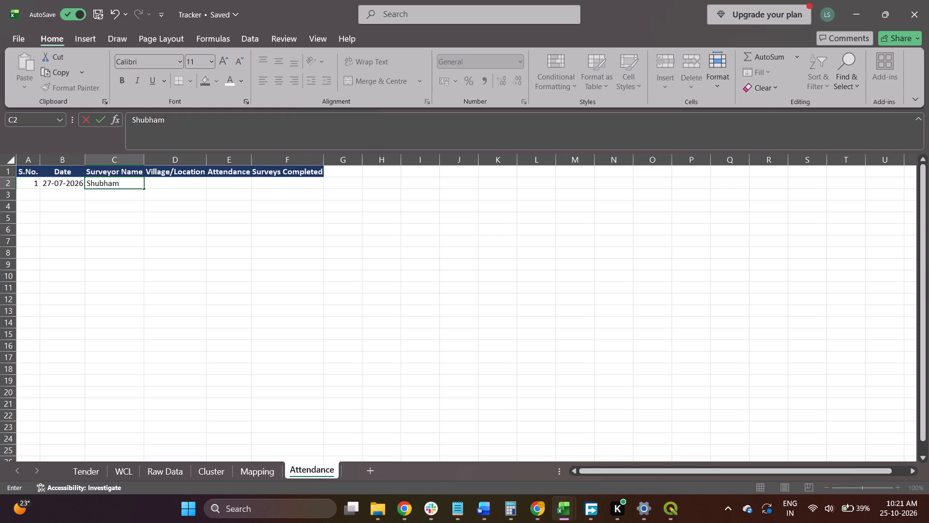
{"action": "key", "text": "Right"}
{"action": "key", "text": "Left"}
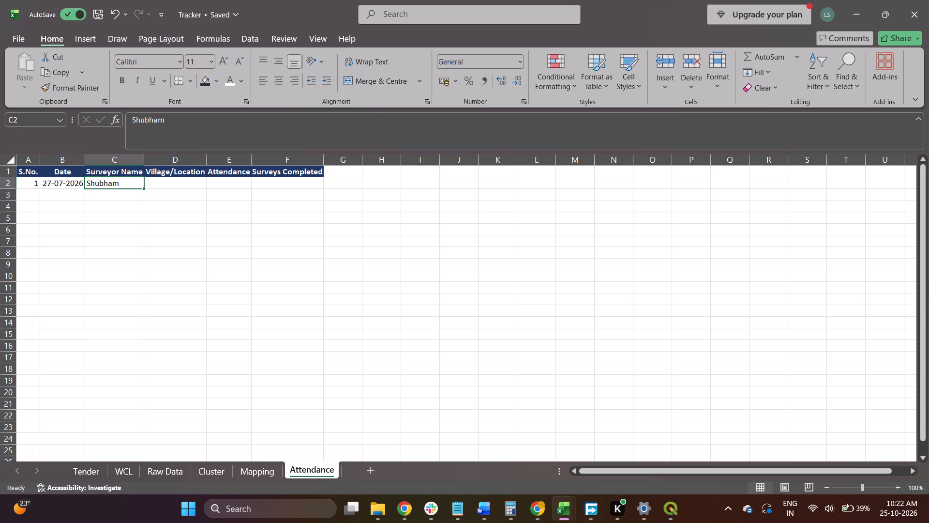
Enter 2 under Surveys Completed for S.No. 1, leaving its Village/Location and Attendance cells empty.
{"action": "key", "text": "Right"}
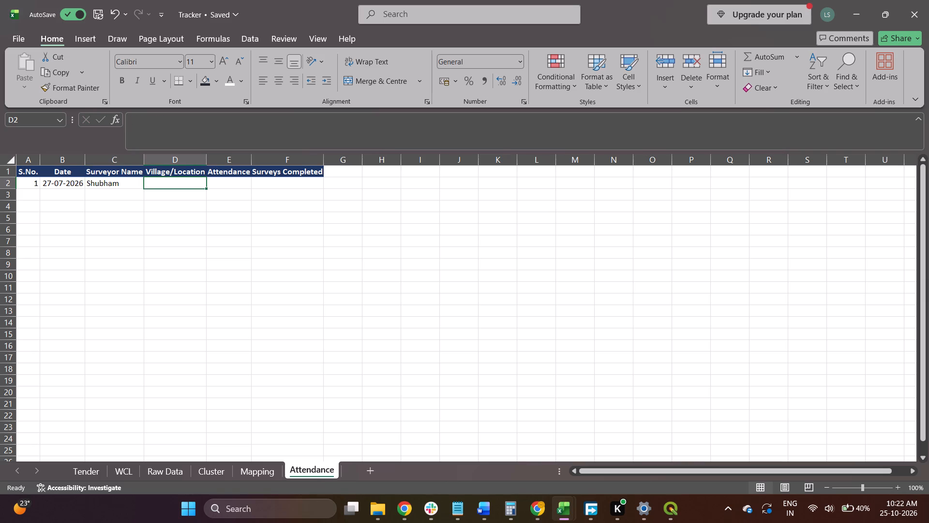
{"action": "key", "text": "Right"}
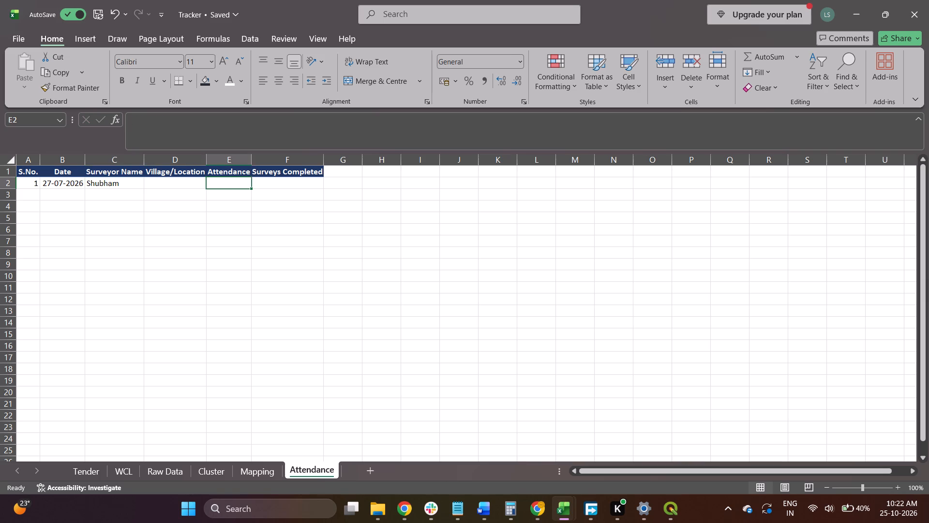
{"action": "key", "text": "2"}
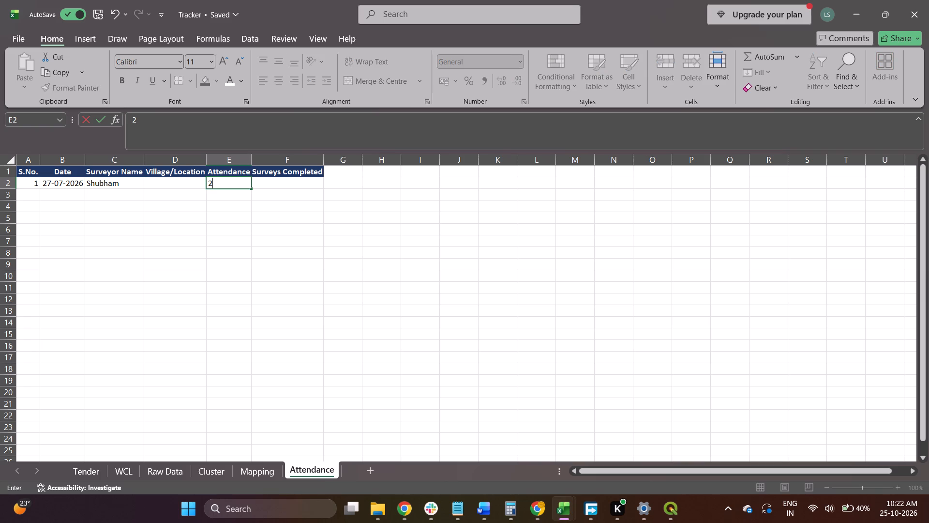
{"action": "key", "text": "BackSpace"}
{"action": "key", "text": "Right"}
{"action": "key", "text": "Left"}
{"action": "key", "text": "Left"}
{"action": "key", "text": "Right"}
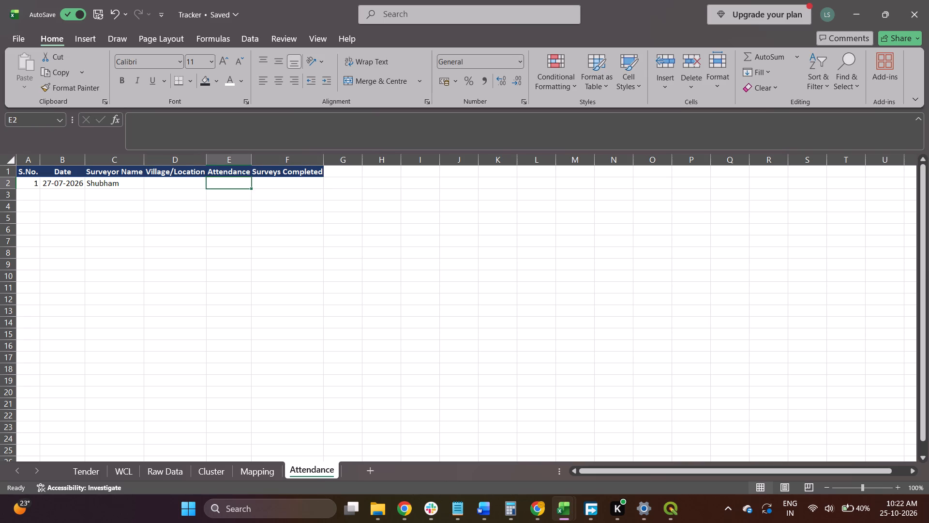
{"action": "key", "text": "Right"}
{"action": "key", "text": "2"}
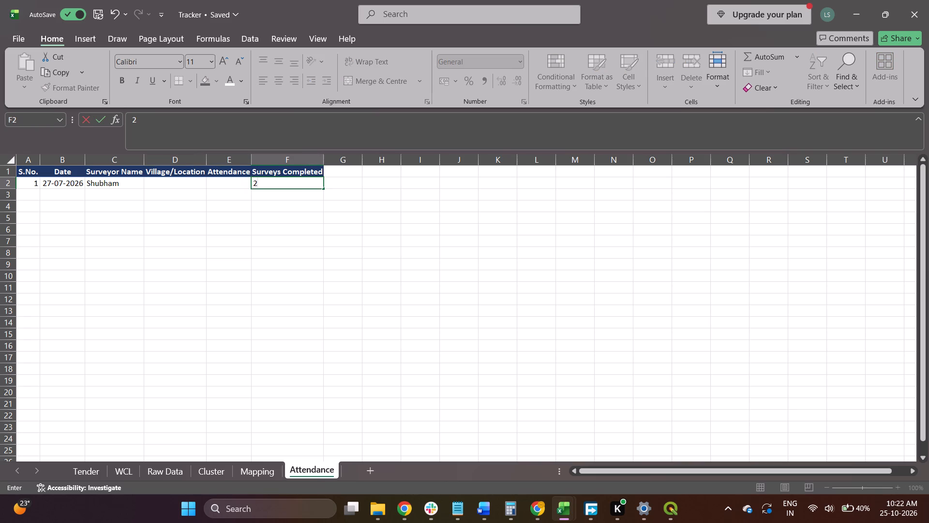
{"action": "key", "text": "Right"}
Mark the Attendance for S.No. 1 as Present.
{"action": "key", "text": "Left"}
{"action": "key", "text": "Left"}
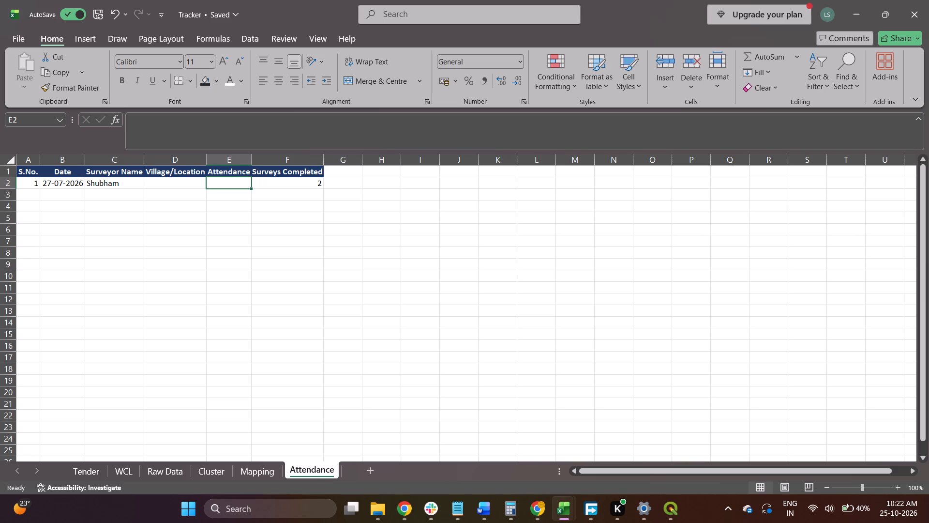
{"action": "key", "text": "shift+p"}
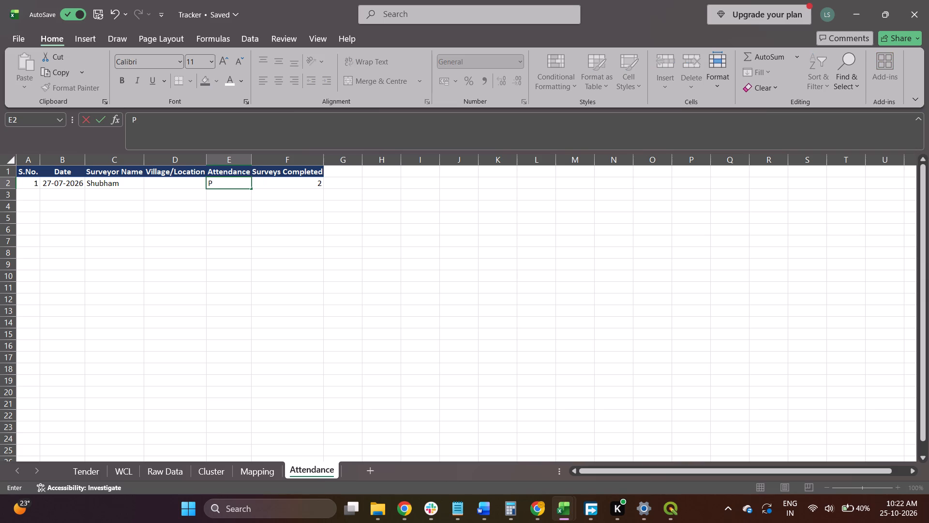
{"action": "type", "text": "resent"}
{"action": "key", "text": "Tab"}
With Village/Location still to fill, look back through row 3's priority and participation columns in the Household Survey Schedule export.
{"action": "key", "text": "Left"}
{"action": "key", "text": "Left"}
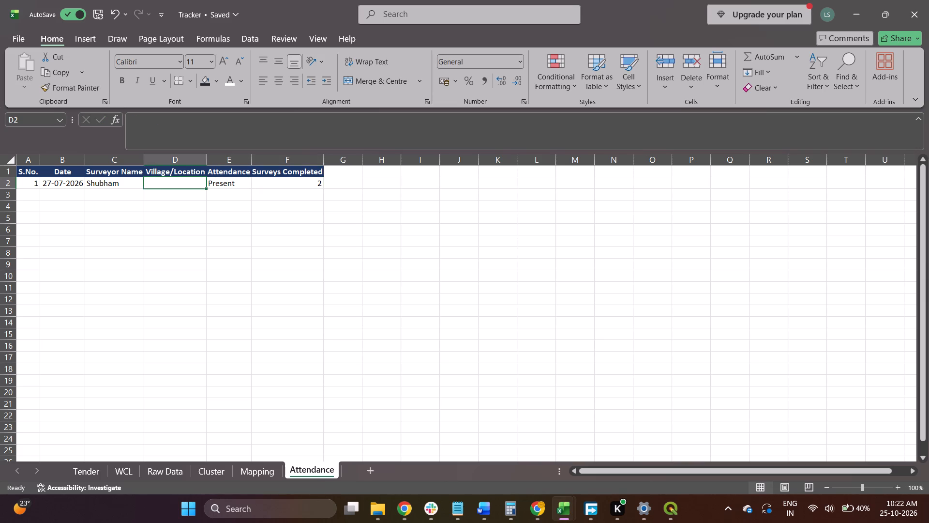
{"action": "key", "text": "alt+Tab"}
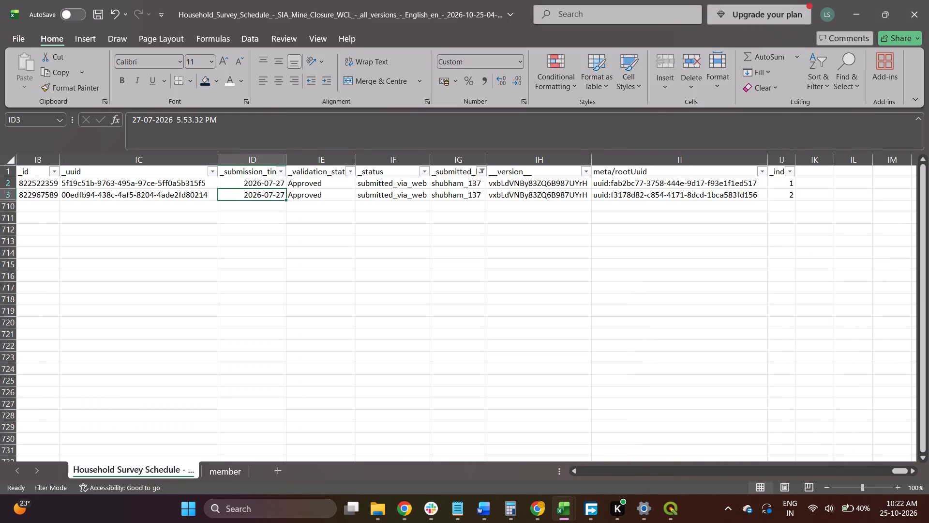
{"action": "key", "text": "Left"}
{"action": "key", "text": "Left"}
{"action": "key", "text": "Left"}
{"action": "key", "text": "Left"}
{"action": "key", "text": "Left"}
{"action": "key", "text": "Left"}
{"action": "key", "text": "Left"}
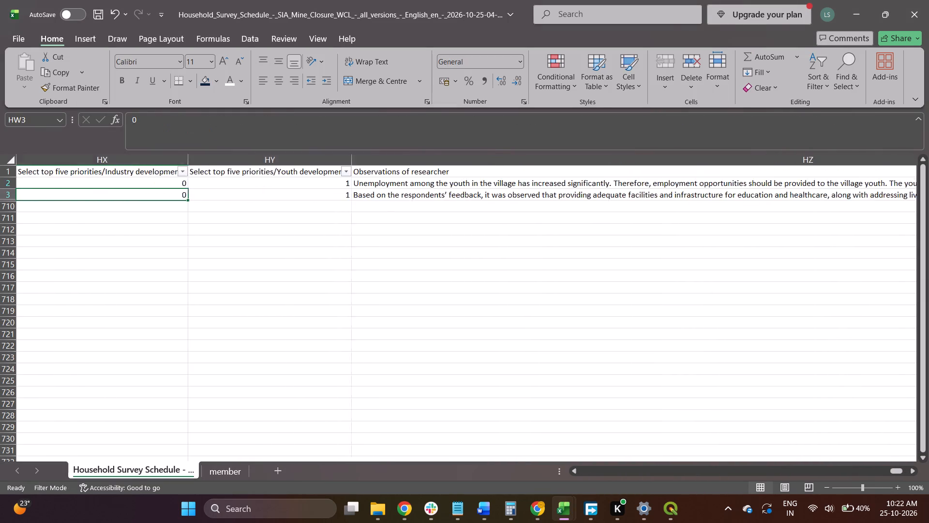
{"action": "key", "text": "Left"}
{"action": "key", "text": "Left"}
{"action": "key", "text": "Left"}
{"action": "key", "text": "Left"}
{"action": "key", "text": "Left"}
{"action": "key", "text": "Left"}
{"action": "key", "text": "Left"}
{"action": "key", "text": "Left"}
{"action": "key", "text": "Left"}
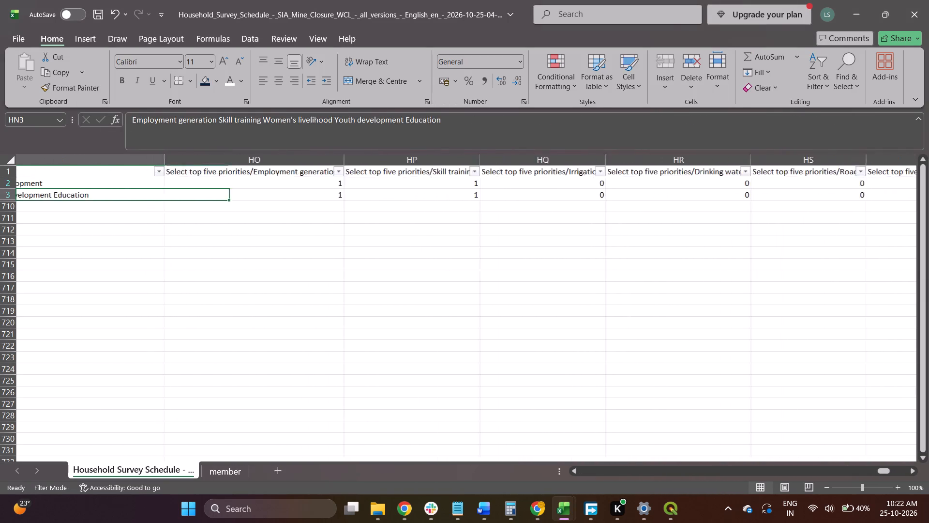
{"action": "key", "text": "Left"}
{"action": "key", "text": "Left"}
{"action": "key", "text": "Left"}
{"action": "key", "text": "Up"}
{"action": "key", "text": "Up"}
{"action": "key", "text": "Up"}
{"action": "key", "text": "Up"}
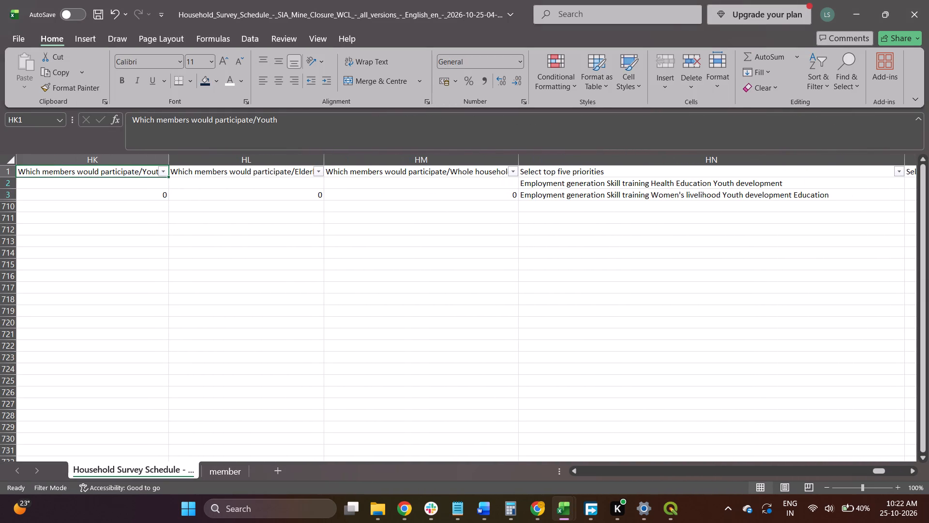
Look through row 3's top-five-priorities columns and on to the submission details columns in the Household Survey Schedule export.
{"action": "key", "text": "Down"}
{"action": "key", "text": "Down"}
{"action": "key", "text": "Right"}
{"action": "key", "text": "Right"}
{"action": "key", "text": "Right"}
{"action": "key", "text": "Right"}
{"action": "key", "text": "Right"}
{"action": "key", "text": "Right"}
{"action": "key", "text": "Right"}
{"action": "key", "text": "Right"}
{"action": "key", "text": "Right"}
{"action": "key", "text": "Right"}
{"action": "key", "text": "Right"}
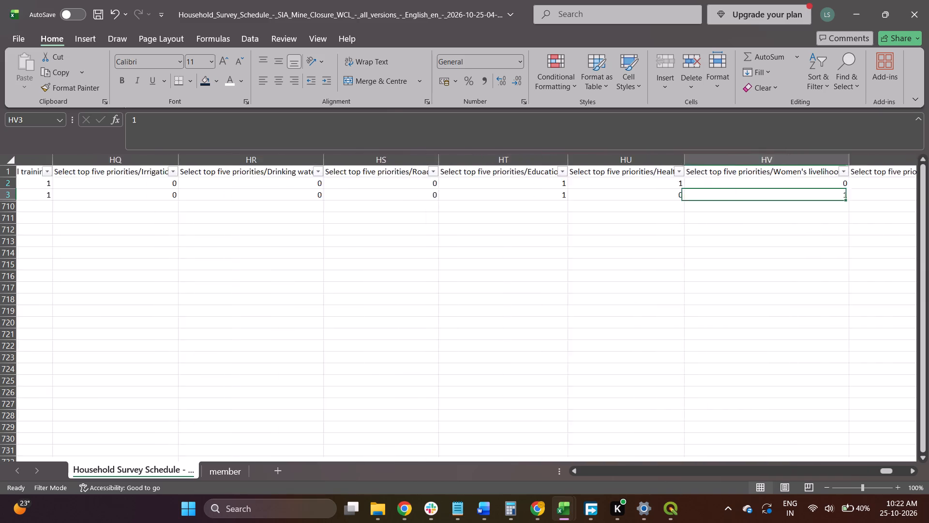
{"action": "key", "text": "Right"}
{"action": "key", "text": "Right"}
{"action": "key", "text": "Right"}
{"action": "key", "text": "Right"}
{"action": "key", "text": "Right"}
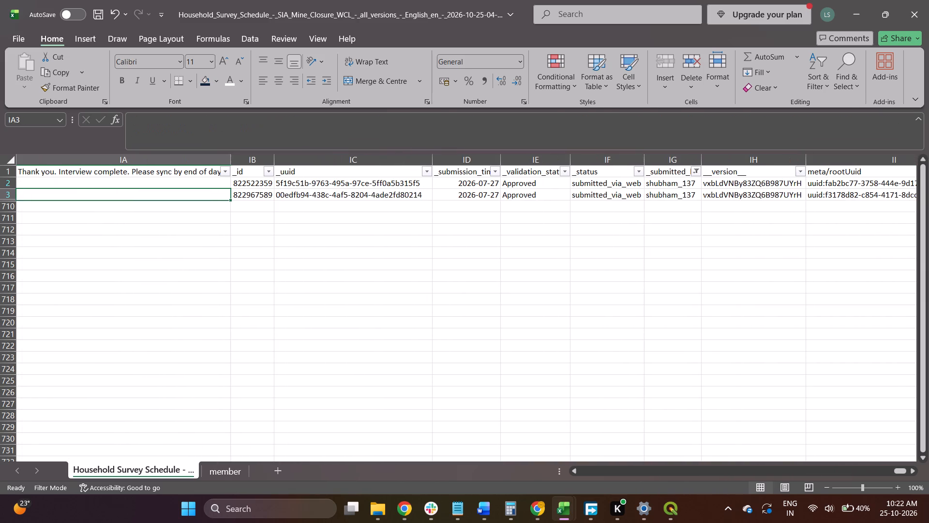
In the Tracker workbook's Attendance sheet, clear the Village/Location heading and move the Attendance and Surveys Completed columns into columns D and E.
{"action": "key", "text": "alt+Tab"}
{"action": "key", "text": "Up"}
{"action": "key", "text": "Delete"}
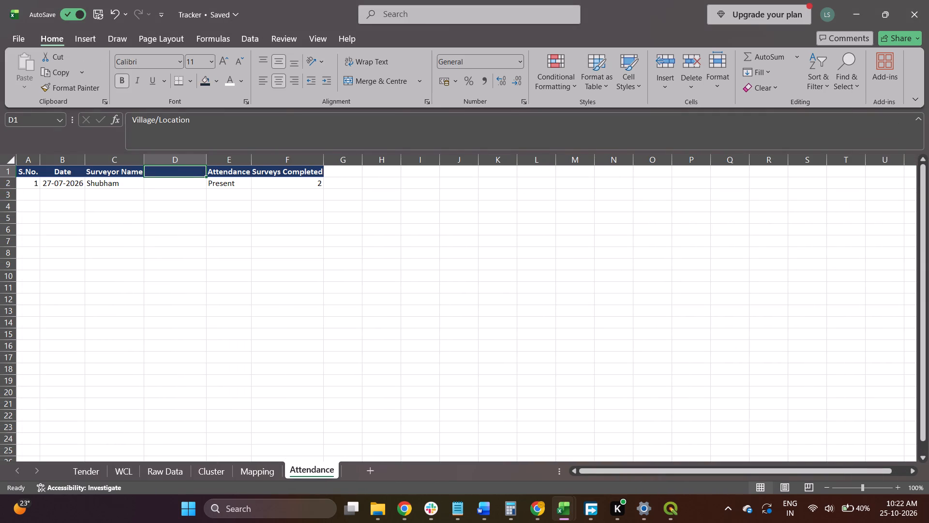
{"action": "key", "text": "Right"}
{"action": "key", "text": "shift+Right"}
{"action": "key", "text": "shift+Right"}
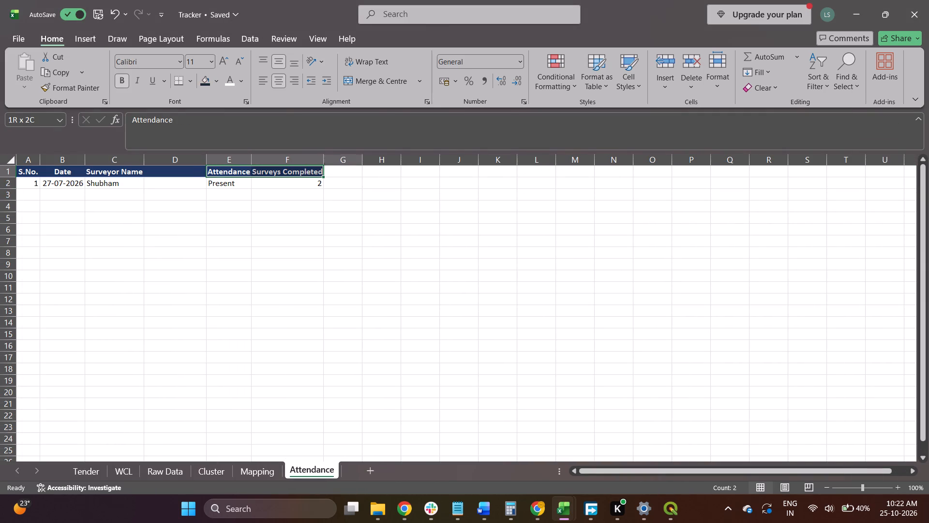
{"action": "key", "text": "shift+Down"}
{"action": "key", "text": "shift+Left"}
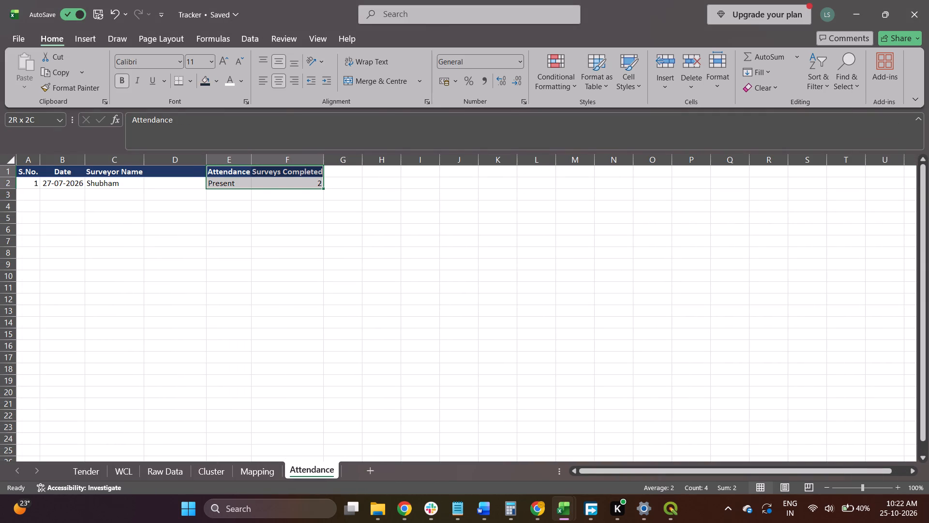
{"action": "key", "text": "ctrl+x"}
{"action": "key", "text": "Left"}
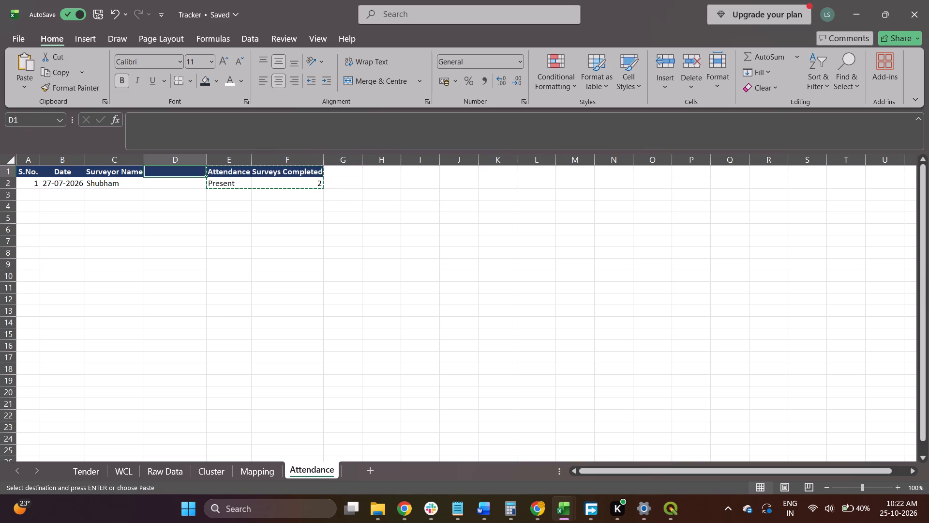
{"action": "key", "text": "ctrl+v"}
{"action": "key", "text": "Right"}
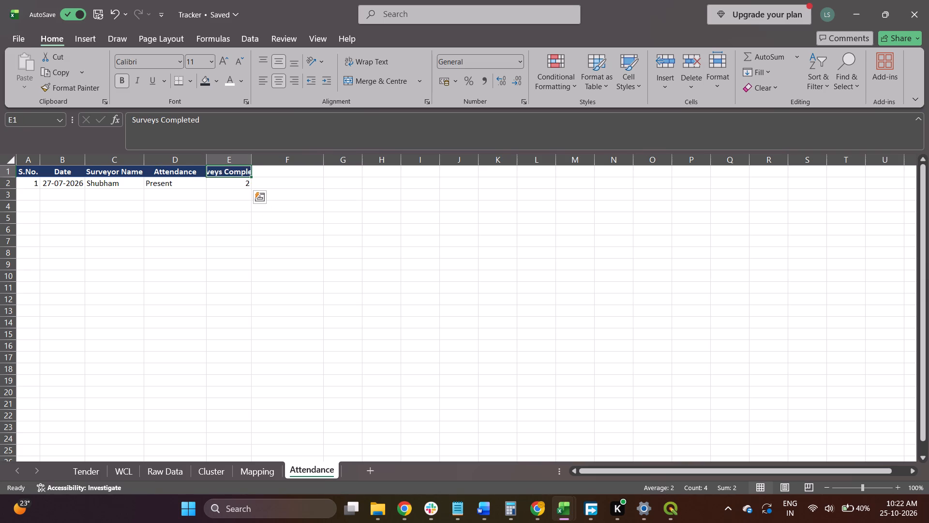
AutoFit the column widths of the whole attendance table.
{"action": "key", "text": "Down"}
{"action": "key", "text": "Left"}
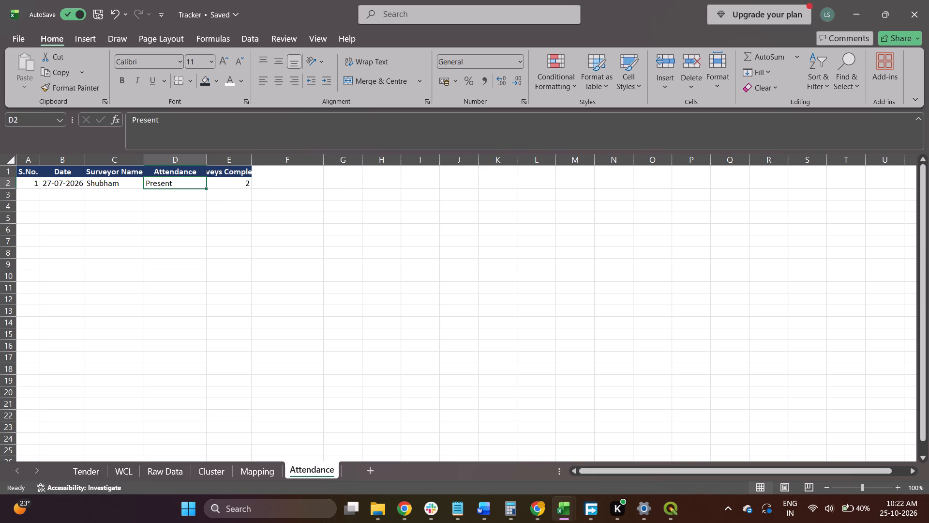
{"action": "key", "text": "ctrl+a"}
{"action": "type", "text": "hoi"}
{"action": "left_click", "coordinate": [202, 208]}
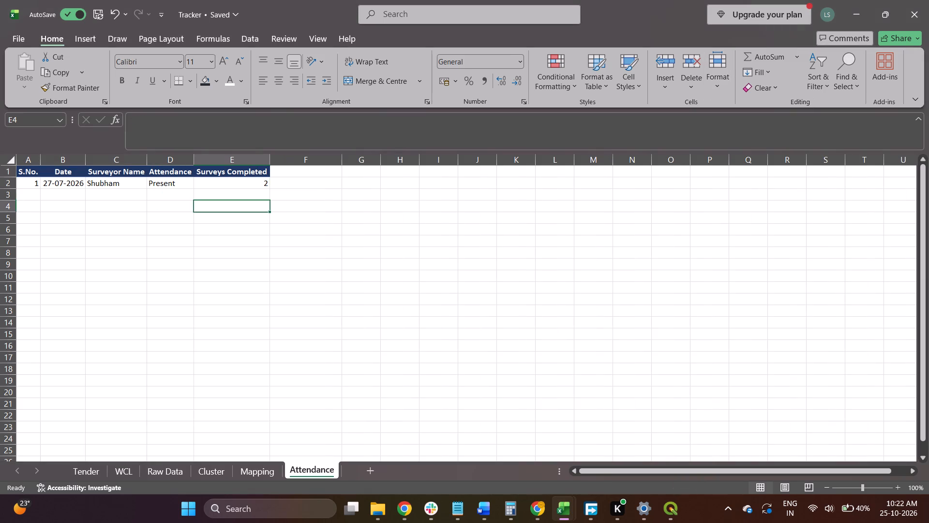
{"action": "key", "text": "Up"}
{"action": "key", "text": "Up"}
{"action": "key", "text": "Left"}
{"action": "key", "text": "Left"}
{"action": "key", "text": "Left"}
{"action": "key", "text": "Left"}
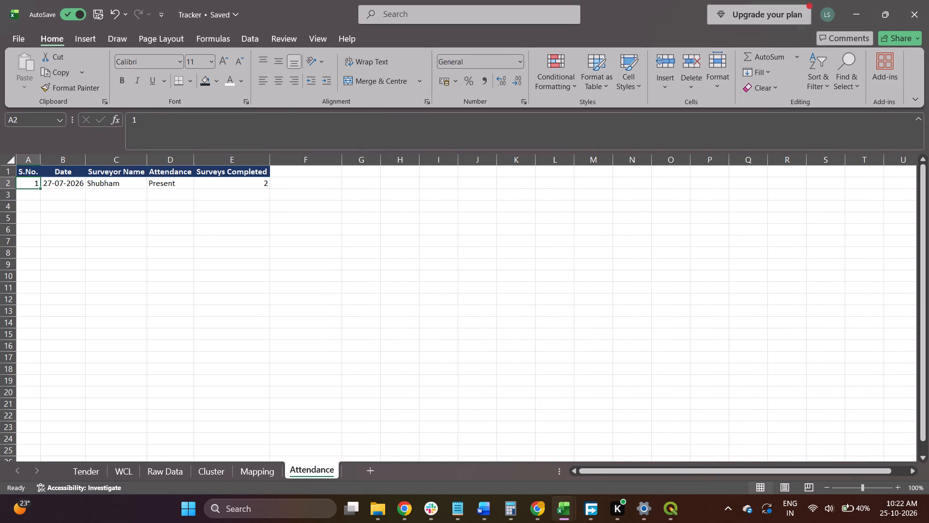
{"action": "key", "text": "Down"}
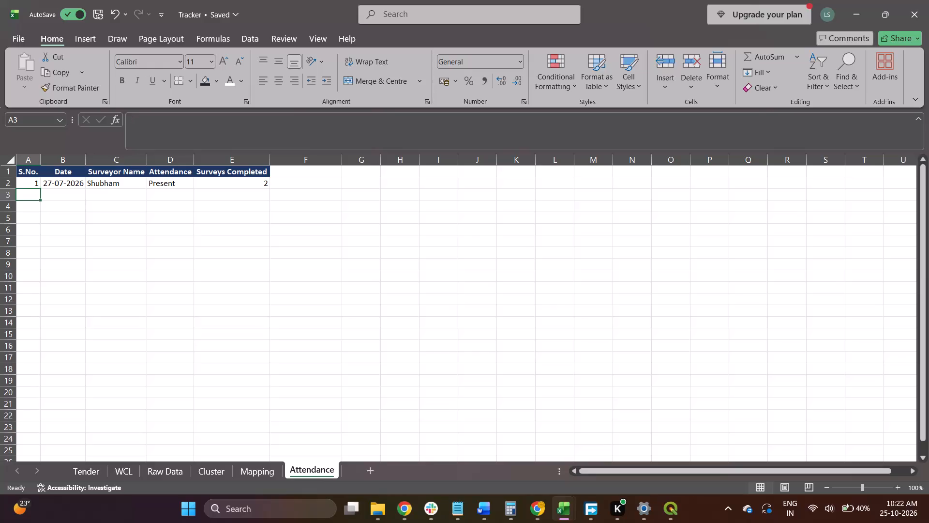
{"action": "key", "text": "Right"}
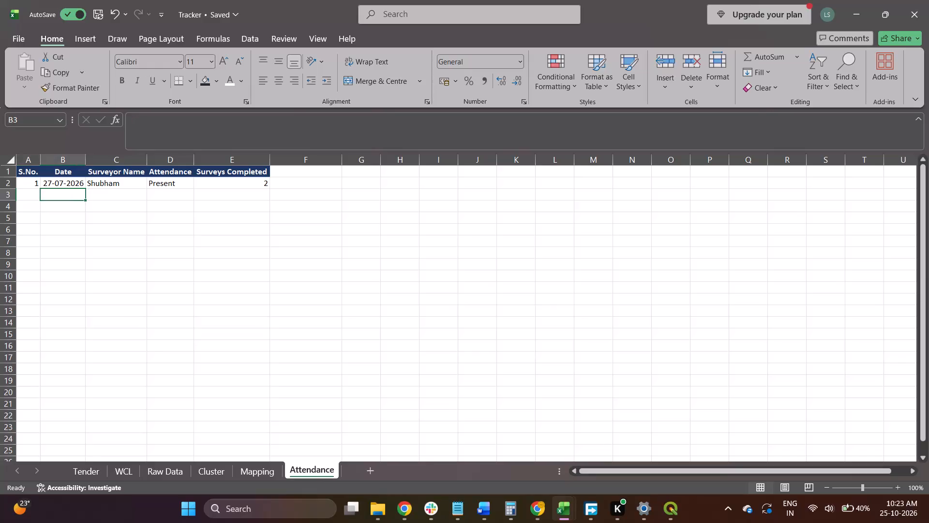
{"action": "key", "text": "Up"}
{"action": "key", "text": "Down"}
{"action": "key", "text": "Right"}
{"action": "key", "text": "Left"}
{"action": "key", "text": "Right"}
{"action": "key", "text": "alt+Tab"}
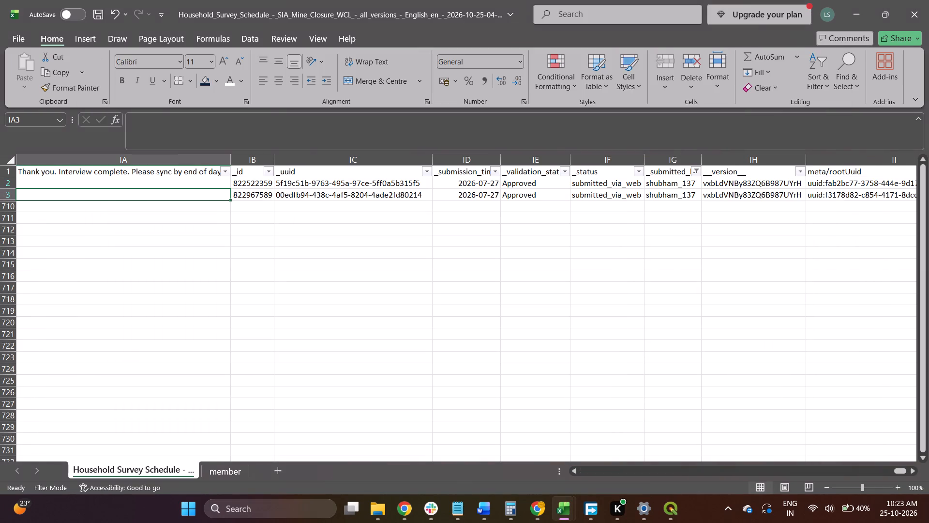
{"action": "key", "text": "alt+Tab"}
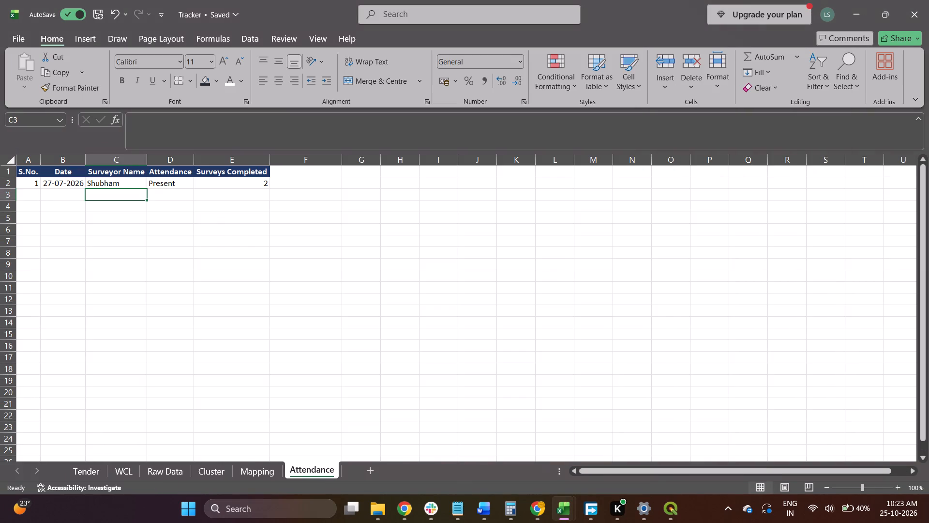
Switch to the Household Survey Schedule export and set the _submitted_by filter to include all surveyors.
{"action": "key", "text": "alt+Tab"}
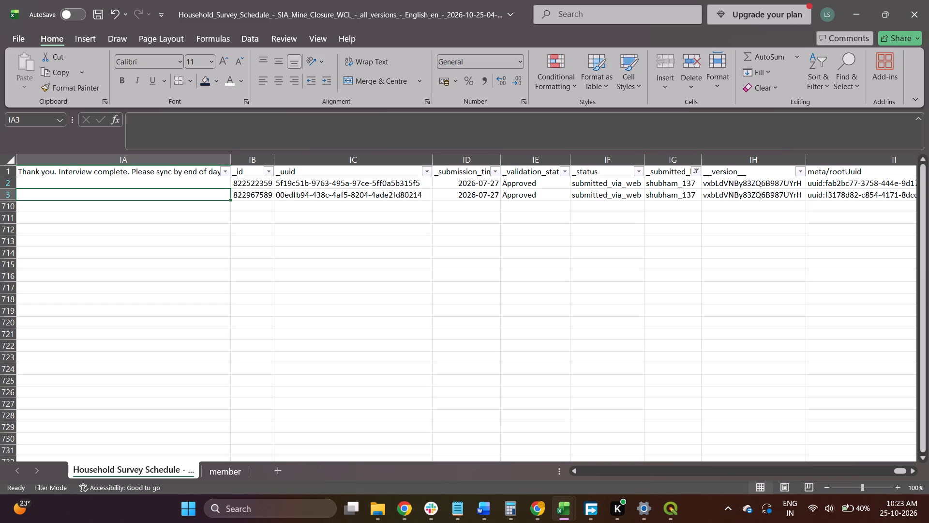
{"action": "left_click", "coordinate": [694, 170]}
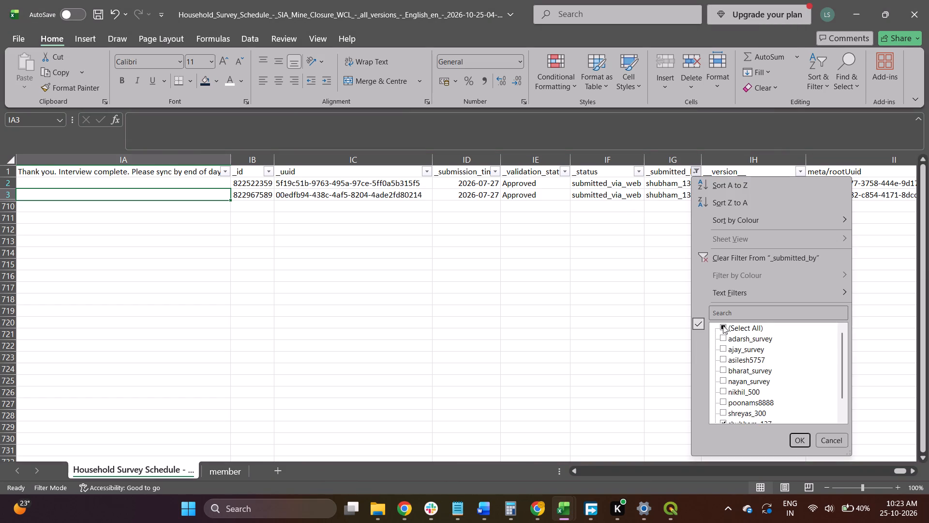
{"action": "left_click", "coordinate": [723, 325]}
{"action": "left_click", "coordinate": [805, 441]}
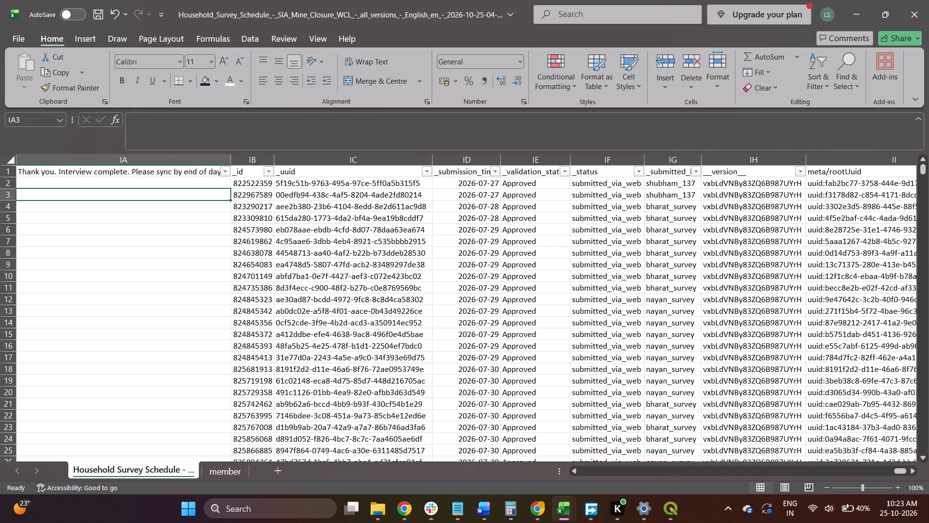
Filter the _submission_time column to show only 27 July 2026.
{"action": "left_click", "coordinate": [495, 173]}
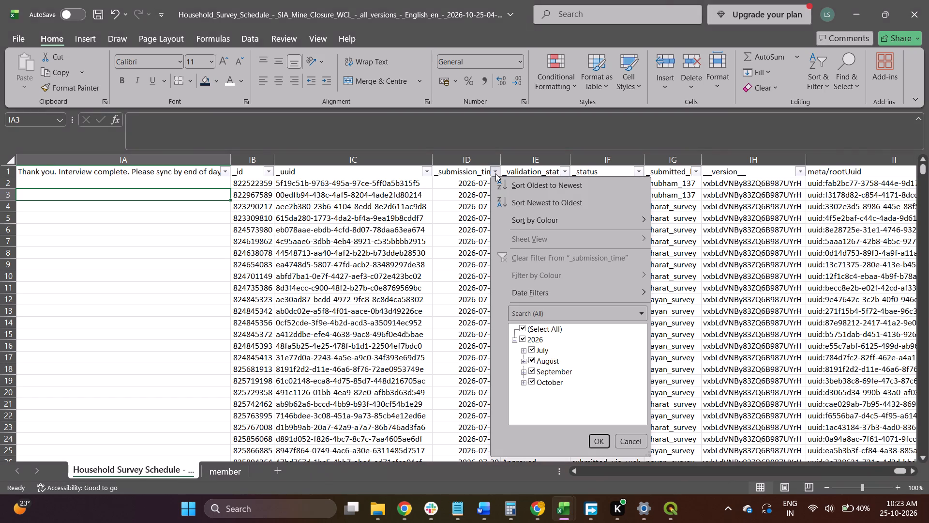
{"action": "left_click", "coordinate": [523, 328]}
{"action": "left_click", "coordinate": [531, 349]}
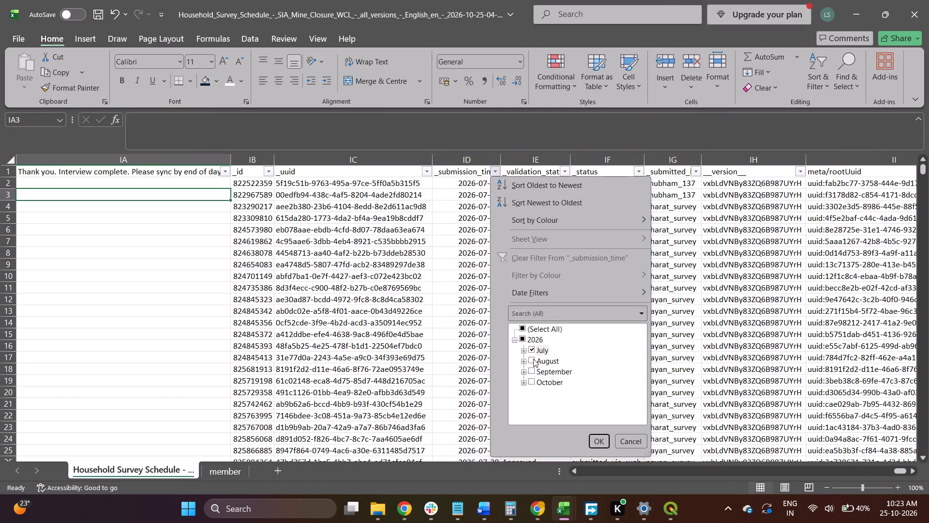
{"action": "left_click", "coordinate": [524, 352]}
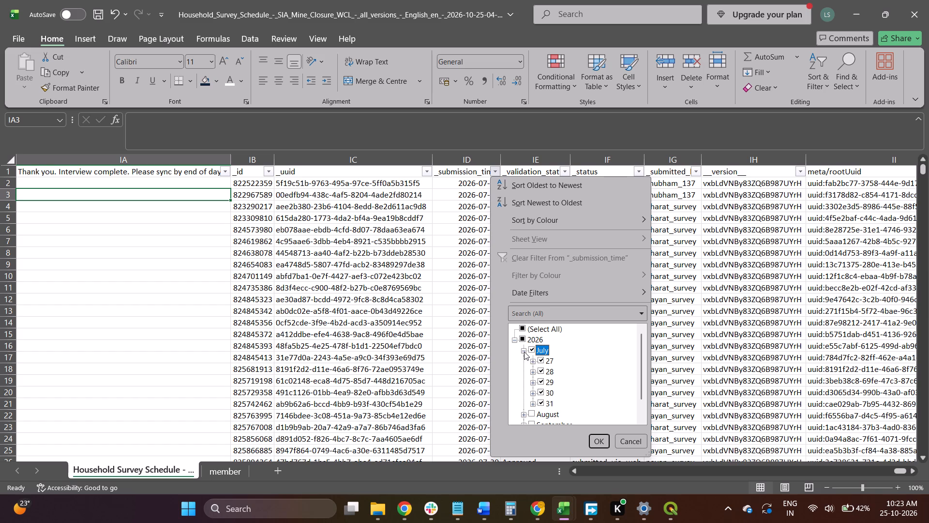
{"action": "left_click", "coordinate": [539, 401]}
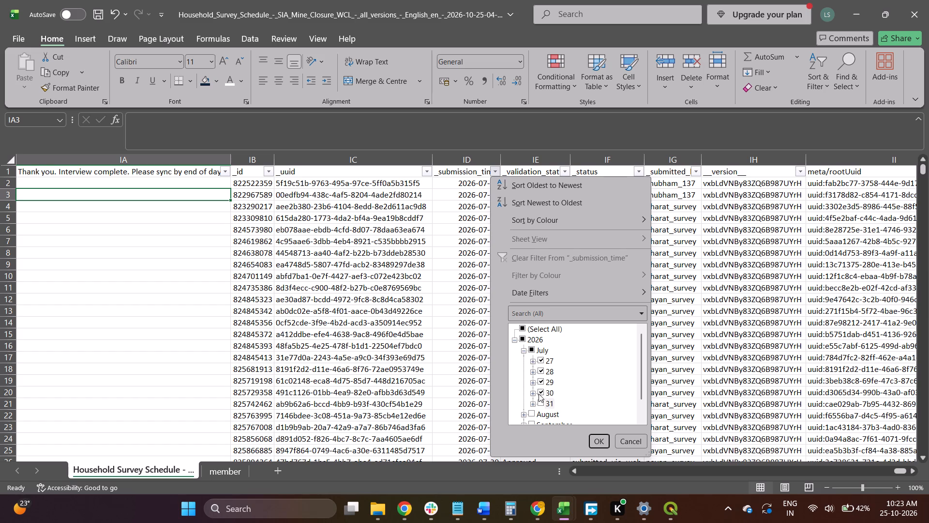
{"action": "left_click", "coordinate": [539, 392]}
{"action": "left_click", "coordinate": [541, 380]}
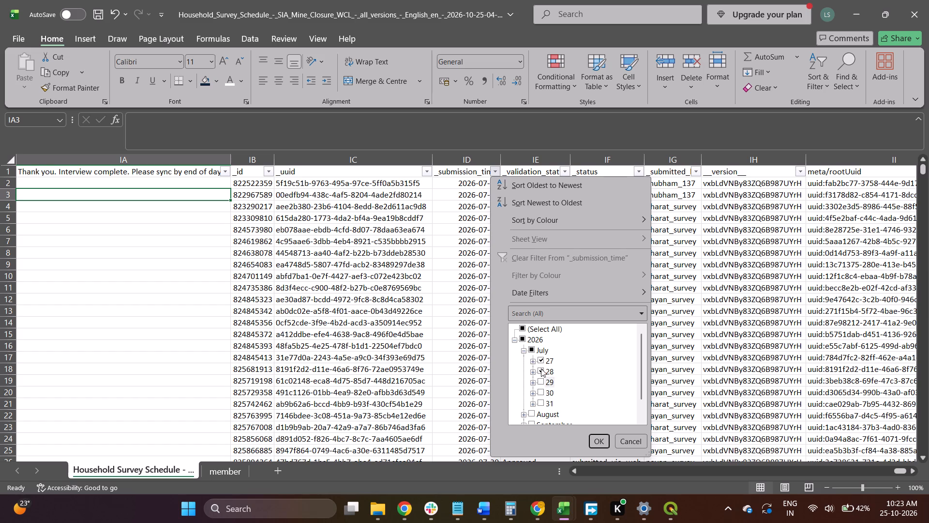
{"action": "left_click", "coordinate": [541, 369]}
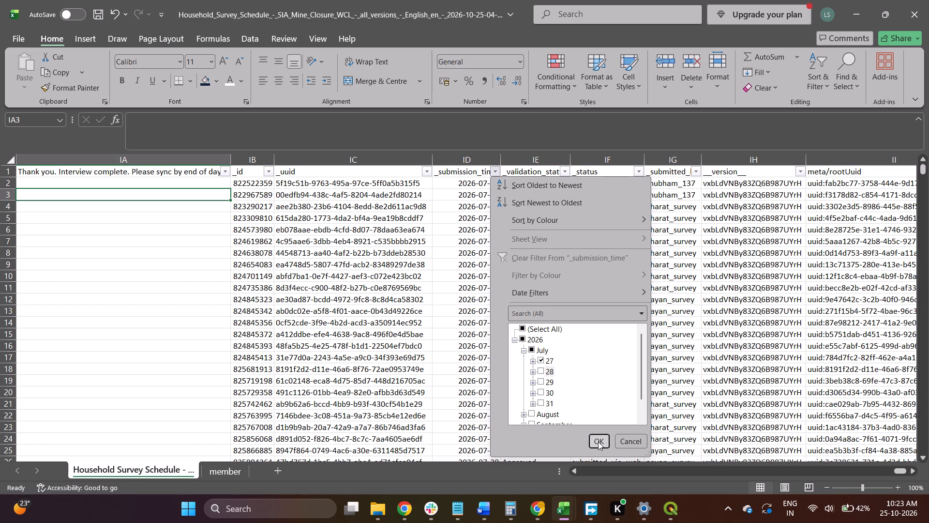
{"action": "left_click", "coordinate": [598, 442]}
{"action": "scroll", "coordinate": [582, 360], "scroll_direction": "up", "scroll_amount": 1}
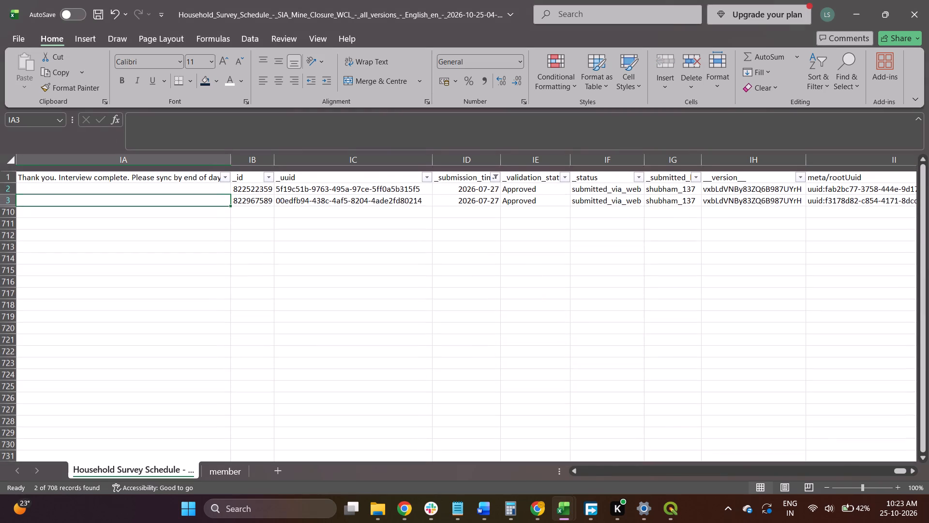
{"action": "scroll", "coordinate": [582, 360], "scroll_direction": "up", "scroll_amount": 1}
Change the _submission_time filter to show only 28 July 2026.
{"action": "left_click", "coordinate": [495, 170]}
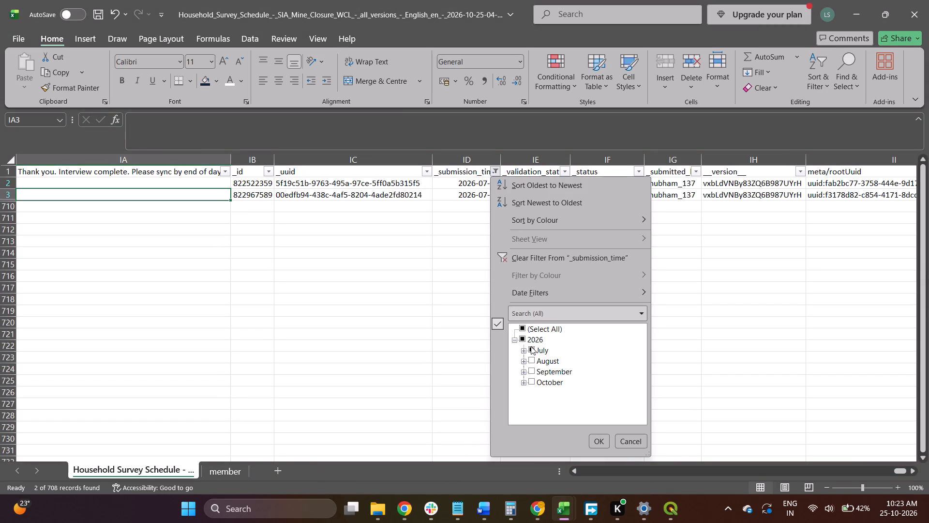
{"action": "left_click", "coordinate": [521, 351]}
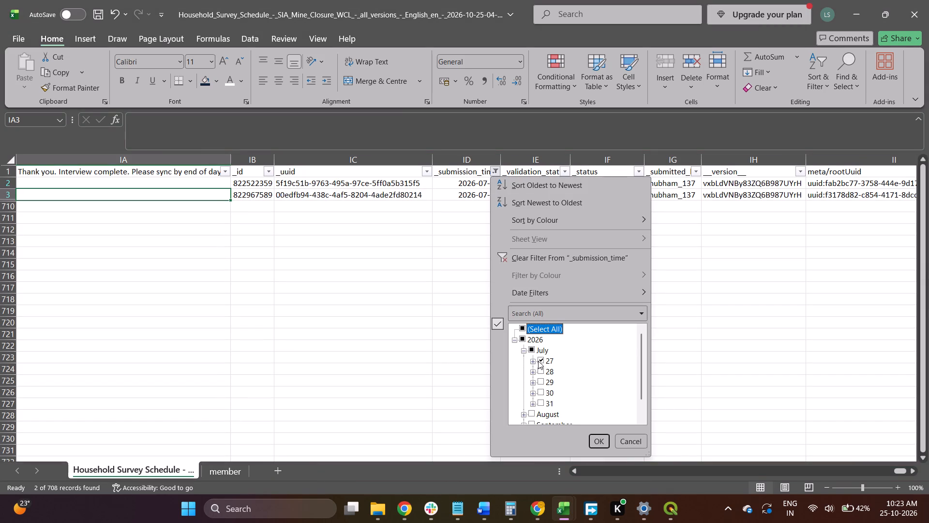
{"action": "left_click", "coordinate": [538, 359]}
{"action": "left_click", "coordinate": [543, 372]}
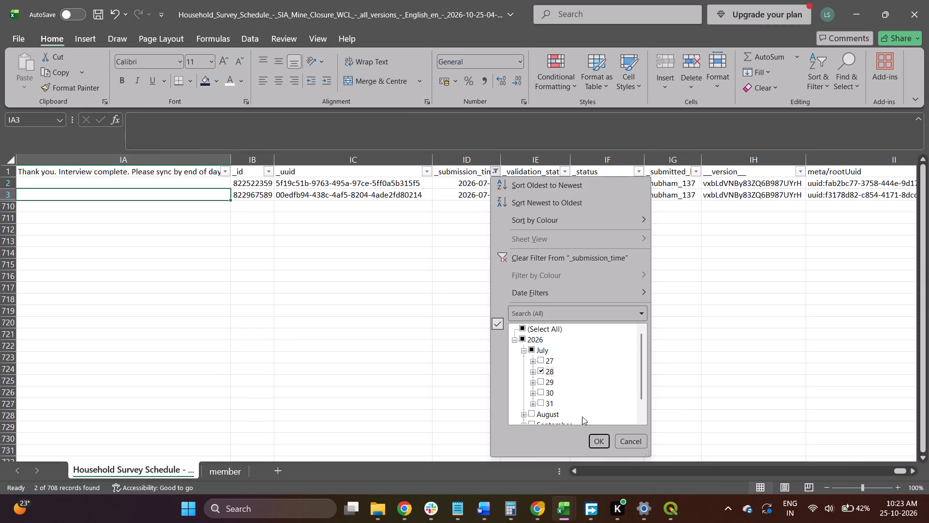
{"action": "left_click", "coordinate": [597, 441]}
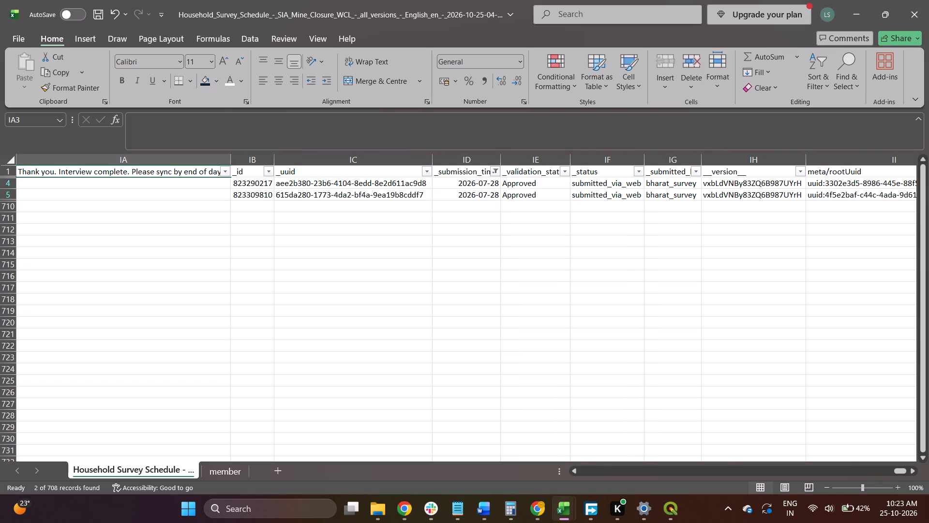
Switch to the Tracker workbook and fill row 3 with date 28-07-2026, surveyor Bharat, attendance Present and 2 surveys completed.
{"action": "key", "text": "alt+Tab"}
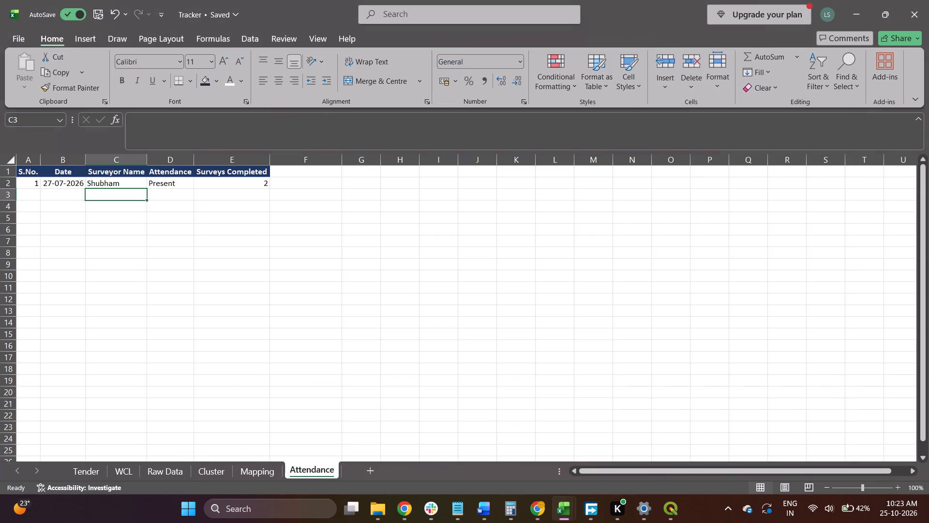
{"action": "key", "text": "Left"}
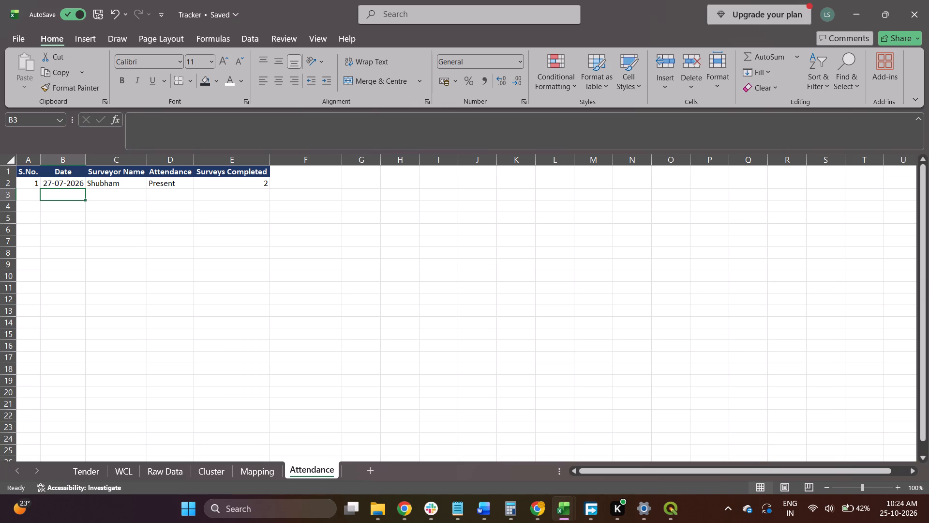
{"action": "type", "text": "28"}
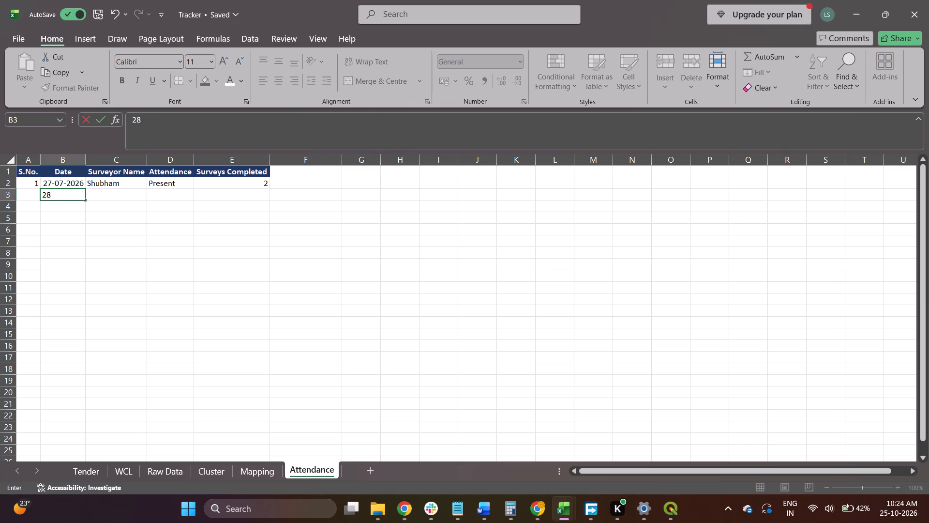
{"action": "type", "text": "-07"}
{"action": "key", "text": "minus"}
{"action": "type", "text": "2026"}
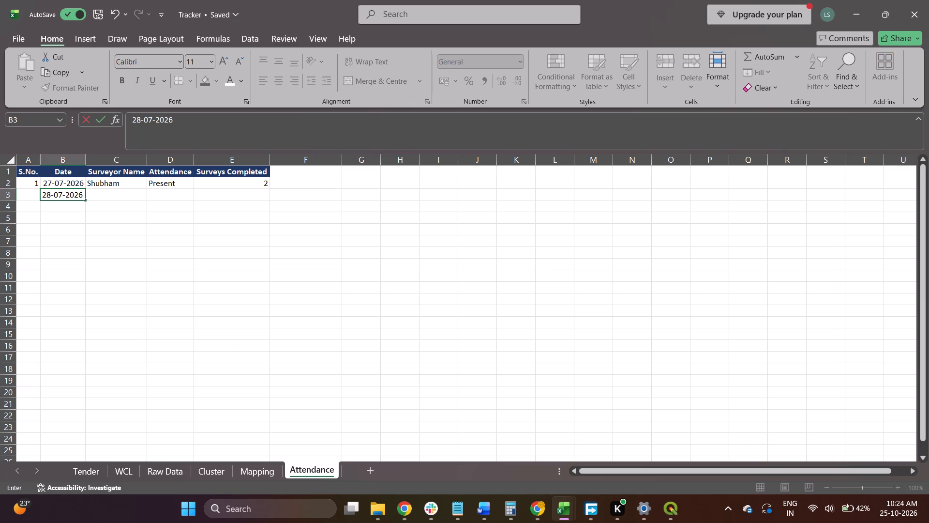
{"action": "key", "text": "Tab"}
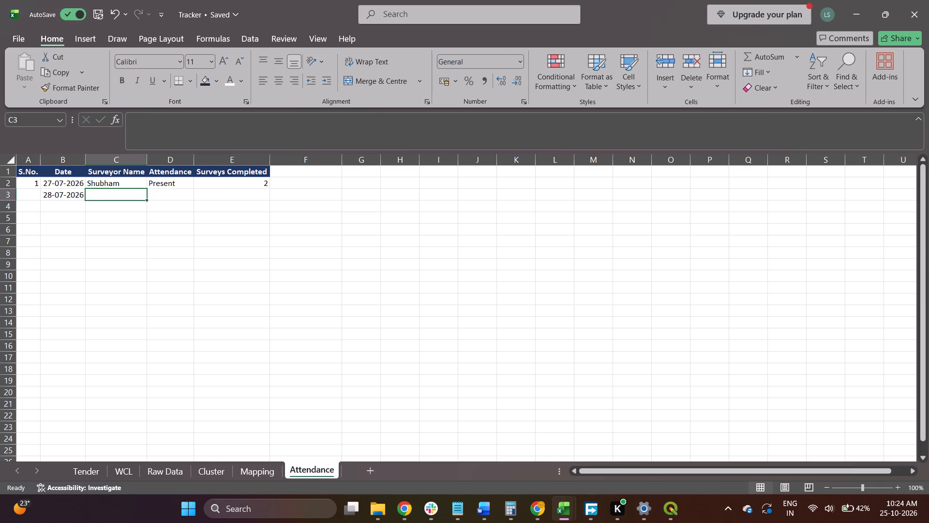
{"action": "type", "text": "Bharat"}
{"action": "key", "text": "Tab"}
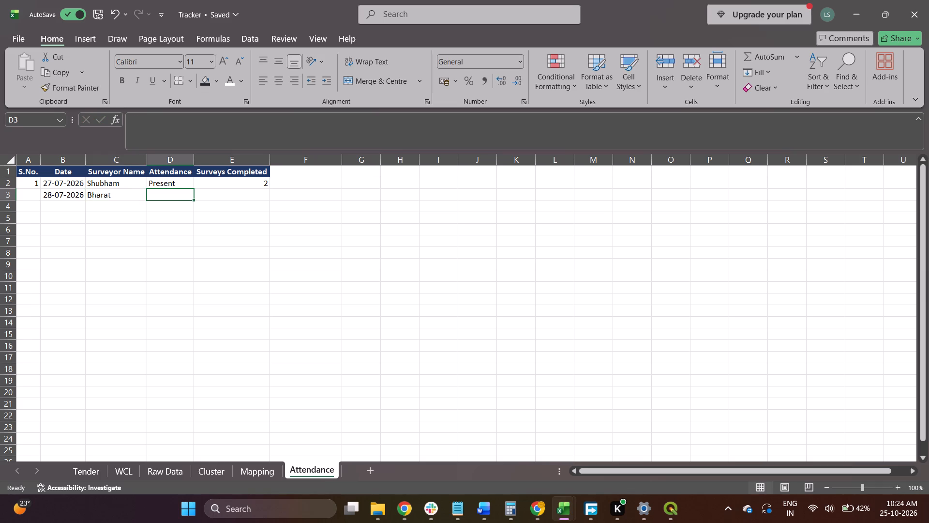
{"action": "key", "text": "ctrl+d"}
{"action": "key", "text": "Tab"}
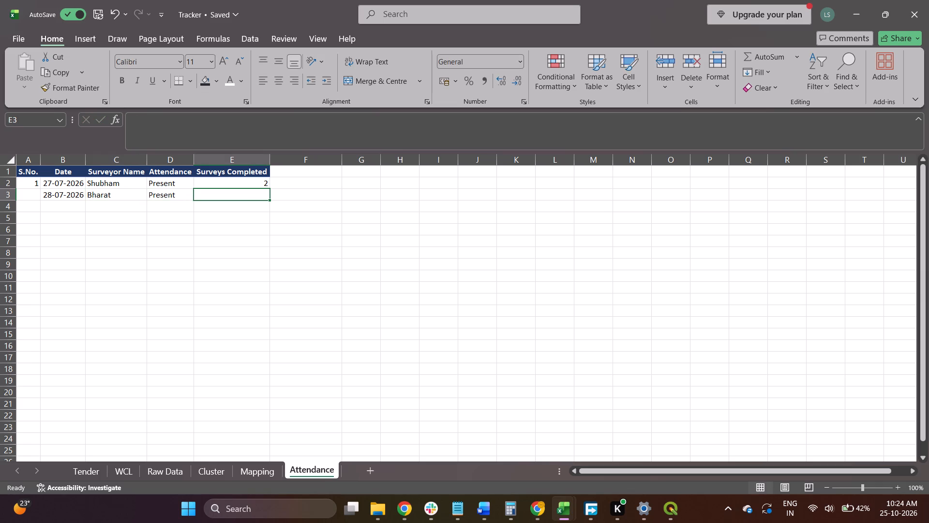
{"action": "key", "text": "2"}
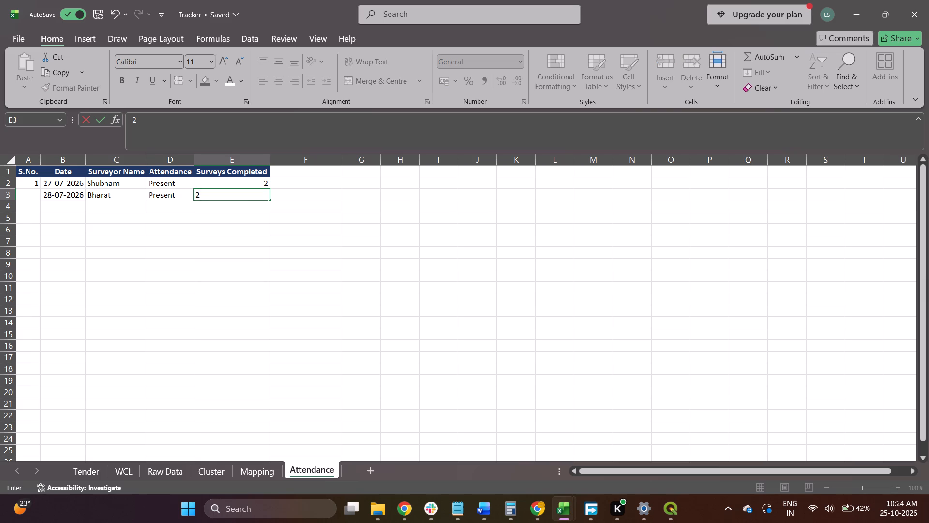
{"action": "key", "text": "Right"}
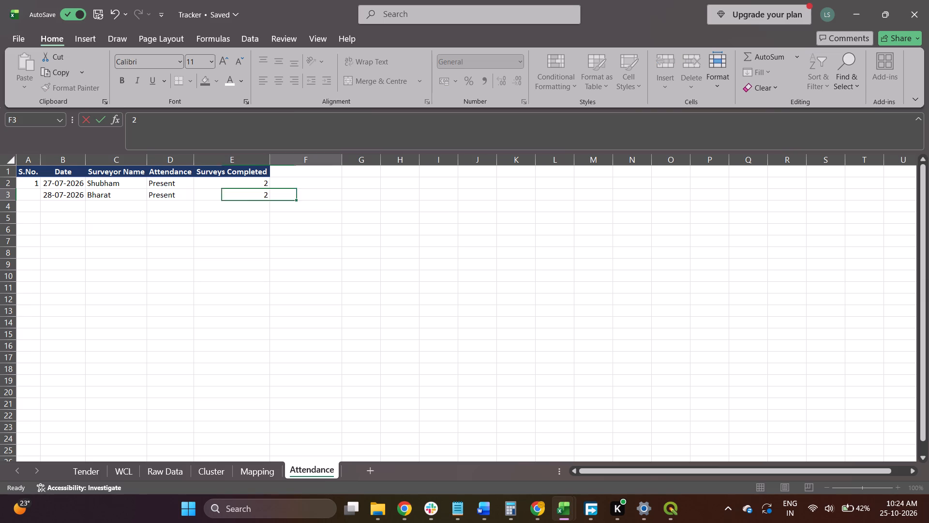
{"action": "key", "text": "Down"}
{"action": "key", "text": "Left"}
{"action": "key", "text": "Left"}
{"action": "key", "text": "Left"}
{"action": "key", "text": "Left"}
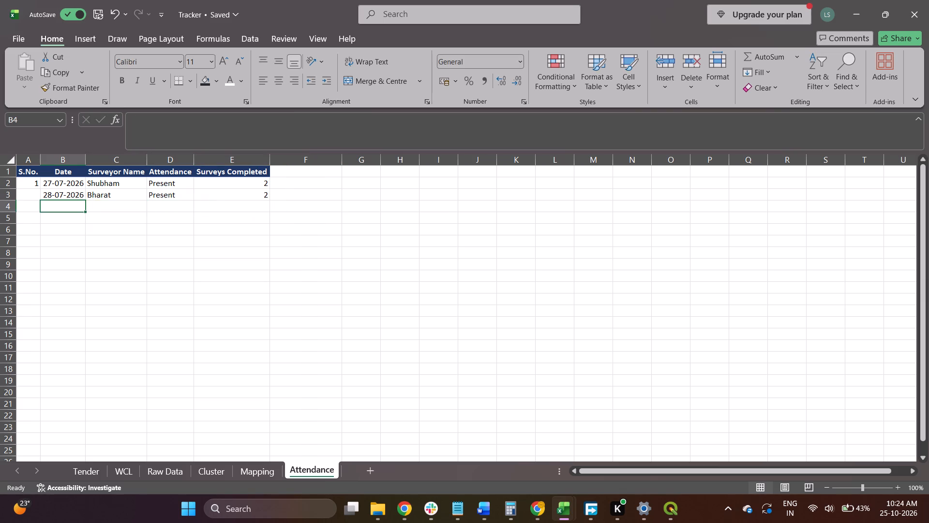
Switch to the Household Survey Schedule export and change the _submission_time filter to show only 29 July 2026.
{"action": "key", "text": "alt+Tab"}
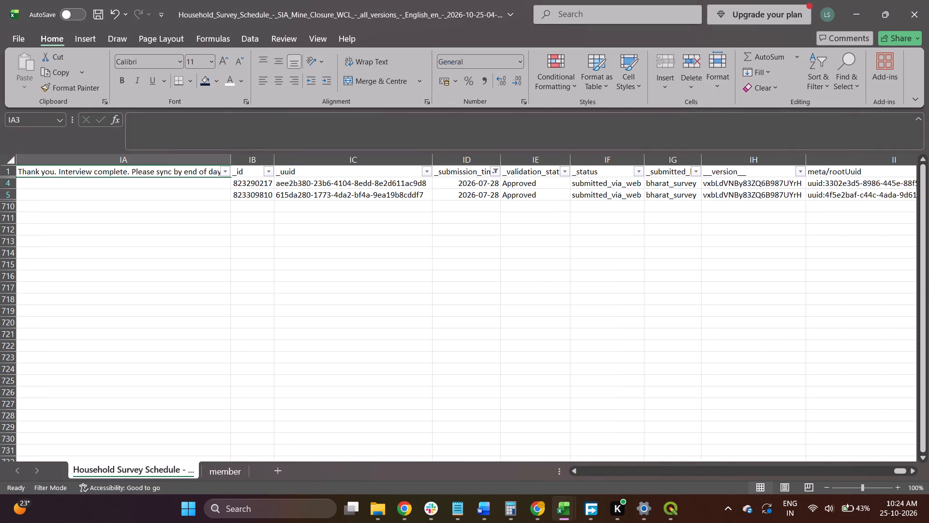
{"action": "left_click", "coordinate": [497, 171]}
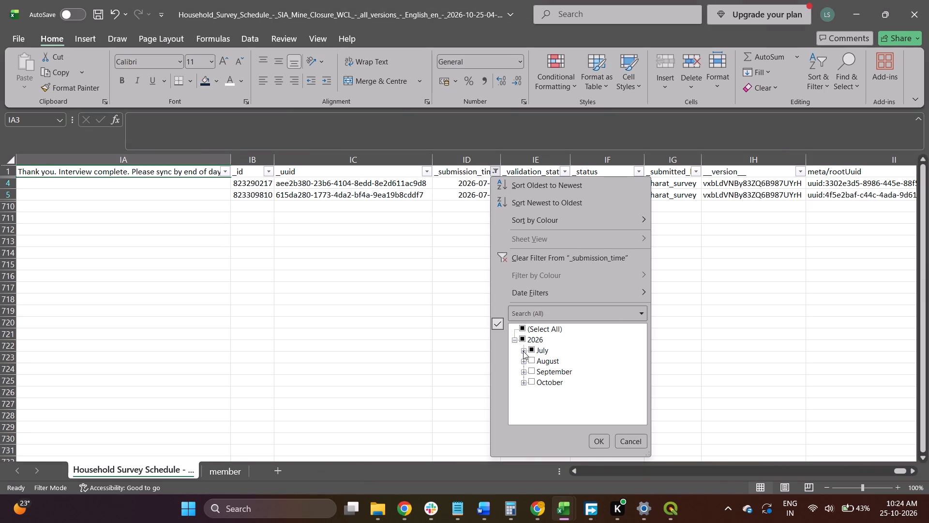
{"action": "left_click", "coordinate": [523, 351]}
{"action": "left_click", "coordinate": [539, 370]}
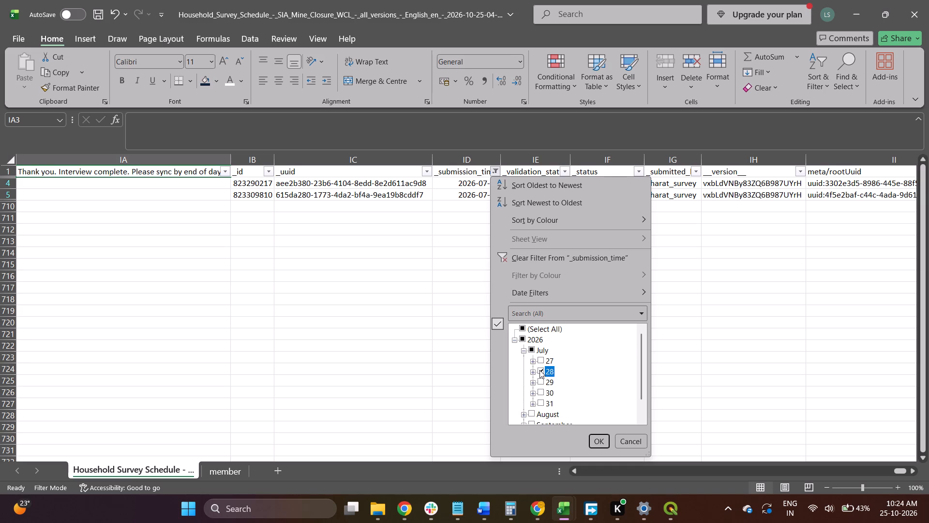
{"action": "left_click", "coordinate": [541, 381]}
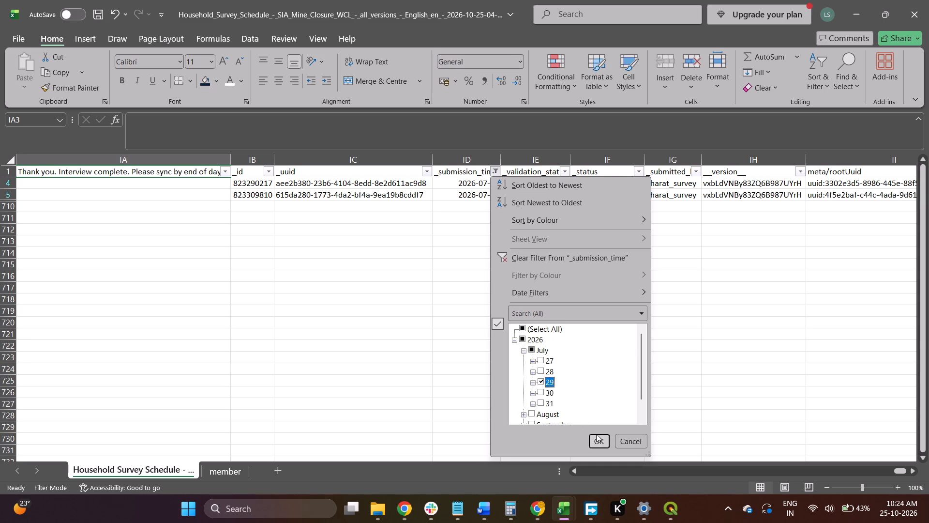
{"action": "left_click", "coordinate": [600, 439]}
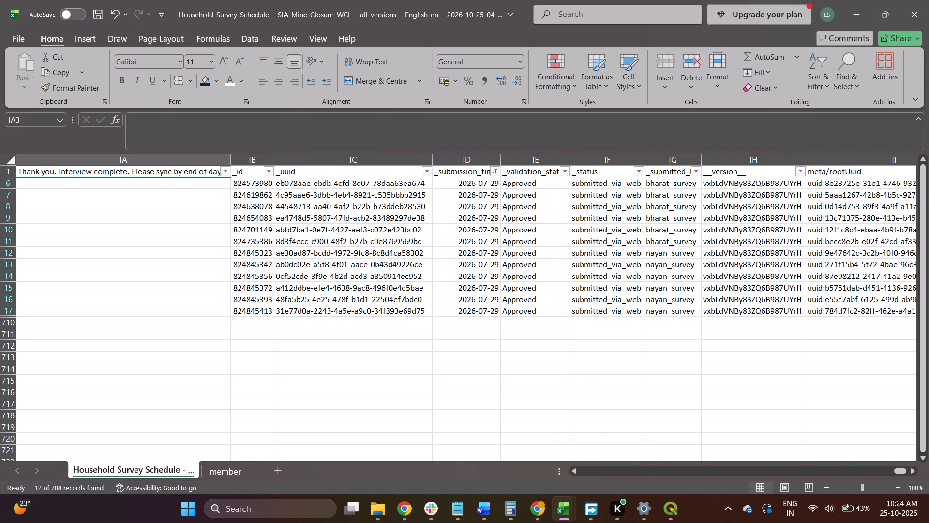
{"action": "left_click", "coordinate": [670, 185]}
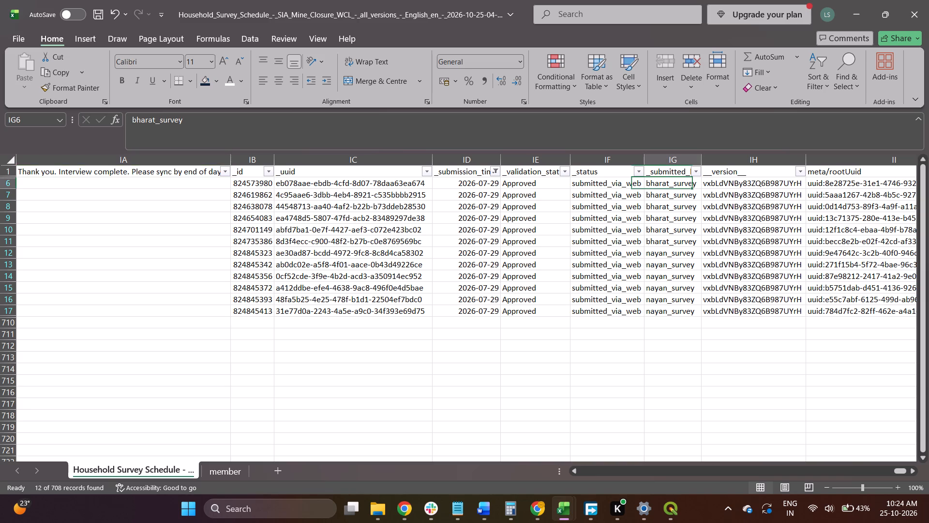
{"action": "key", "text": "shift+Down"}
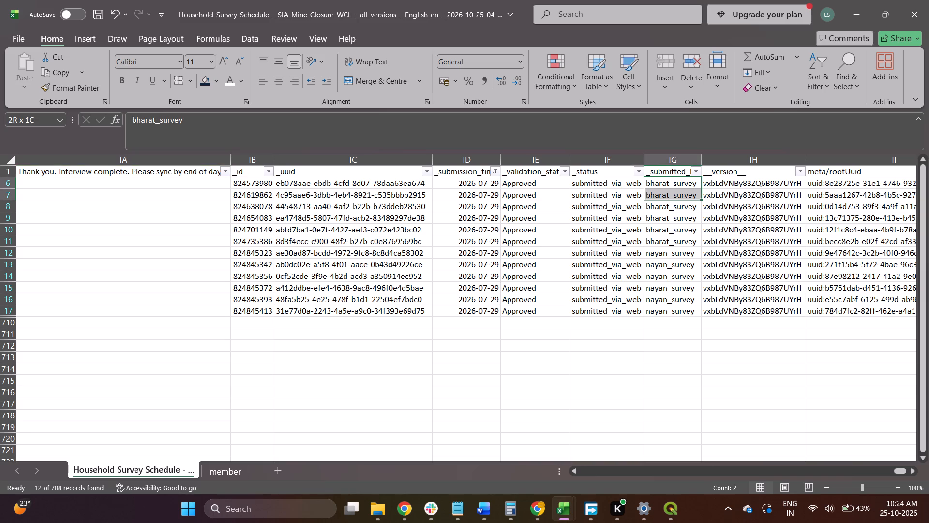
{"action": "key", "text": "shift+Down"}
{"action": "key", "text": "shift+Down"}
{"action": "key", "text": "shift+Down"}
{"action": "key", "text": "shift+Down"}
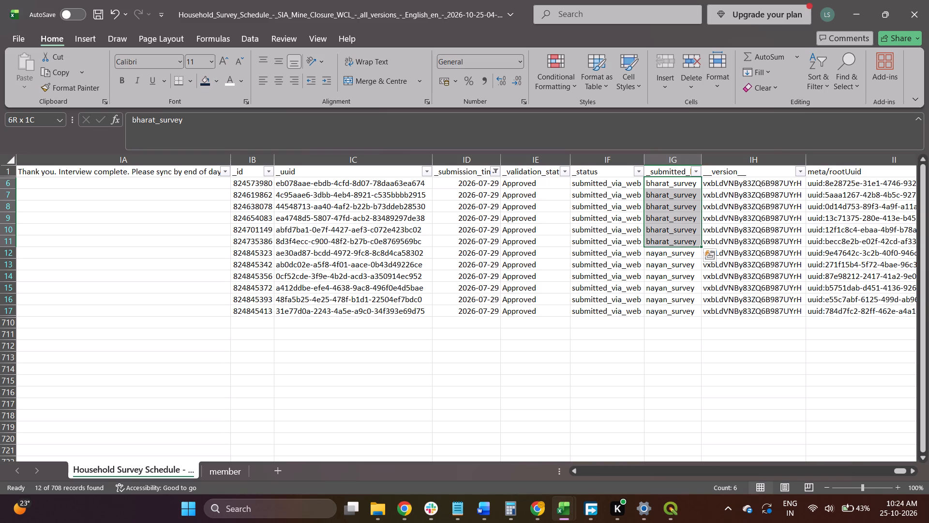
Switch to the Tracker workbook and enter date 29-07-2026, surveyor Bharat and 6 surveys completed in row 4.
{"action": "key", "text": "alt+Tab"}
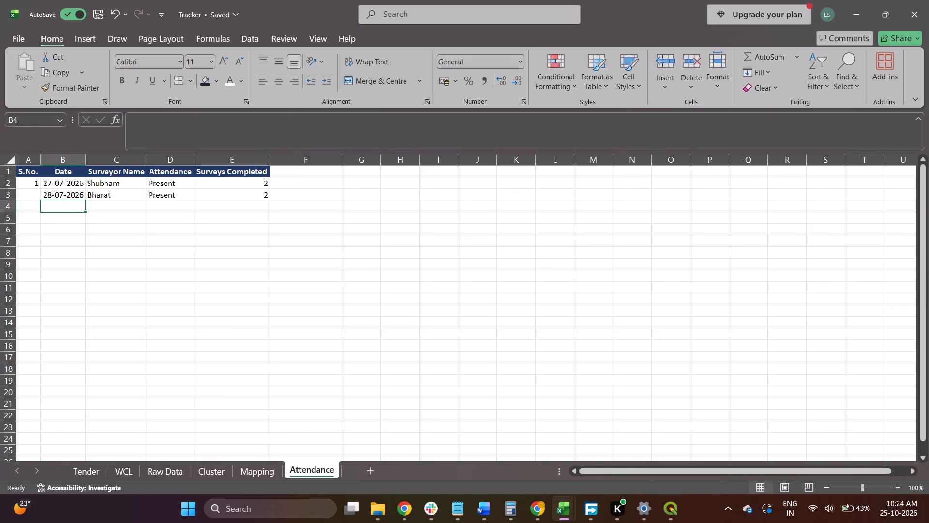
{"action": "type", "text": "29"}
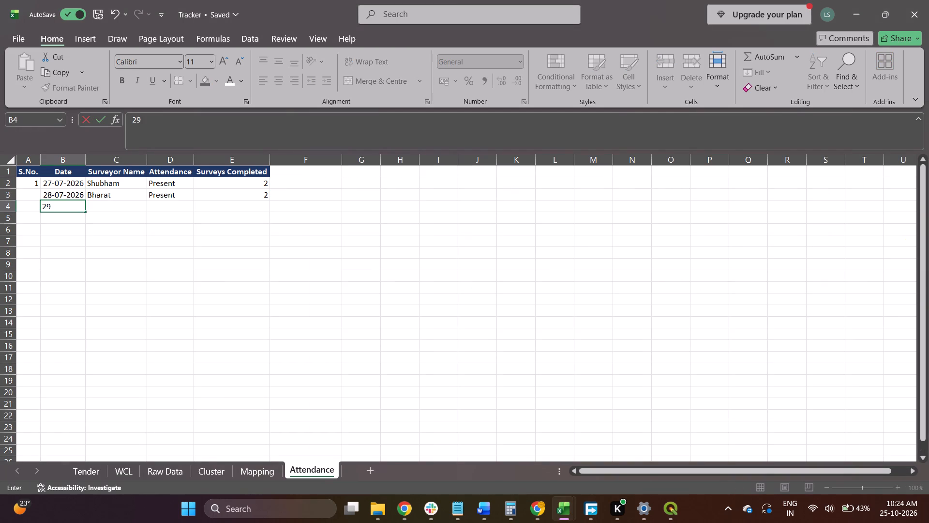
{"action": "type", "text": "-07-26"}
{"action": "key", "text": "Tab"}
{"action": "key", "text": "ctrl+d"}
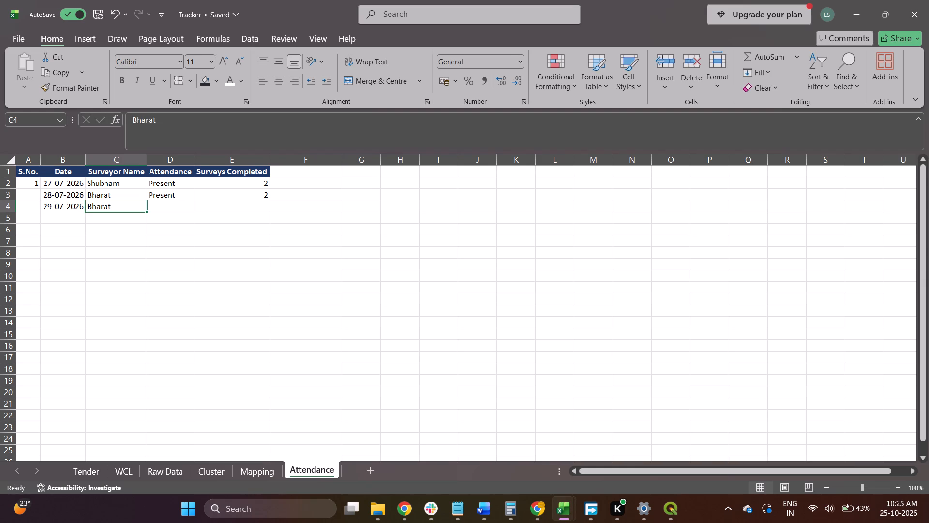
{"action": "key", "text": "Right"}
{"action": "key", "text": "Right"}
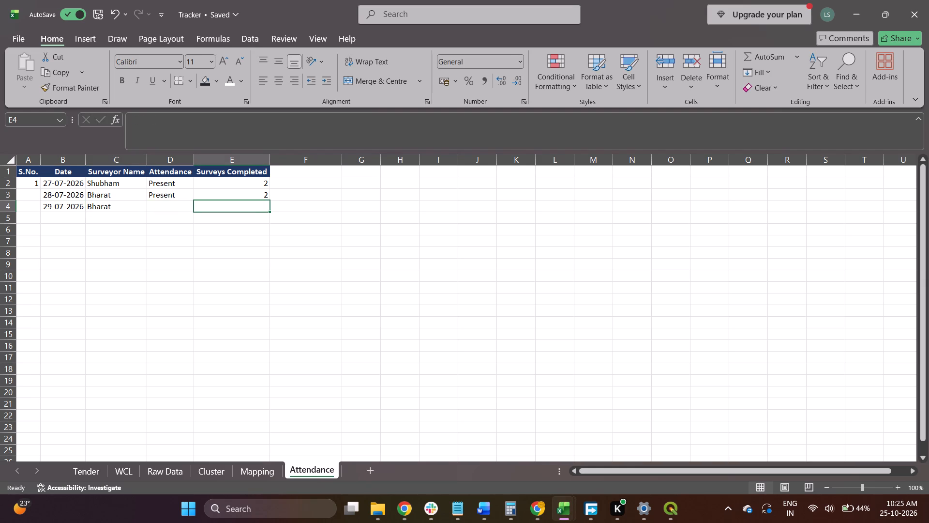
{"action": "key", "text": "6"}
Enter surveyor Nayan with 6 surveys completed in row 5.
{"action": "key", "text": "Down"}
{"action": "key", "text": "Left"}
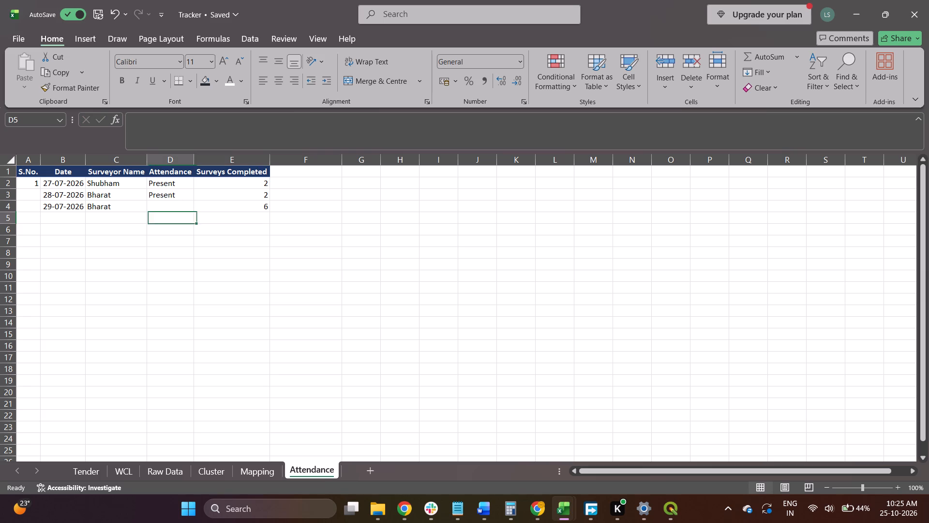
{"action": "key", "text": "Left"}
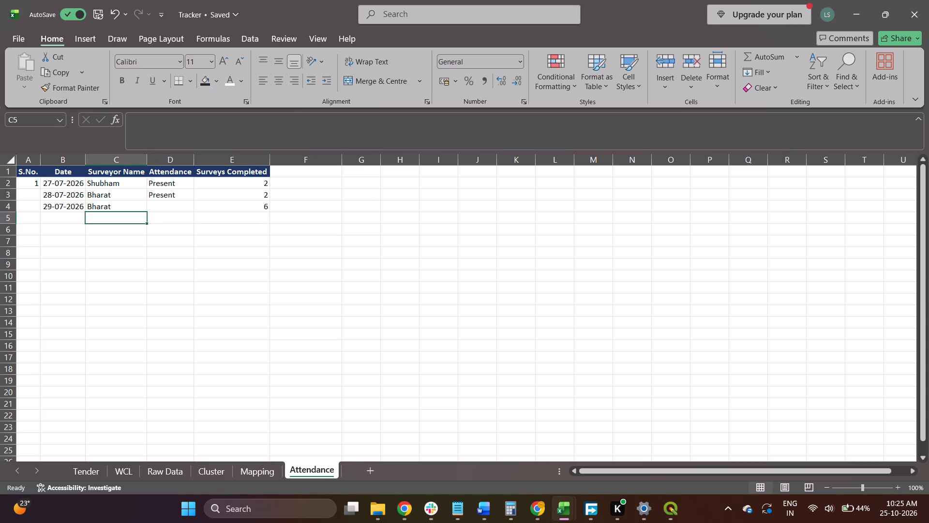
{"action": "type", "text": "Nayan"}
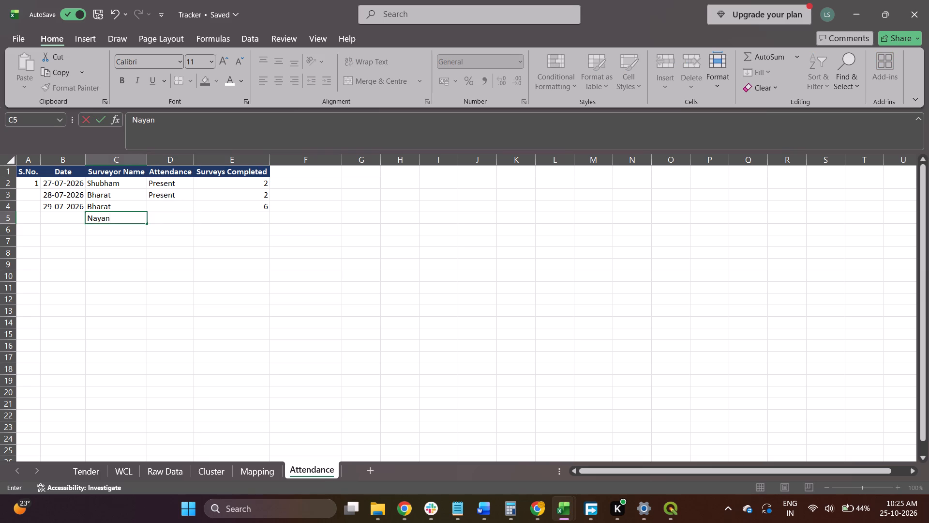
{"action": "key", "text": "Right"}
{"action": "key", "text": "Right"}
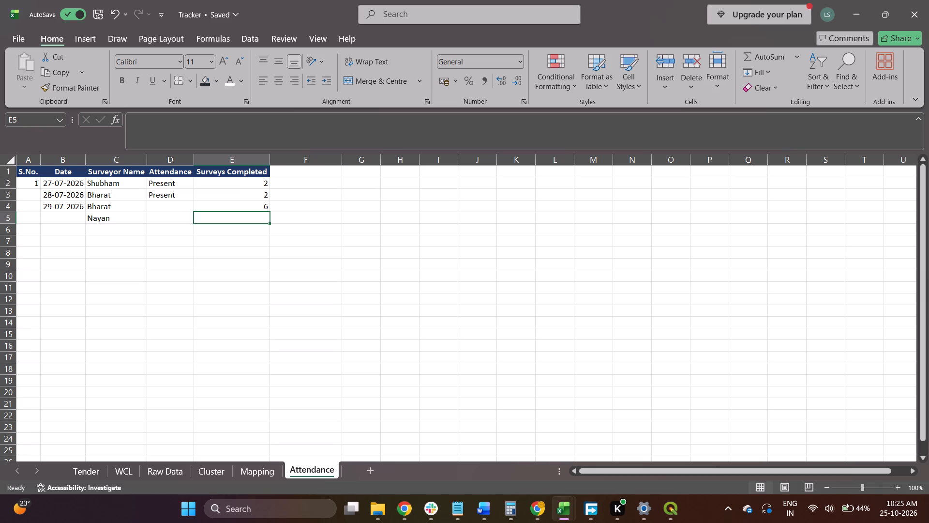
{"action": "key", "text": "6"}
Fill the Attendance cells in rows 4 and 5 with Present.
{"action": "key", "text": "Left"}
{"action": "key", "text": "Up"}
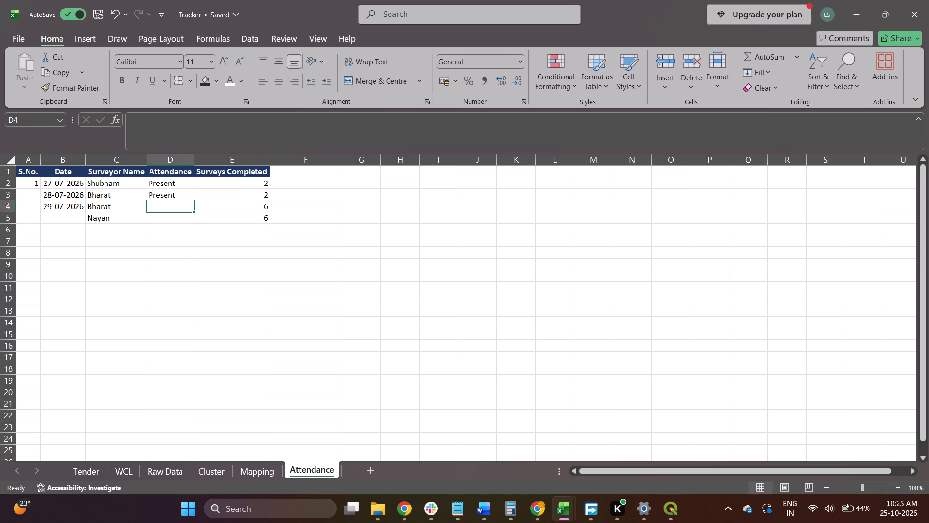
{"action": "key", "text": "ctrl+d"}
{"action": "key", "text": "Down"}
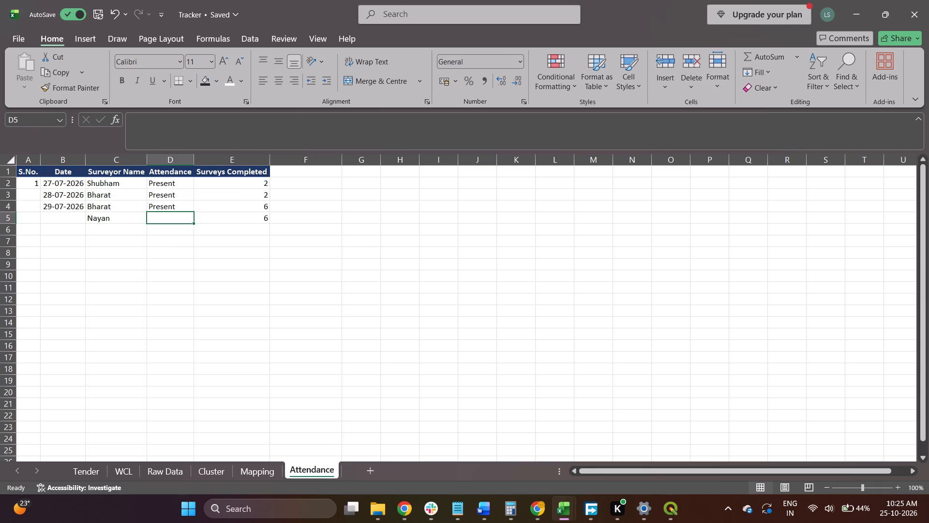
{"action": "key", "text": "ctrl+d"}
Merge and centre the 29-07-2026 date cell across rows 4 and 5, and align it vertically to the middle.
{"action": "key", "text": "Left"}
{"action": "key", "text": "Left"}
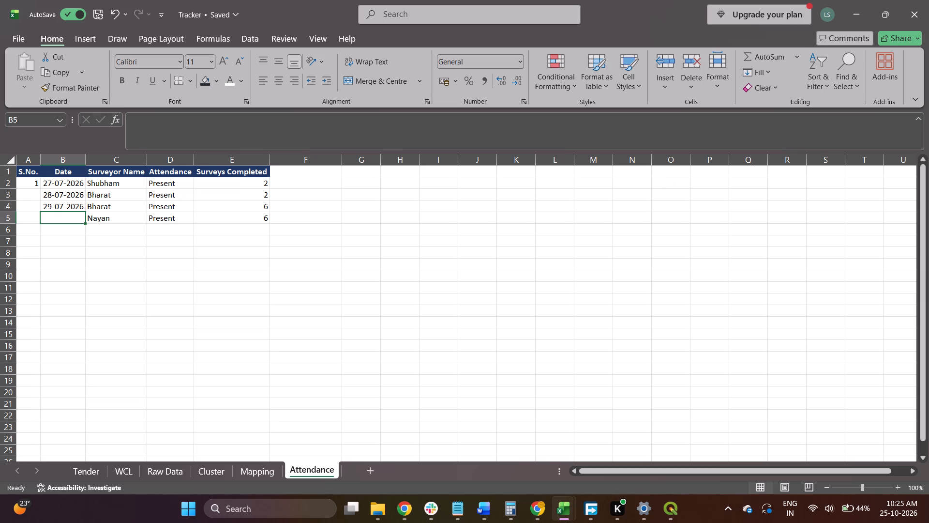
{"action": "key", "text": "Up"}
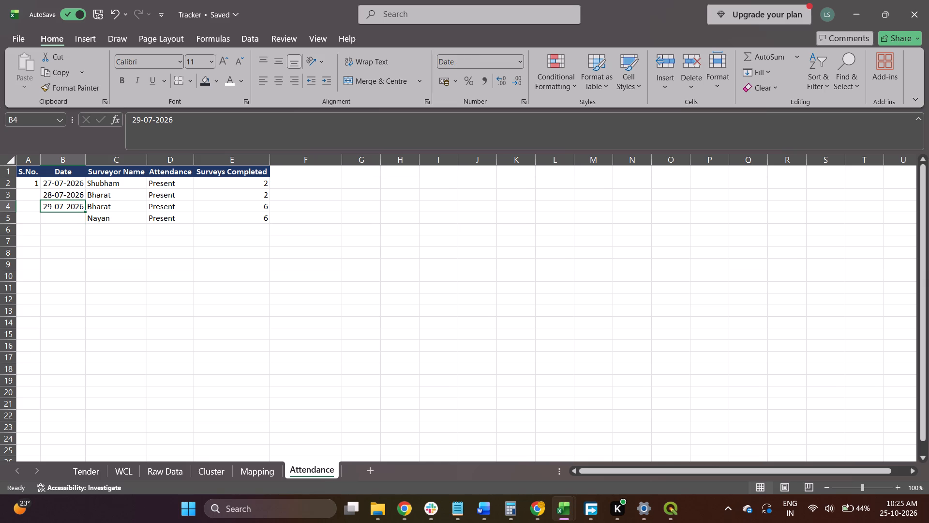
{"action": "key", "text": "shift+Down"}
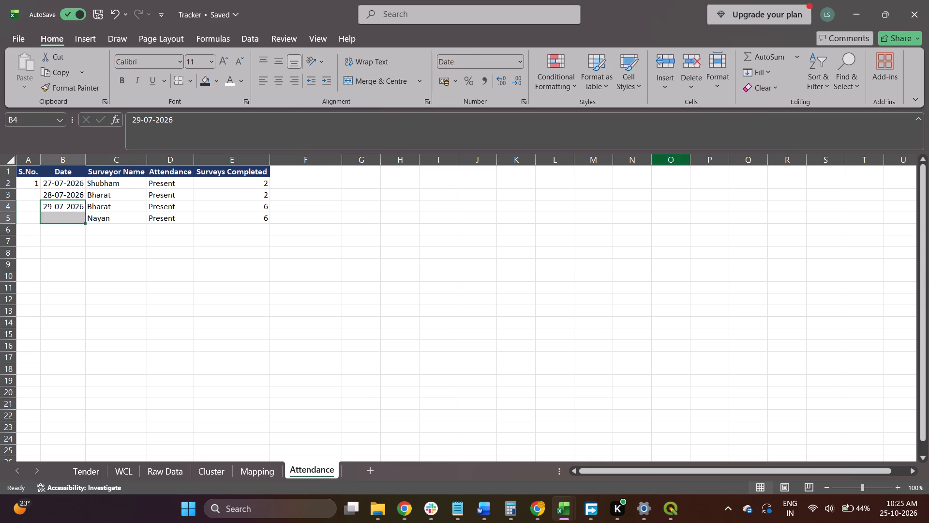
{"action": "left_click", "coordinate": [385, 81]}
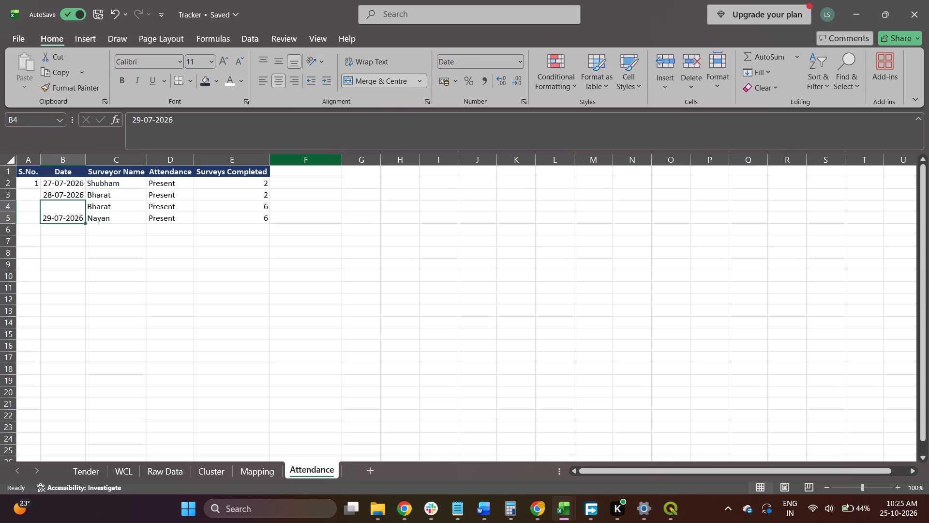
{"action": "left_click", "coordinate": [277, 76]}
{"action": "left_click", "coordinate": [277, 76]}
{"action": "left_click", "coordinate": [280, 65]}
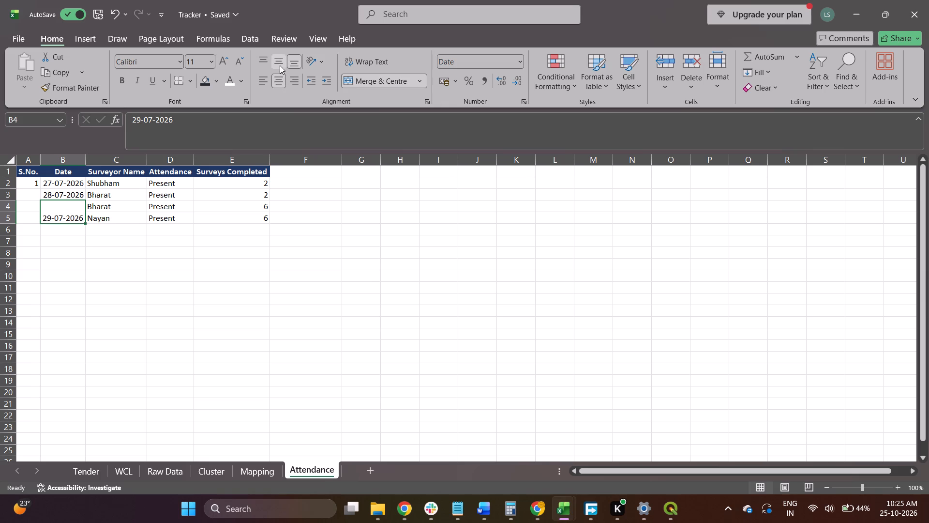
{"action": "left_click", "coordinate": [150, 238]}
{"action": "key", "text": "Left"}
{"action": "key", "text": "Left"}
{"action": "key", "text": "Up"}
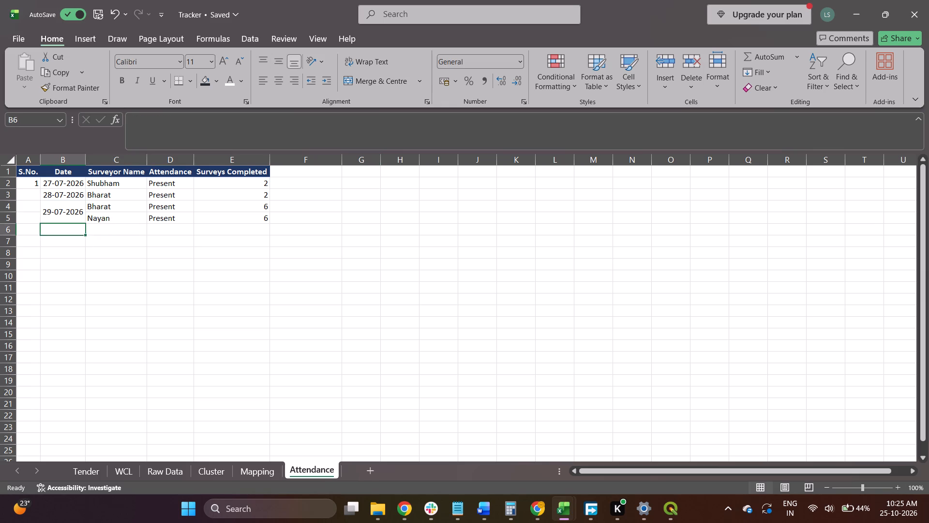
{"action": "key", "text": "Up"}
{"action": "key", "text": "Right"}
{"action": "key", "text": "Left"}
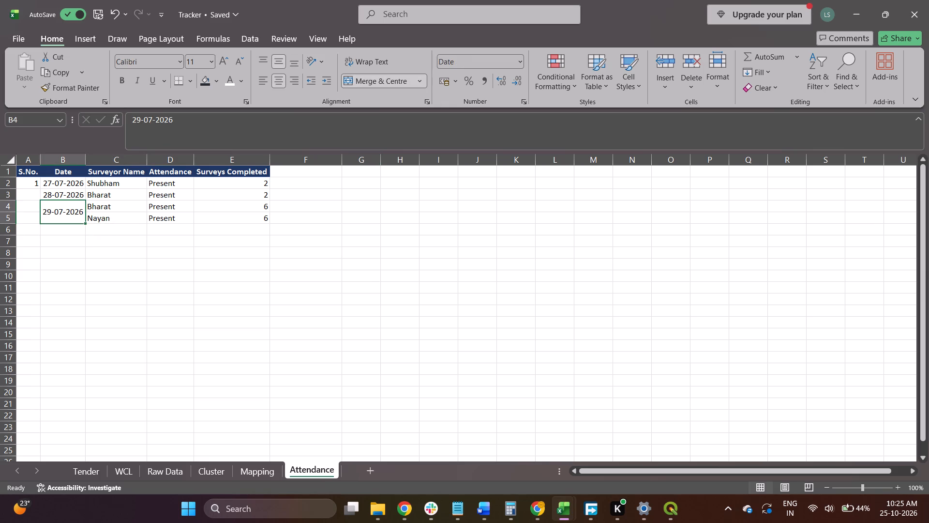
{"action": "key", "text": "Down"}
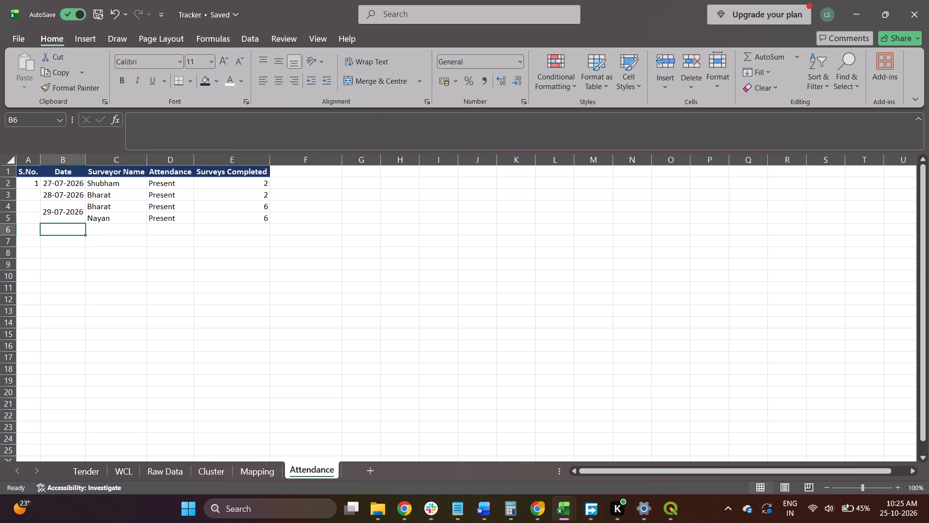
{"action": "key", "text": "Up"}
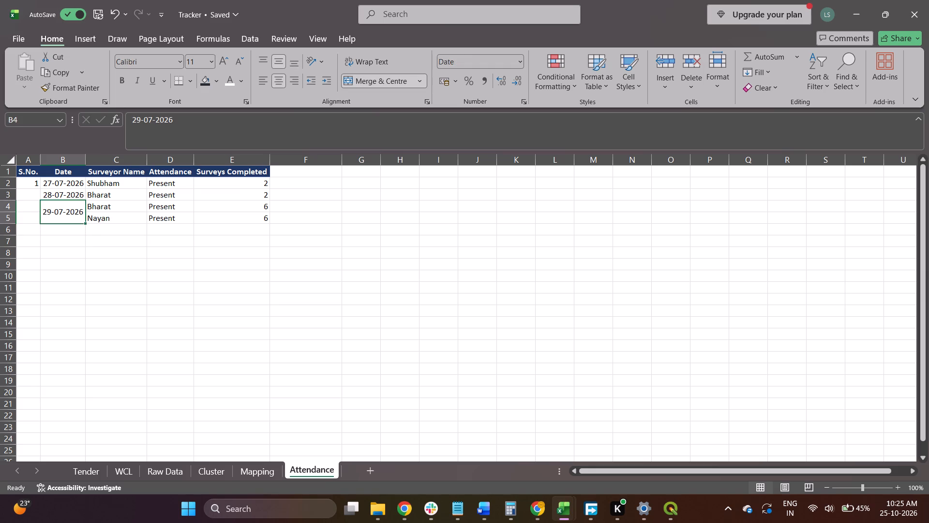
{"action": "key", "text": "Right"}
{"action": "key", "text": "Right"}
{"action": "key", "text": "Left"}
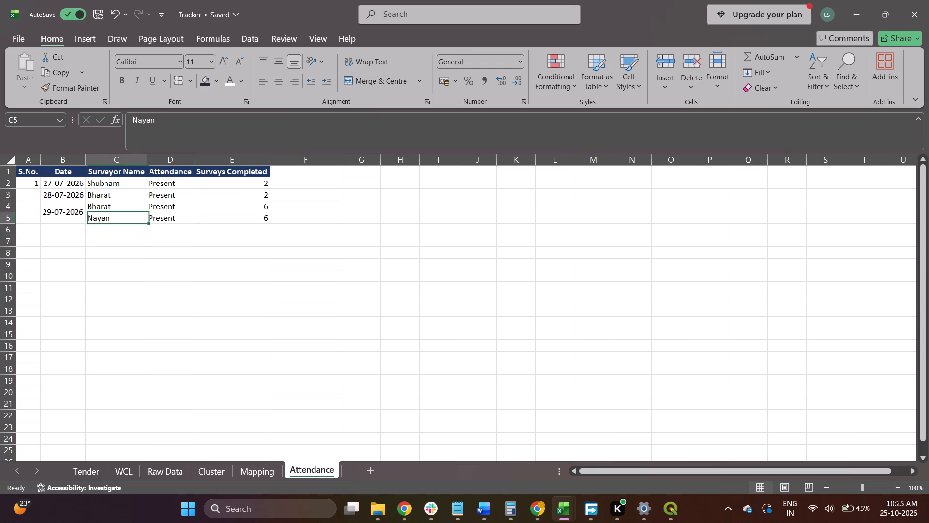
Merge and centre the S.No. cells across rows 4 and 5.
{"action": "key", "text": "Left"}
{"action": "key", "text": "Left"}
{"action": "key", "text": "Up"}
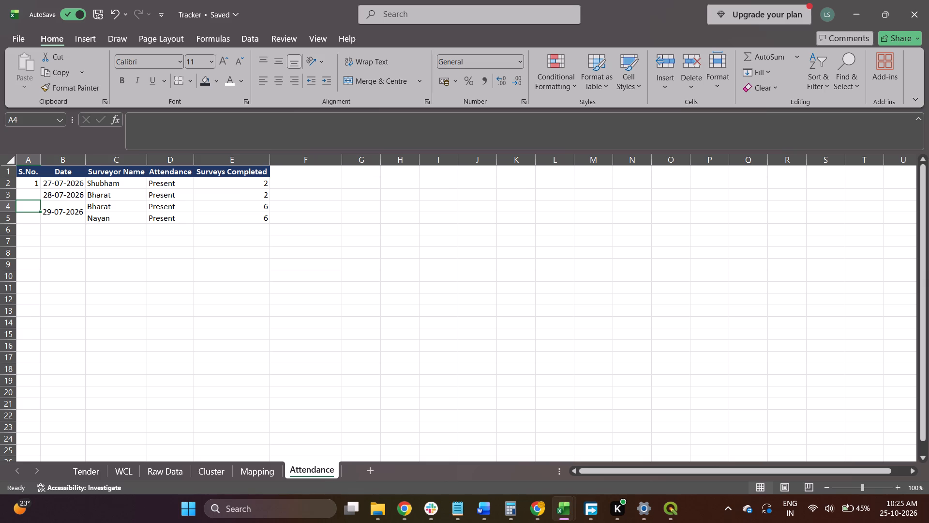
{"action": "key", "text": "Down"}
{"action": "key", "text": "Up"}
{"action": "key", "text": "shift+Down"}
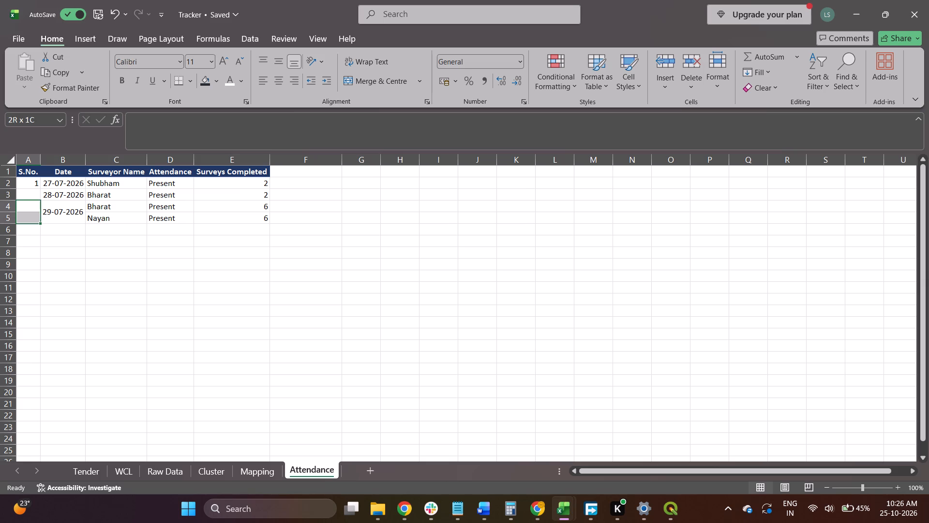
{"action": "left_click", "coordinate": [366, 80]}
Clear the S.No. column's header and entries in cells A1 to A5.
{"action": "left_click", "coordinate": [32, 197]}
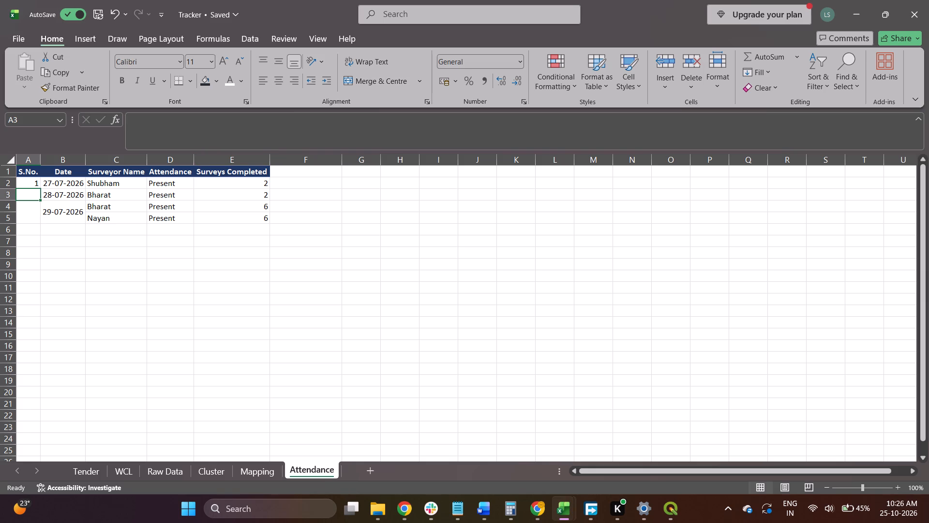
{"action": "key", "text": "Up"}
{"action": "key", "text": "Up"}
{"action": "key", "text": "shift+Down"}
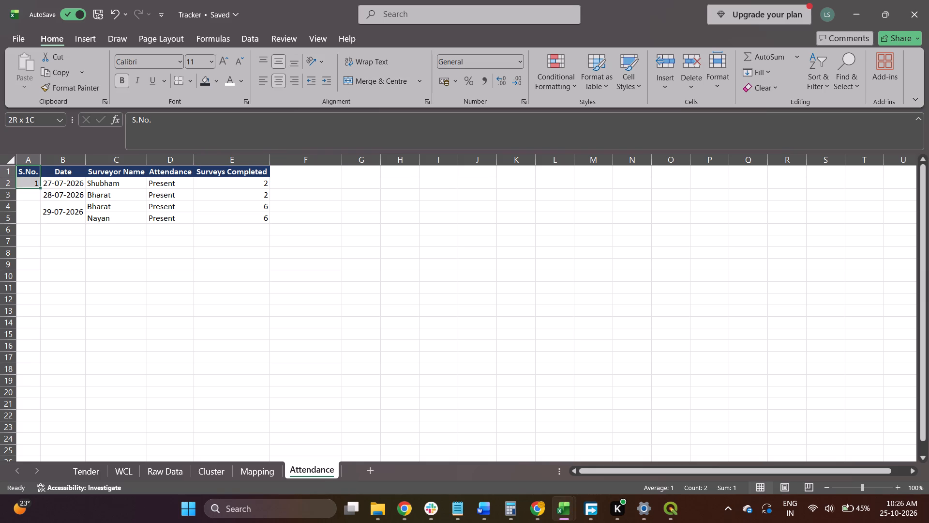
{"action": "key", "text": "shift+Down"}
{"action": "key", "text": "shift+Down"}
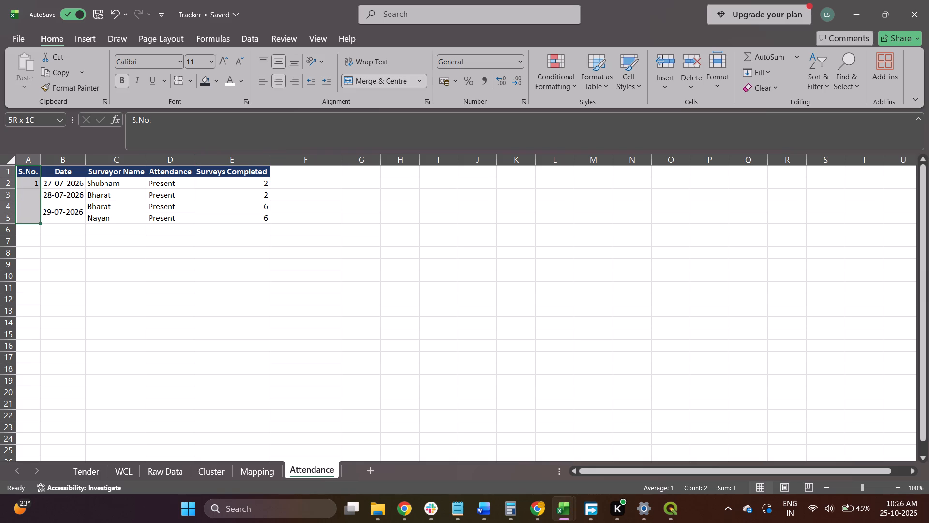
{"action": "key", "text": "Delete"}
Move the table from Date to Surveys Completed, rows 1 to 5, one column over so it starts in A1, accepting the unmerging.
{"action": "key", "text": "Right"}
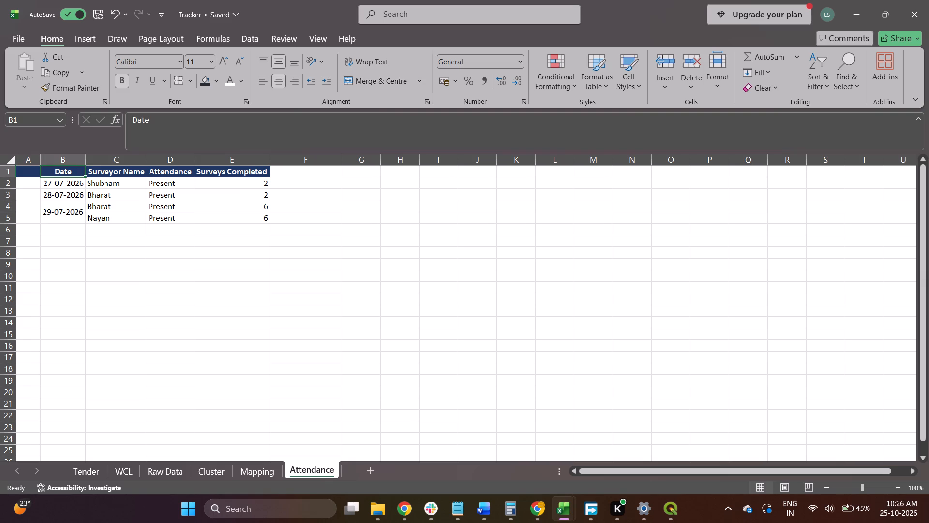
{"action": "key", "text": "shift+Right"}
{"action": "key", "text": "shift+Right"}
{"action": "key", "text": "shift+Right"}
{"action": "key", "text": "shift+Right"}
{"action": "key", "text": "shift+Left"}
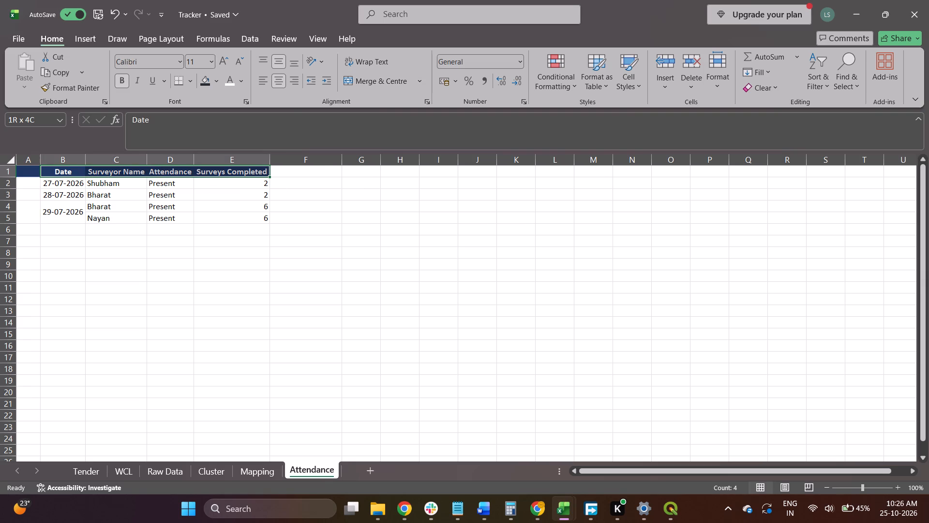
{"action": "key", "text": "ctrl+shift+Down"}
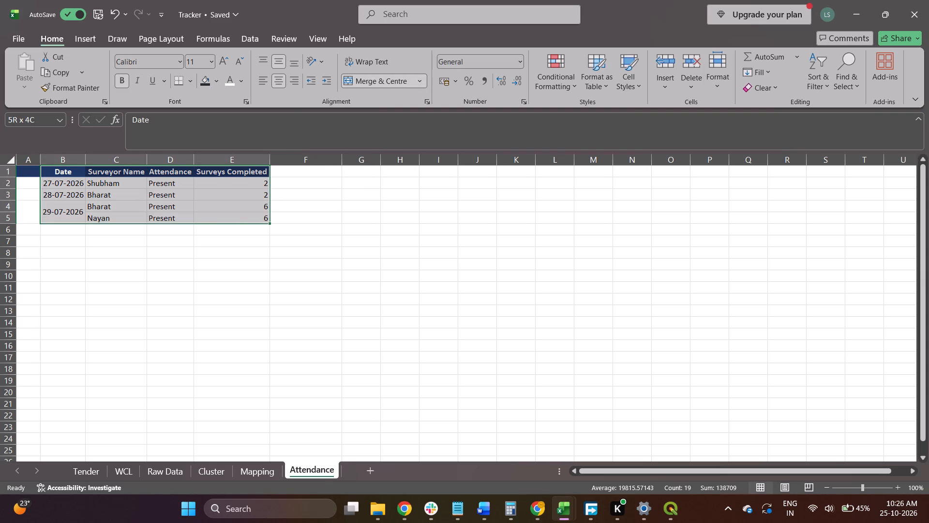
{"action": "key", "text": "ctrl+x"}
{"action": "key", "text": "Left"}
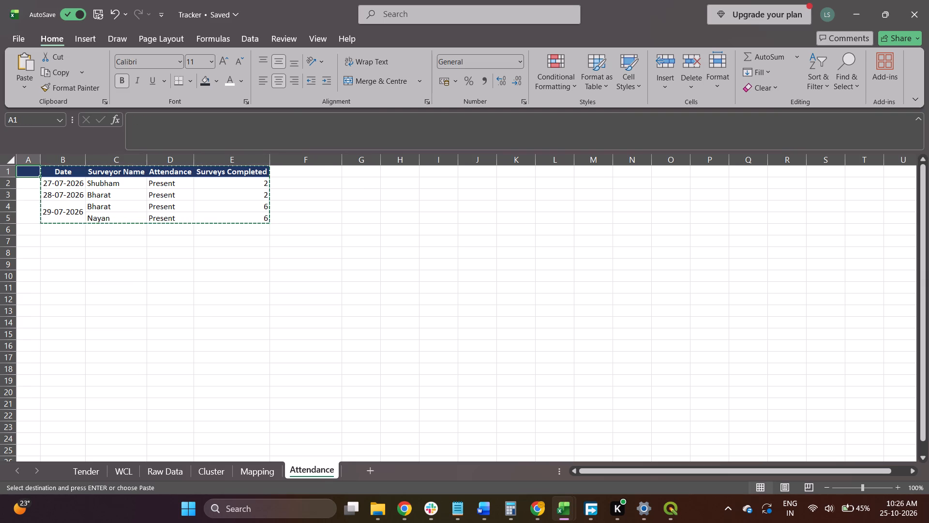
{"action": "key", "text": "ctrl+v"}
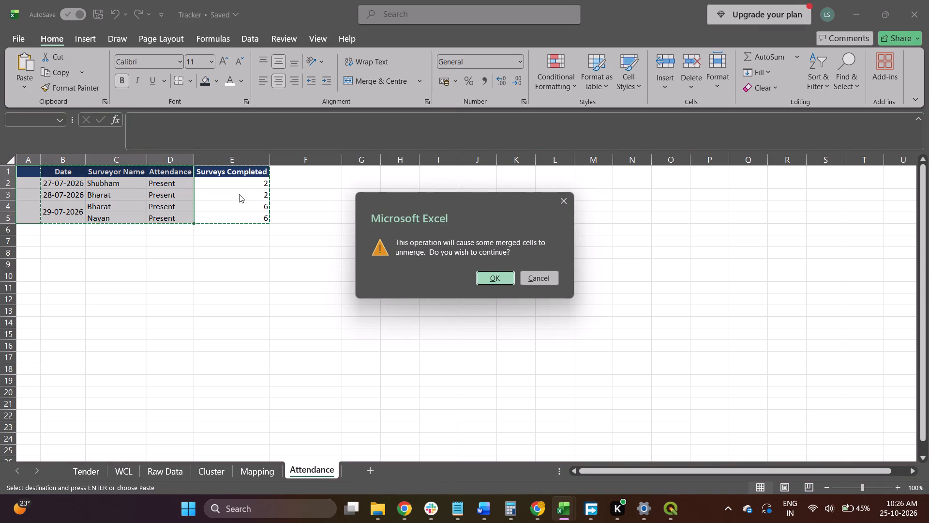
{"action": "left_click", "coordinate": [490, 277]}
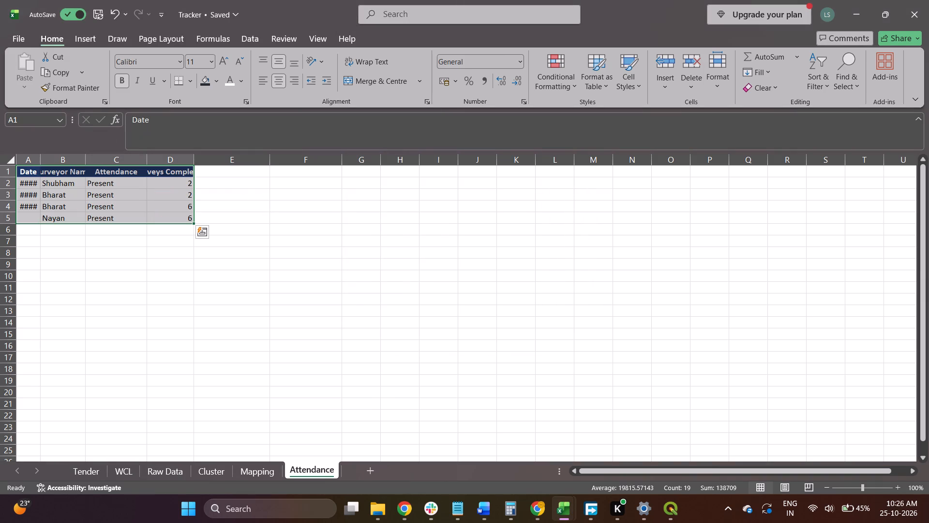
AutoFit the column widths of the whole attendance table.
{"action": "left_click", "coordinate": [30, 208]}
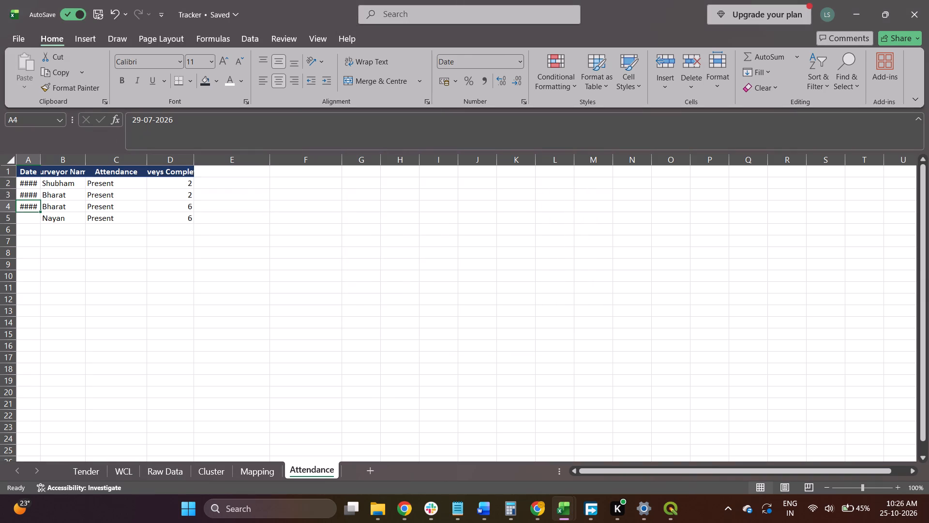
{"action": "key", "text": "ctrl+a"}
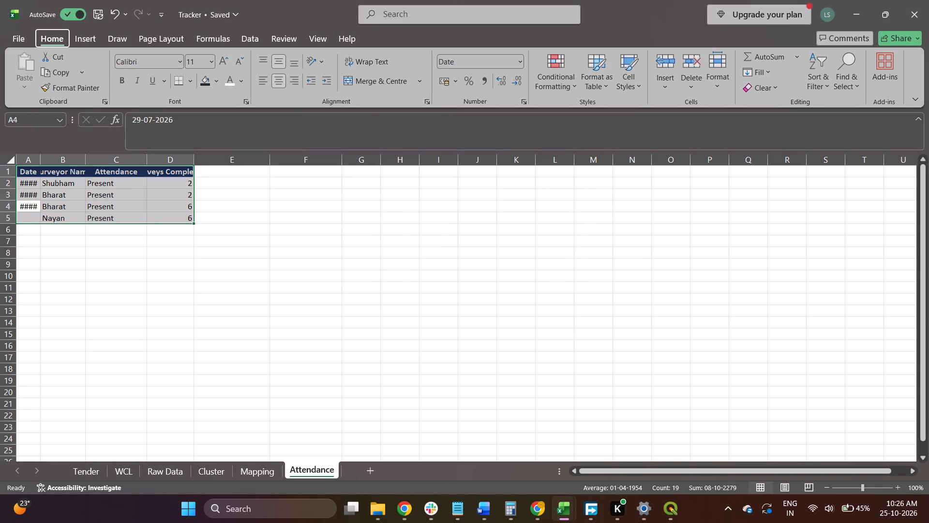
{"action": "type", "text": "hoi"}
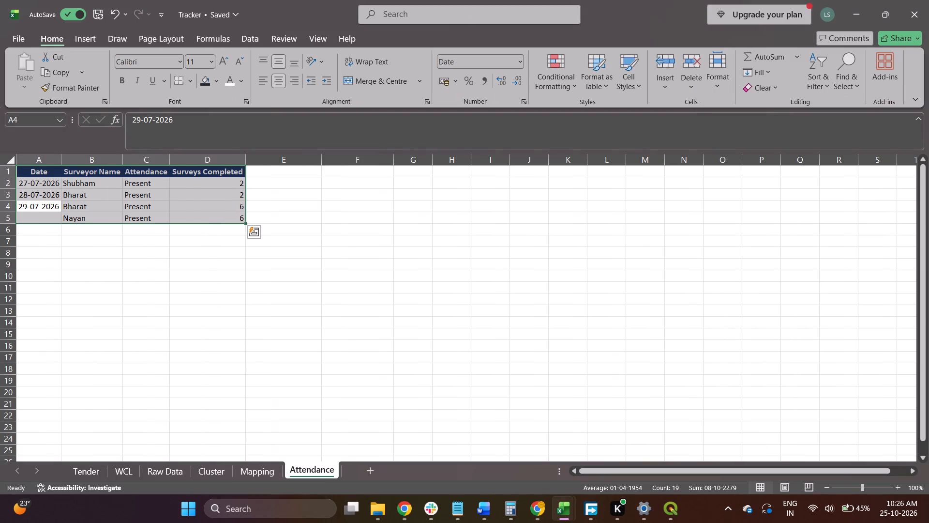
Merge and centre the 29-07-2026 date cell across rows 4 and 5 in column A again.
{"action": "key", "text": "Right"}
{"action": "key", "text": "Left"}
{"action": "key", "text": "shift+Down"}
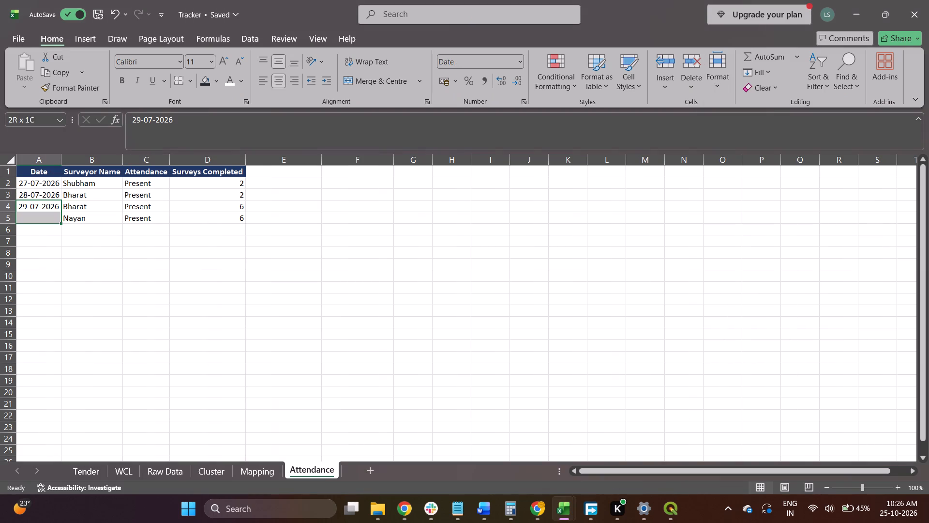
{"action": "left_click", "coordinate": [372, 77]}
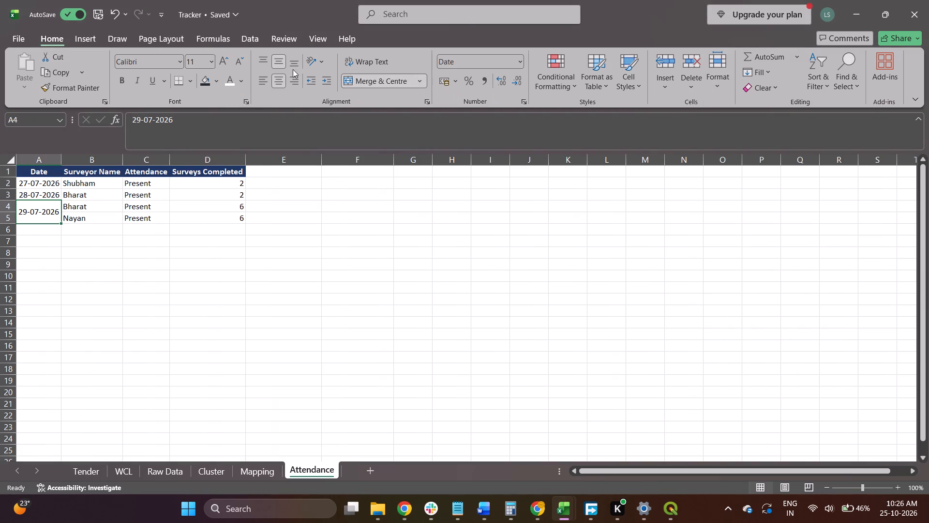
{"action": "left_click", "coordinate": [175, 232]}
{"action": "key", "text": "Left"}
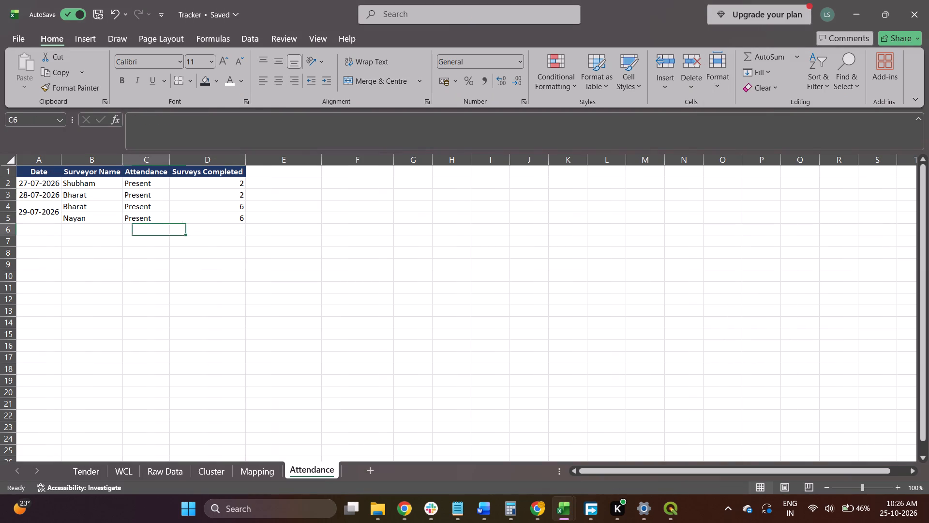
{"action": "key", "text": "Left"}
{"action": "key", "text": "Left"}
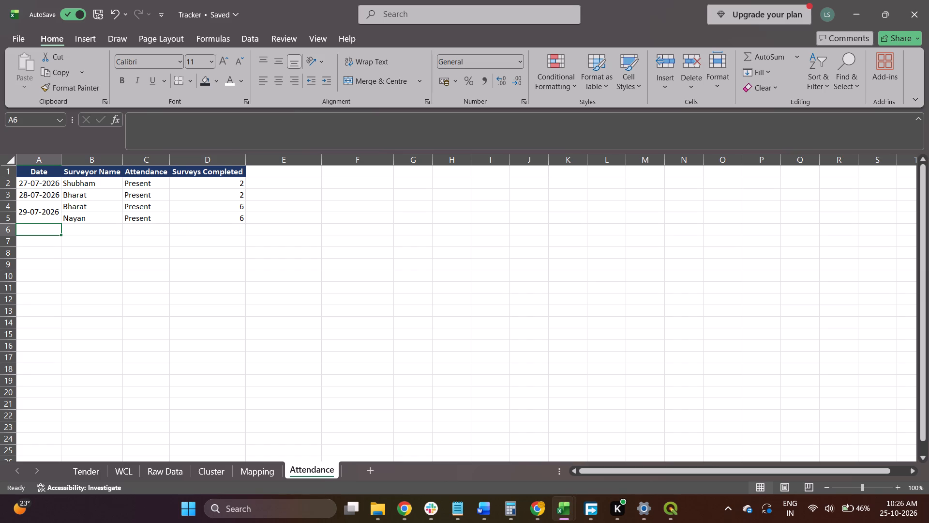
Switch to the Household Survey Schedule export and filter the _submission_time column to 30 July 2026 only, in place of 29 July.
{"action": "key", "text": "alt+Tab"}
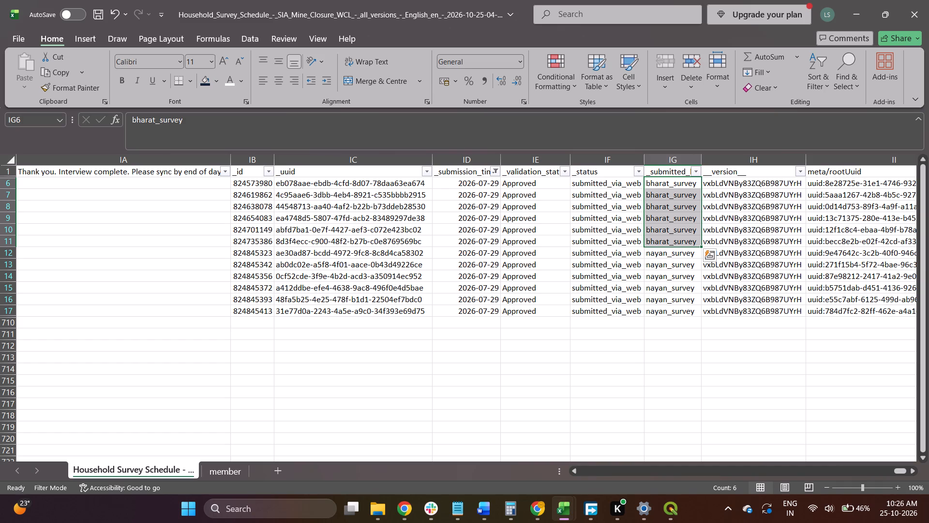
{"action": "key", "text": "Left"}
{"action": "key", "text": "Left"}
{"action": "key", "text": "Right"}
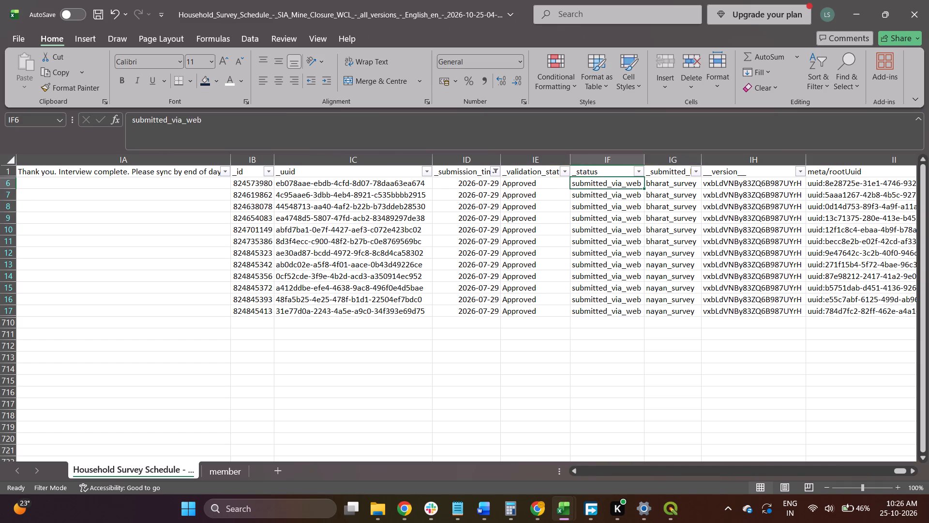
{"action": "key", "text": "Right"}
{"action": "key", "text": "Down"}
{"action": "key", "text": "Down"}
{"action": "key", "text": "Left"}
{"action": "key", "text": "Left"}
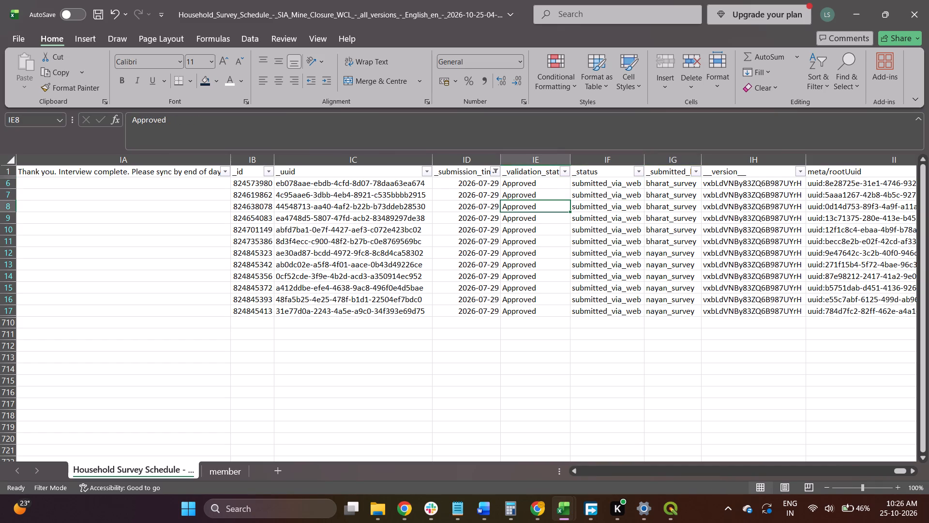
{"action": "key", "text": "Right"}
{"action": "key", "text": "Right"}
{"action": "key", "text": "Left"}
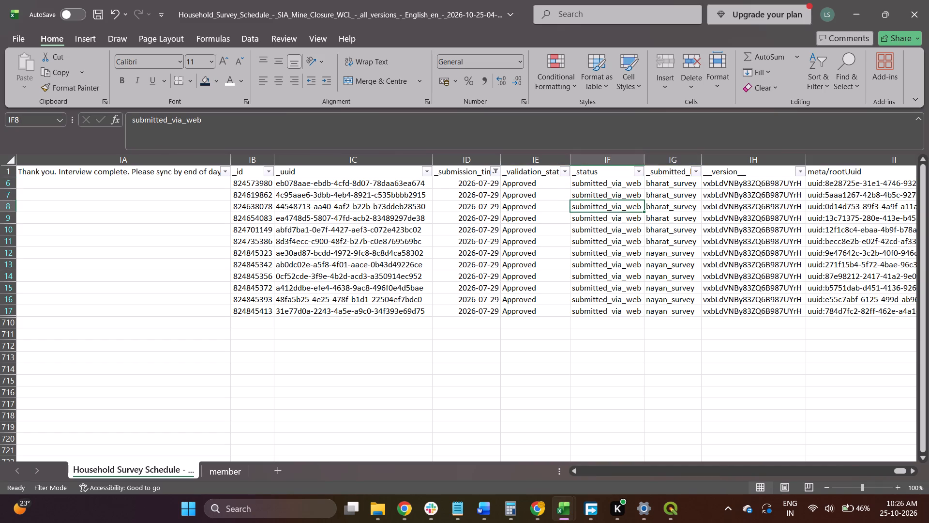
{"action": "left_click", "coordinate": [491, 170]}
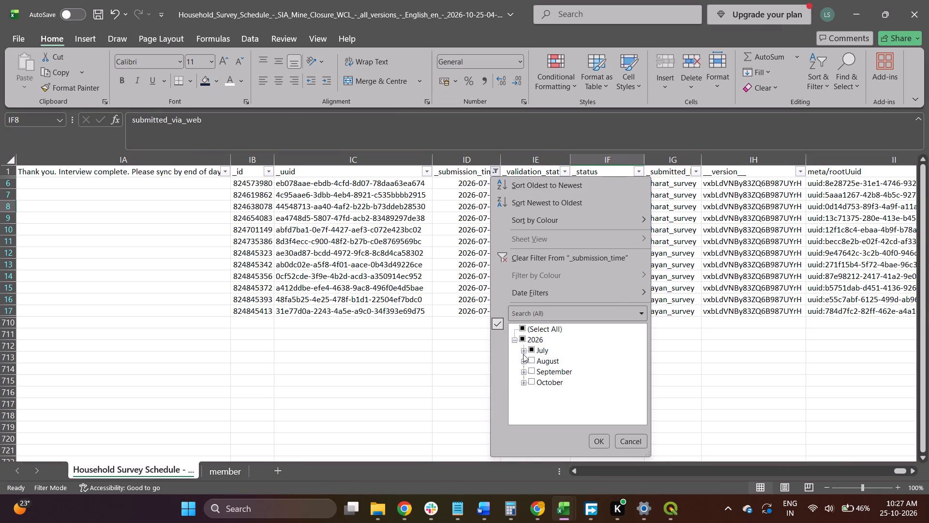
{"action": "left_click", "coordinate": [523, 353]}
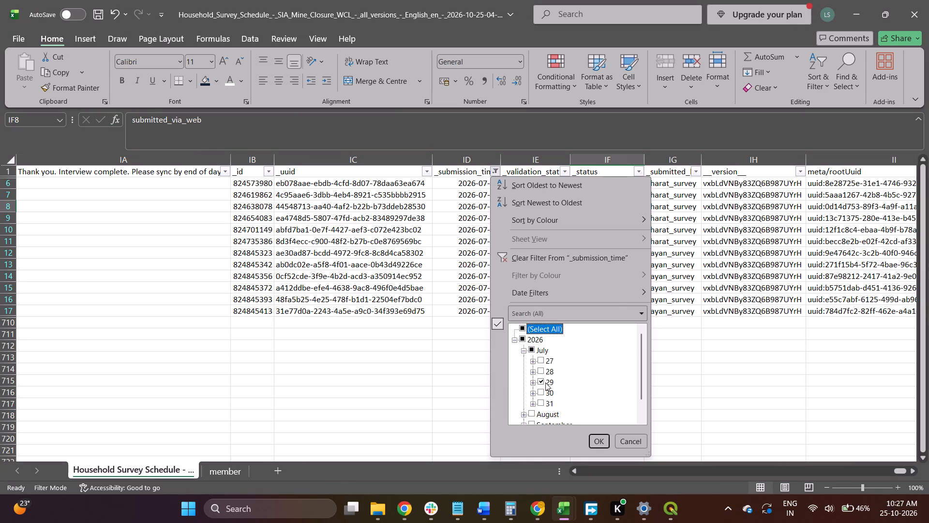
{"action": "left_click", "coordinate": [541, 381]}
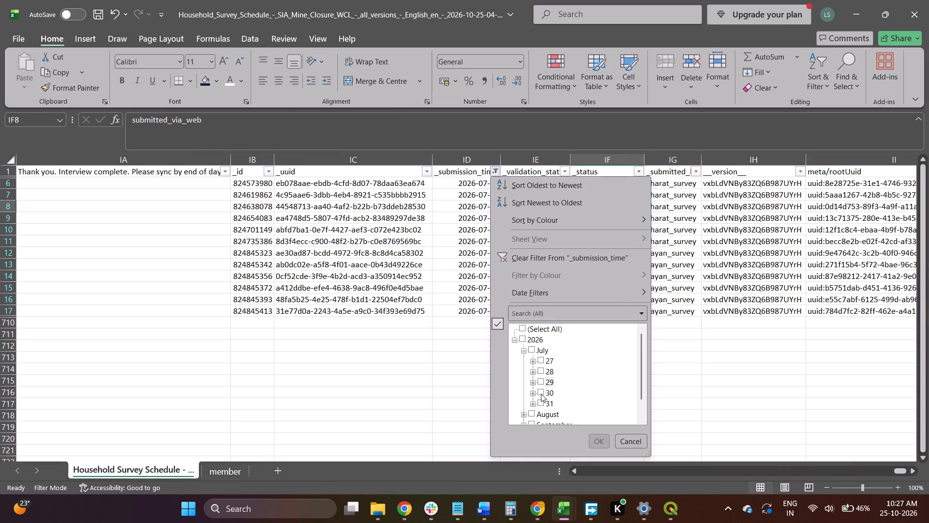
{"action": "left_click", "coordinate": [541, 394]}
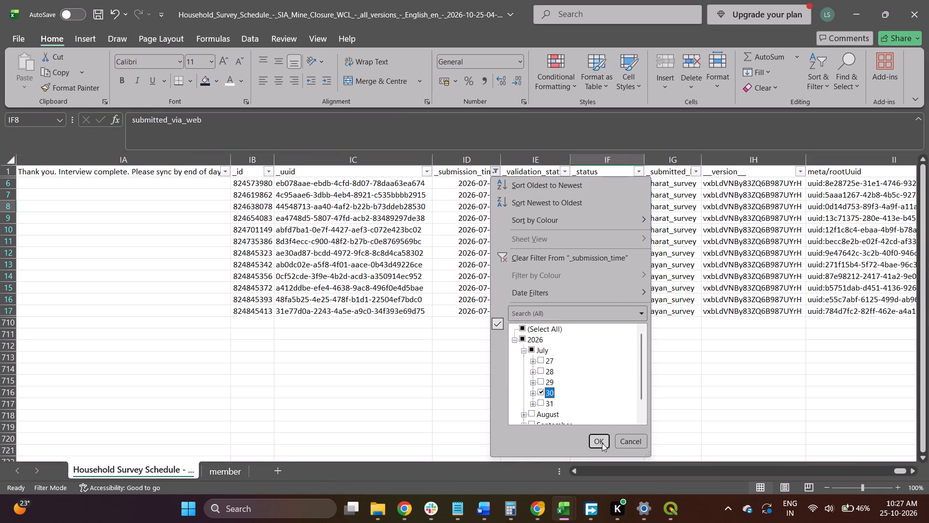
{"action": "left_click", "coordinate": [602, 443]}
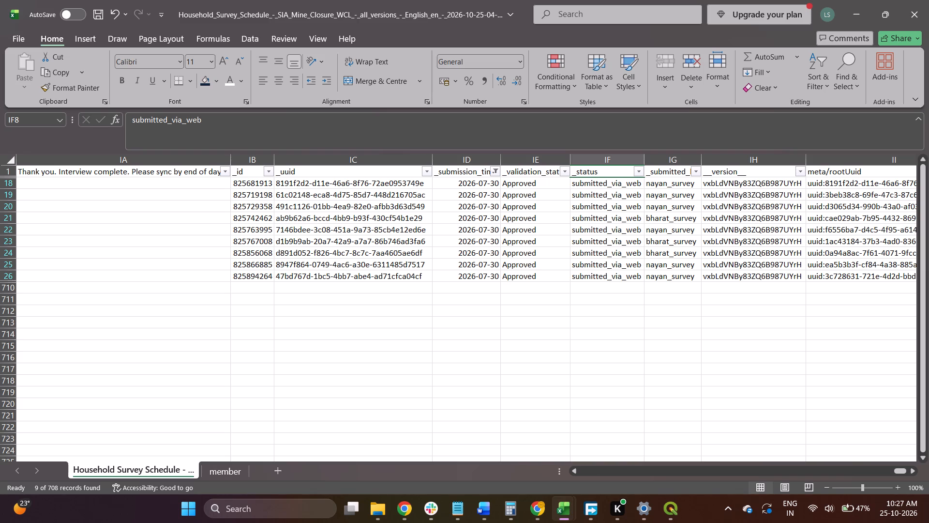
Switch to the Tracker workbook and enter Nayan with 6 surveys completed in row 6 and Bharat with 3 in row 7.
{"action": "key", "text": "alt+Tab"}
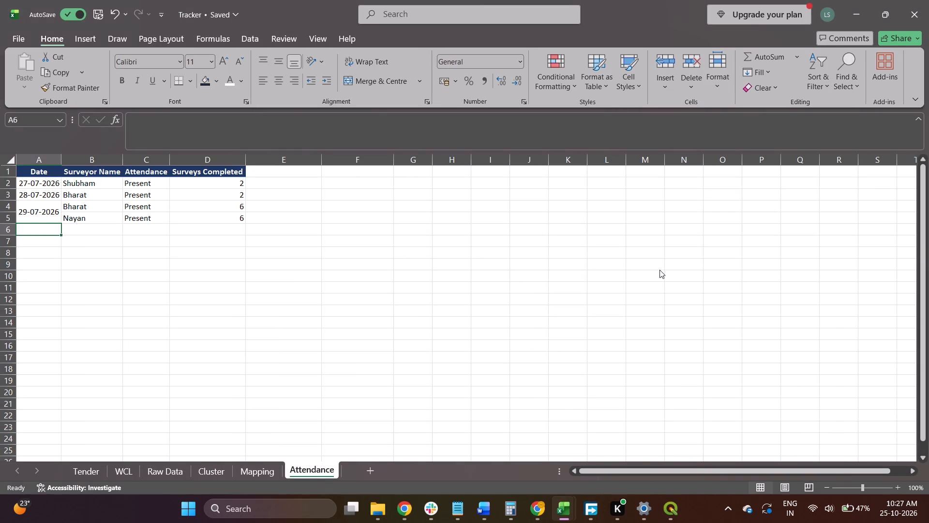
{"action": "key", "text": "Right"}
{"action": "key", "text": "shift+n"}
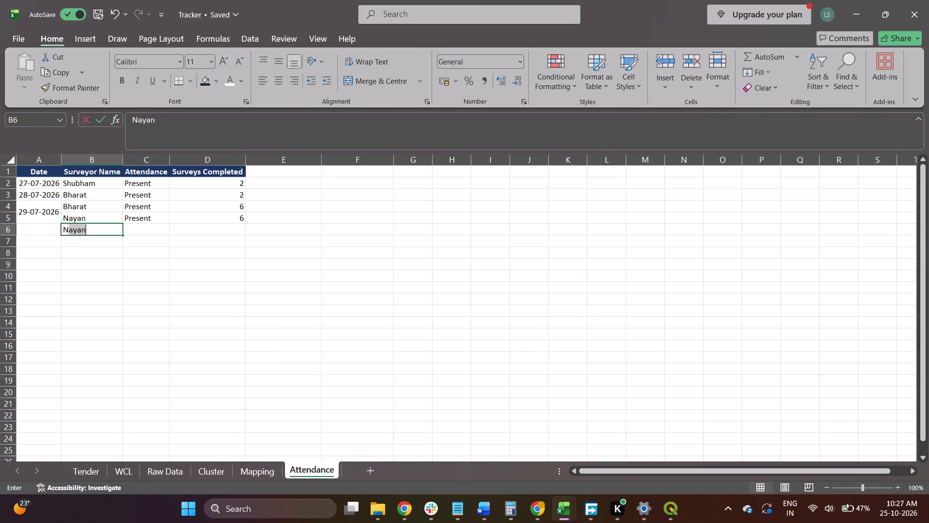
{"action": "type", "text": "ayan"}
{"action": "key", "text": "space"}
{"action": "key", "text": "Right"}
{"action": "key", "text": "Right"}
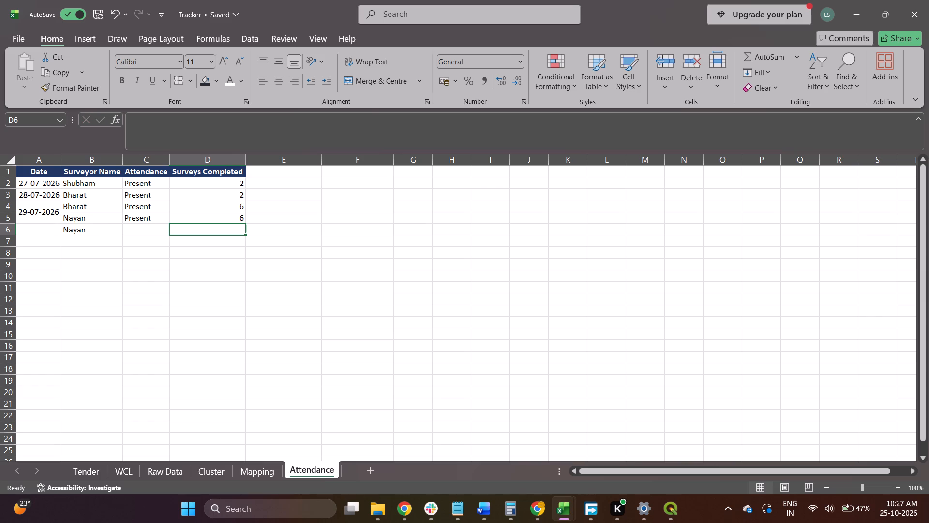
{"action": "key", "text": "6"}
{"action": "key", "text": "Down"}
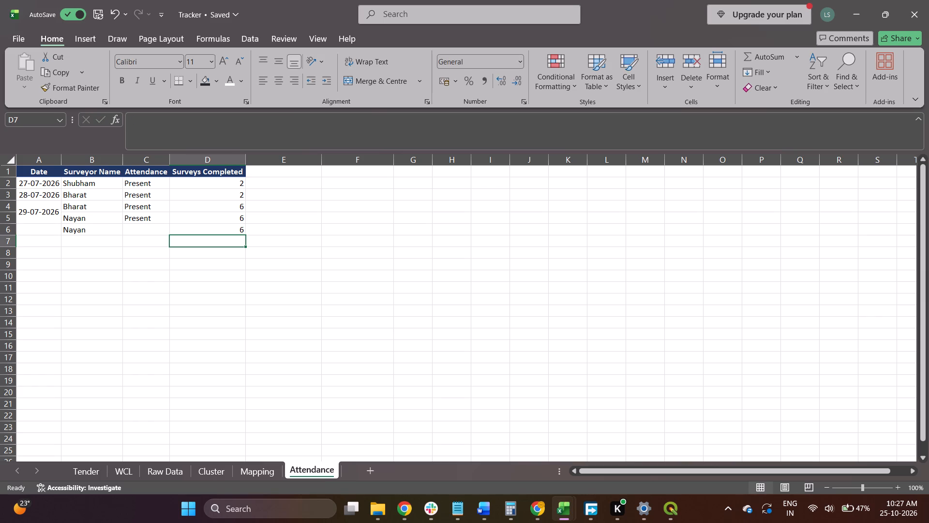
{"action": "key", "text": "Left"}
{"action": "key", "text": "Left"}
{"action": "type", "text": "Bh"}
{"action": "key", "text": "Tab"}
{"action": "key", "text": "Right"}
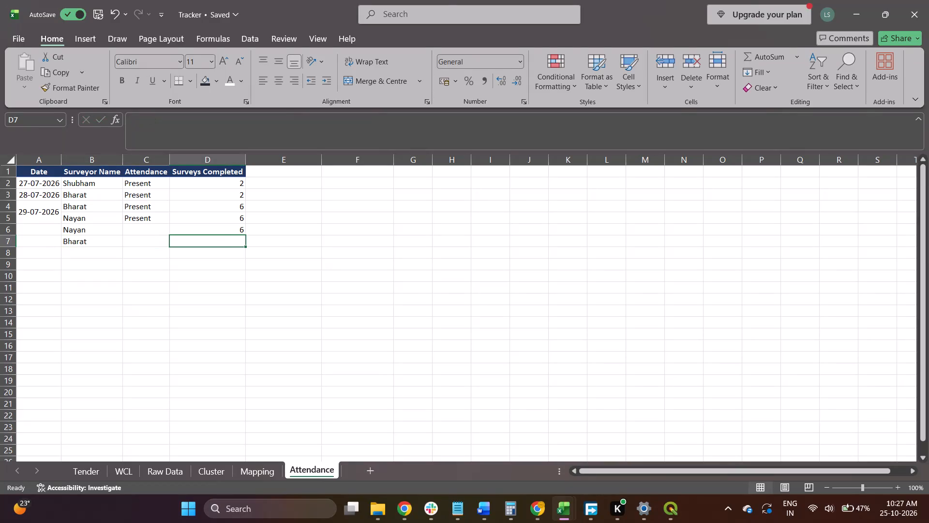
{"action": "key", "text": "3"}
{"action": "key", "text": "Left"}
{"action": "key", "text": "Left"}
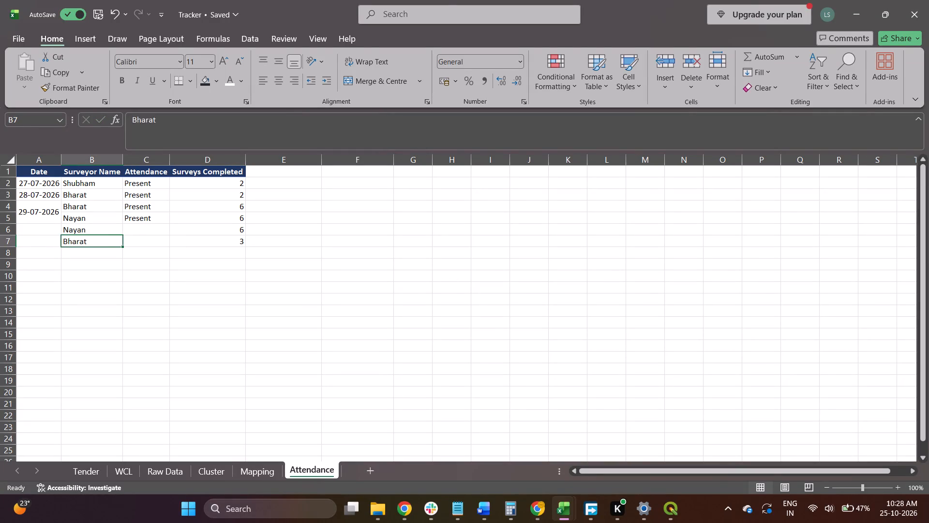
Enter the date 30-07-2026 in A6 and copy it to A7.
{"action": "key", "text": "Left"}
{"action": "key", "text": "Up"}
{"action": "key", "text": "Up"}
{"action": "key", "text": "Down"}
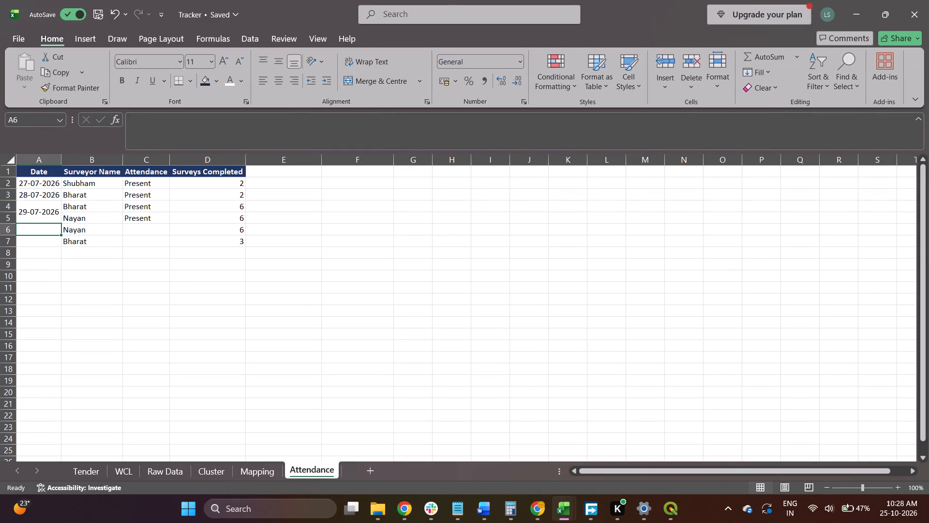
{"action": "type", "text": "30"}
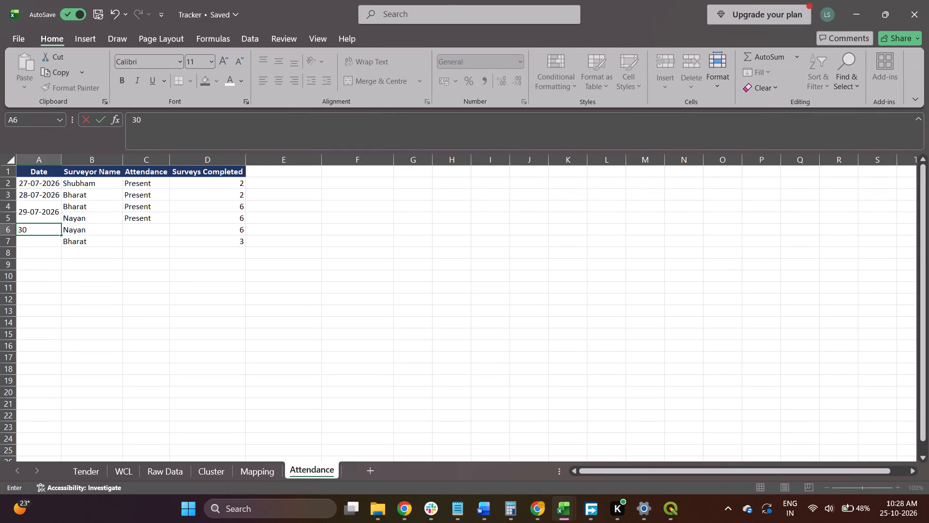
{"action": "type", "text": "-07-"}
{"action": "type", "text": "2026"}
{"action": "key", "text": "Right"}
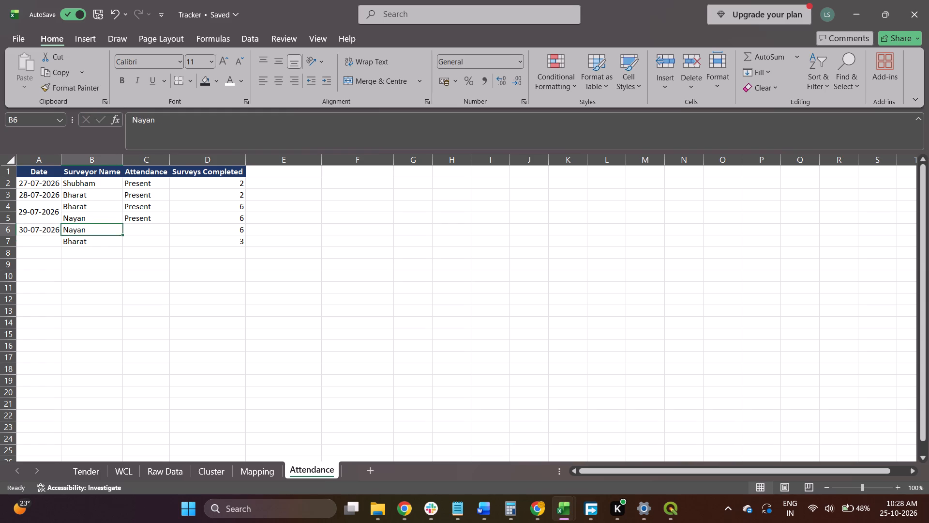
{"action": "key", "text": "Down"}
{"action": "key", "text": "Left"}
{"action": "key", "text": "Up"}
{"action": "key", "text": "ctrl+c"}
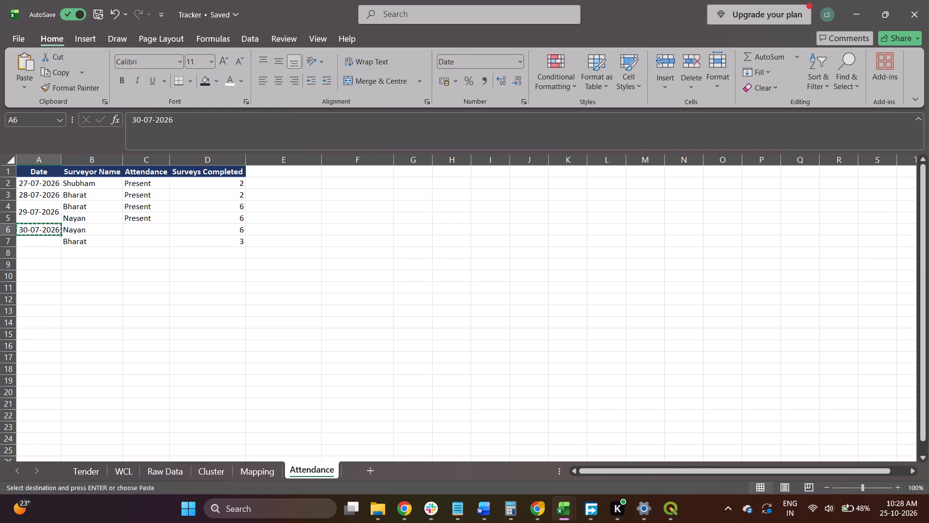
{"action": "key", "text": "Down"}
{"action": "key", "text": "ctrl+v"}
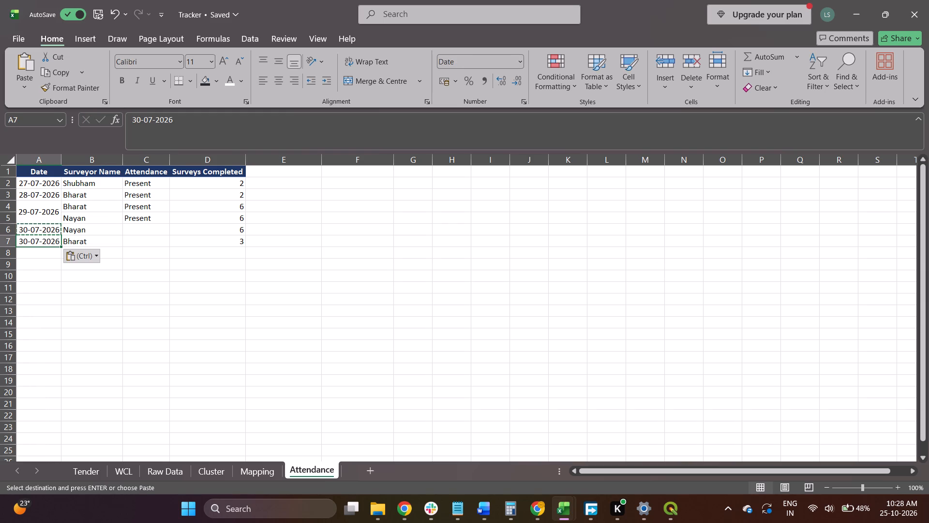
Fill the Attendance value Present down into C6 and C7 for the two 30-07-2026 rows.
{"action": "key", "text": "Right"}
{"action": "key", "text": "Right"}
{"action": "key", "text": "Up"}
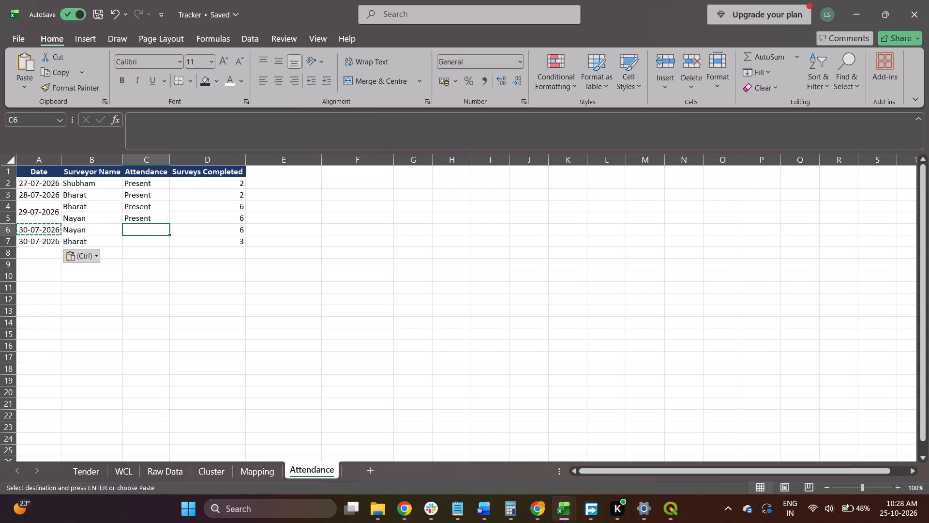
{"action": "key", "text": "ctrl+d"}
{"action": "key", "text": "Down"}
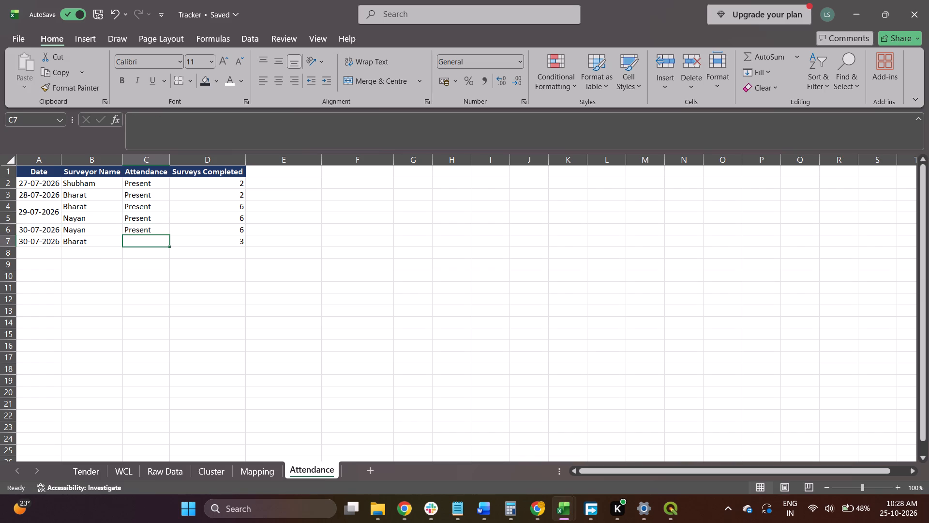
{"action": "key", "text": "ctrl+d"}
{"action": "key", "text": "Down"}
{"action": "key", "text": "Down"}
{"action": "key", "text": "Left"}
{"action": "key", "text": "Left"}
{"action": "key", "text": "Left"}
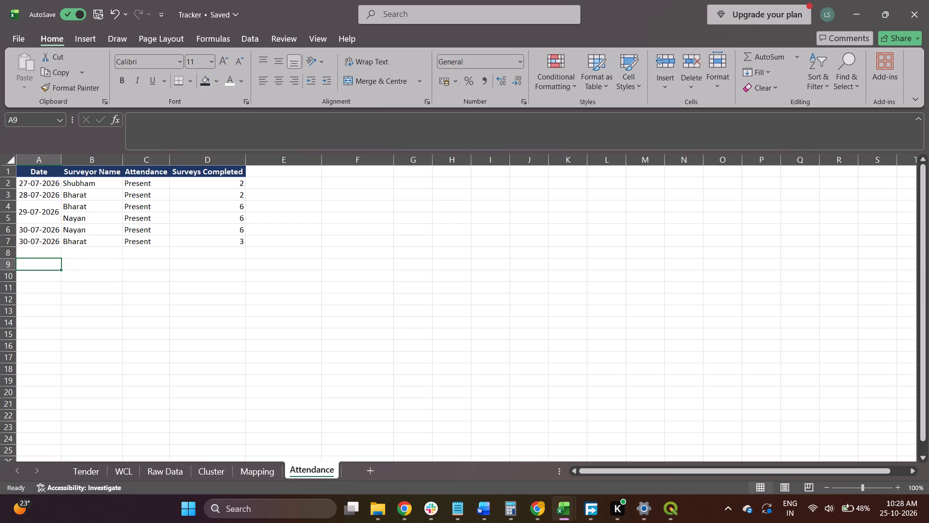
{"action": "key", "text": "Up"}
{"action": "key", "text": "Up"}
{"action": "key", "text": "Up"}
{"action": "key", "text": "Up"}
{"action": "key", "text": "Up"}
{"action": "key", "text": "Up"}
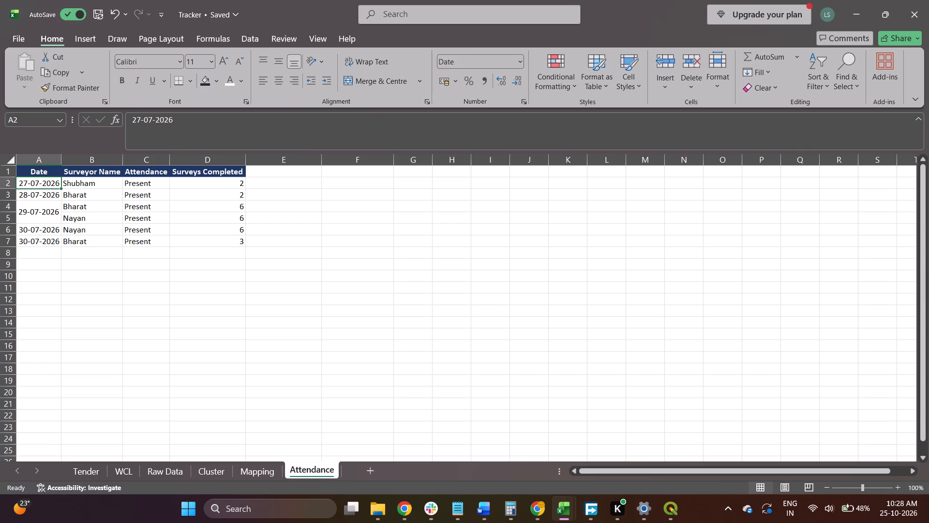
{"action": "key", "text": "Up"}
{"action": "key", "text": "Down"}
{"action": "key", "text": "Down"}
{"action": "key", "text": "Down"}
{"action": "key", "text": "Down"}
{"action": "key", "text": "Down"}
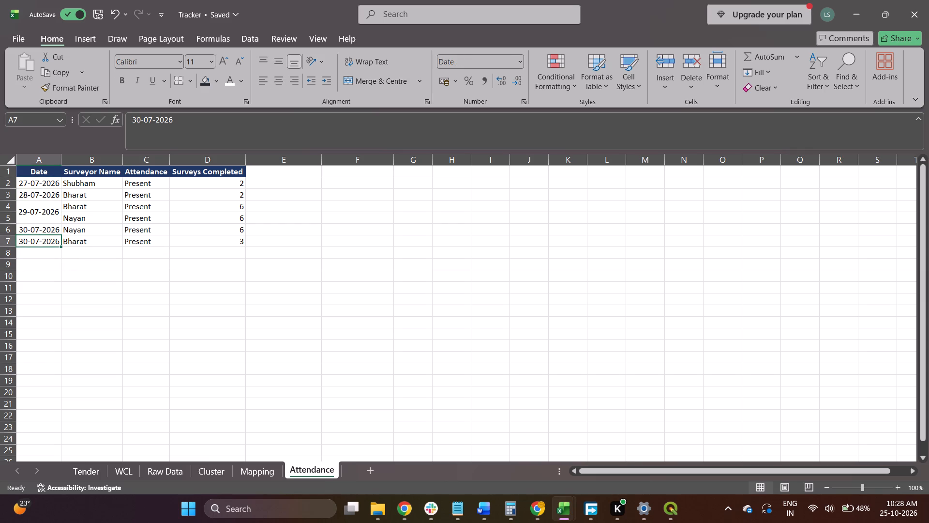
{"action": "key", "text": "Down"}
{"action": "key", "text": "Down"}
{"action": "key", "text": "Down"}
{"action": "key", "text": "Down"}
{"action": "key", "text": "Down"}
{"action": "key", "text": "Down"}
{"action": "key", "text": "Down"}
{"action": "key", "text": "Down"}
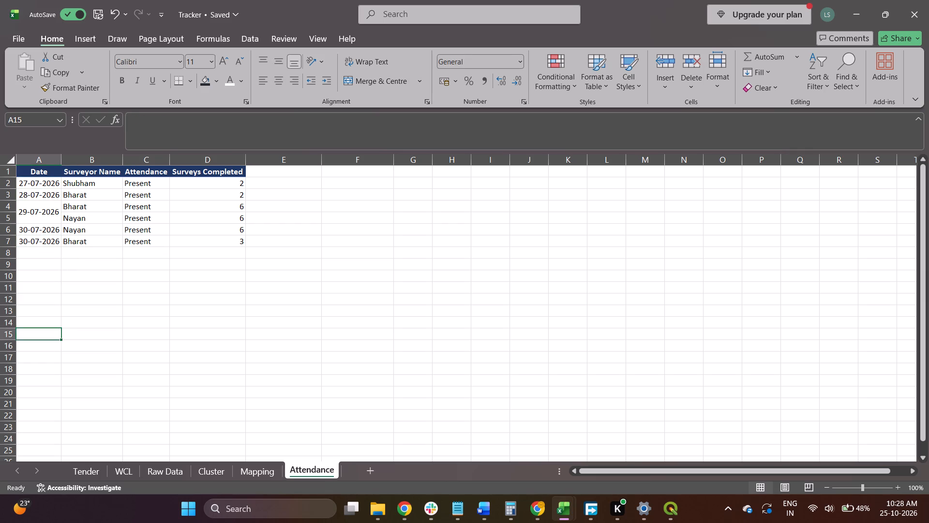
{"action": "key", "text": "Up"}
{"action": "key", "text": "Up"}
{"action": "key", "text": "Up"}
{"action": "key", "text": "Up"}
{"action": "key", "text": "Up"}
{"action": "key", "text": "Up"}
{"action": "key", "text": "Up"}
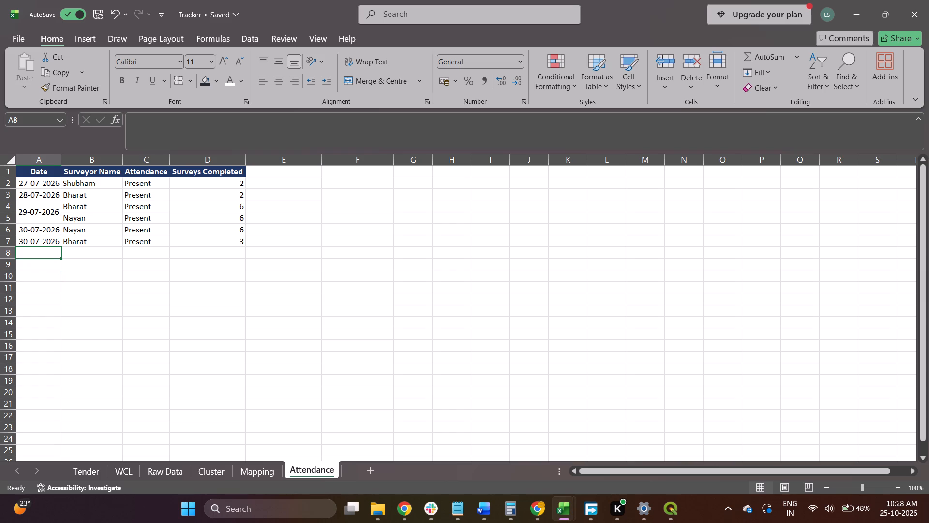
Switch to the Household Survey Schedule export and filter the _submission_time column to 31 July 2026 only, in place of 30 July.
{"action": "key", "text": "alt+Tab"}
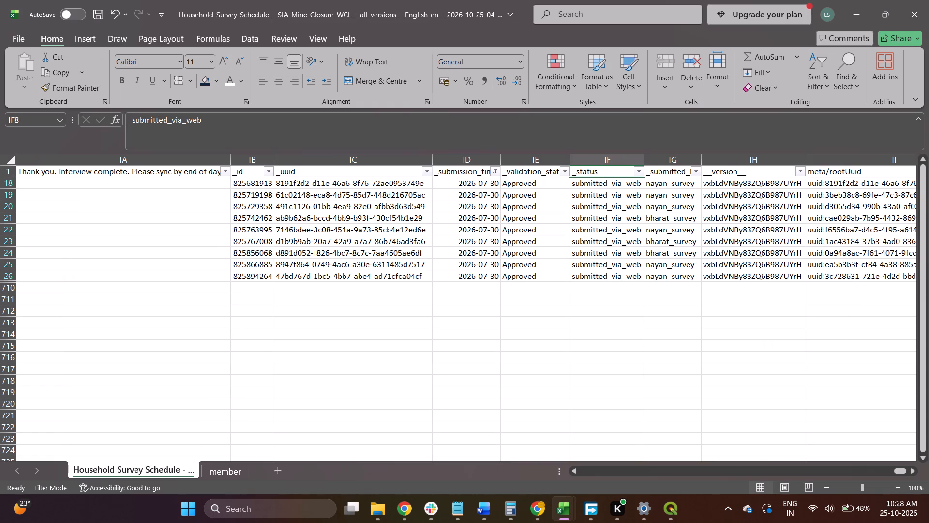
{"action": "left_click", "coordinate": [493, 174]}
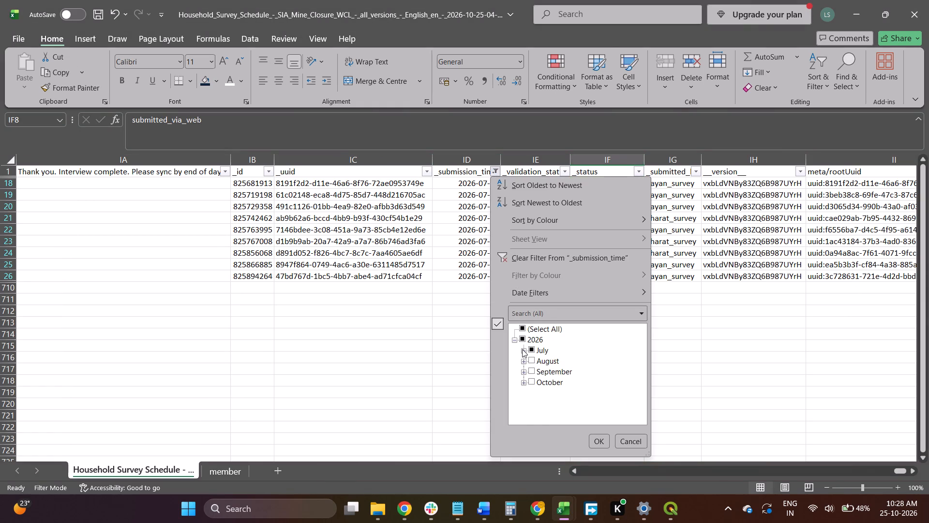
{"action": "left_click", "coordinate": [521, 349]}
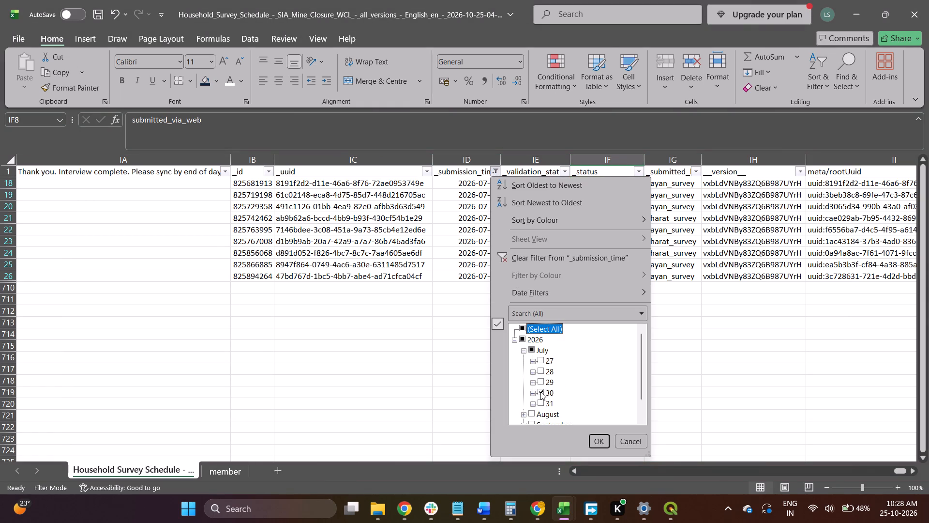
{"action": "left_click", "coordinate": [540, 393]}
{"action": "left_click", "coordinate": [542, 404]}
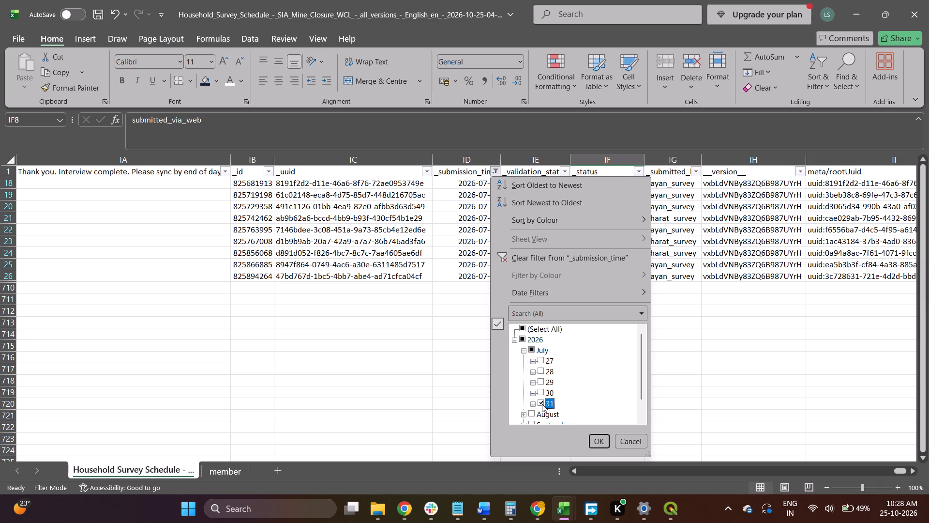
{"action": "left_click", "coordinate": [600, 441]}
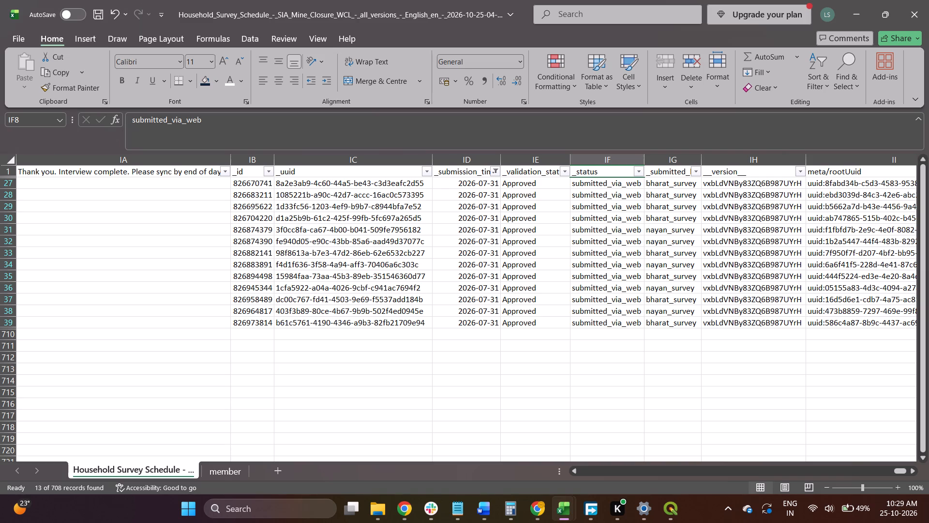
Filter the _submitted_by column to bharat_survey only and select all its filtered entries to count them.
{"action": "left_click", "coordinate": [697, 168]}
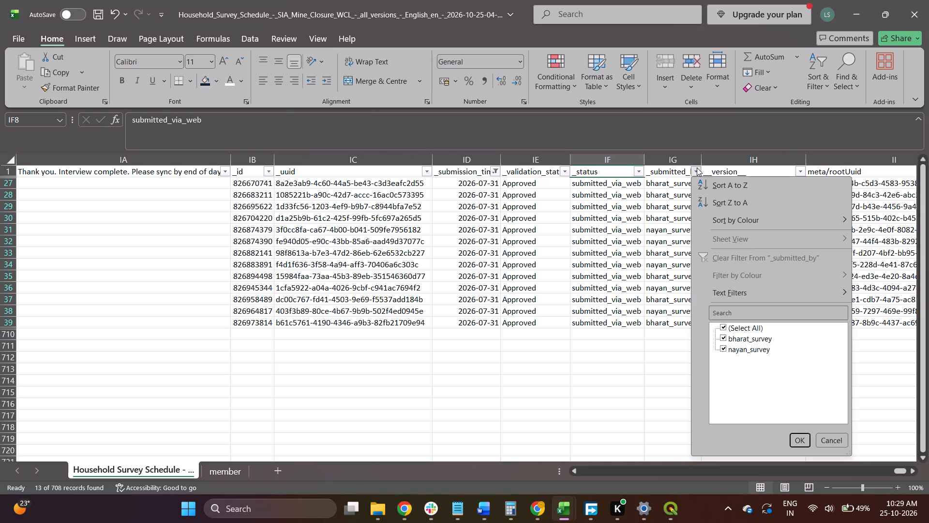
{"action": "left_click", "coordinate": [722, 347]}
{"action": "left_click", "coordinate": [799, 441]}
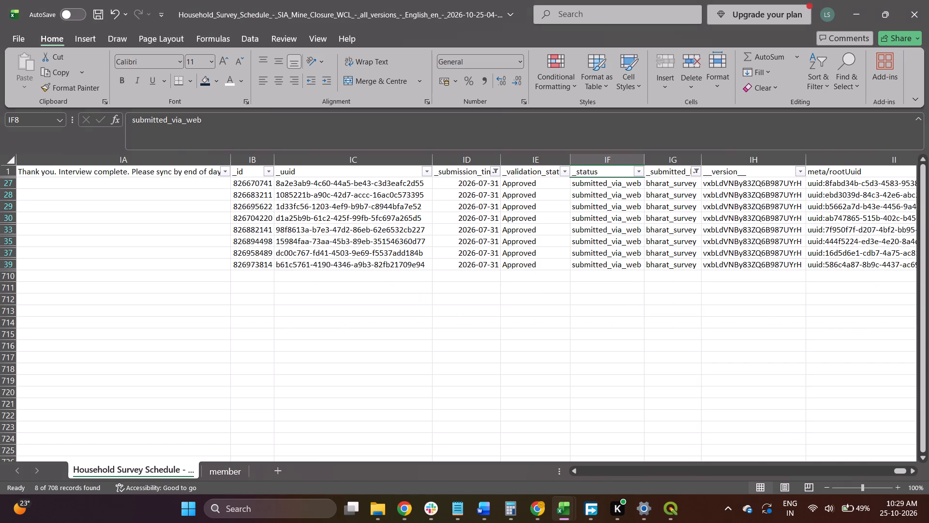
{"action": "left_click", "coordinate": [666, 184]}
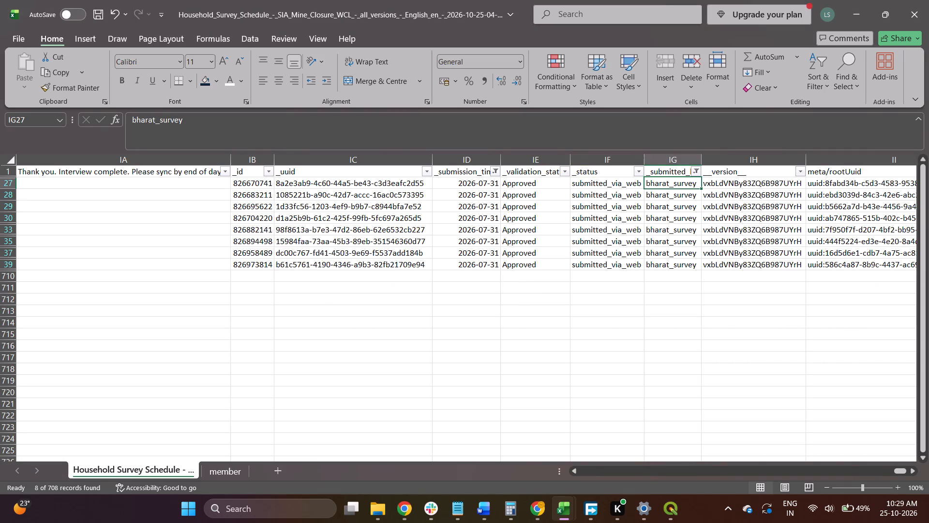
{"action": "key", "text": "ctrl+shift+Down"}
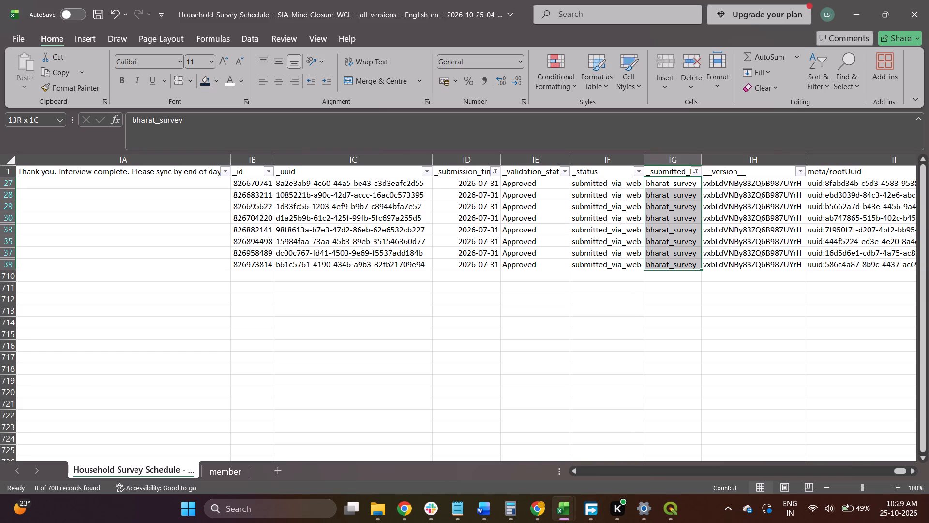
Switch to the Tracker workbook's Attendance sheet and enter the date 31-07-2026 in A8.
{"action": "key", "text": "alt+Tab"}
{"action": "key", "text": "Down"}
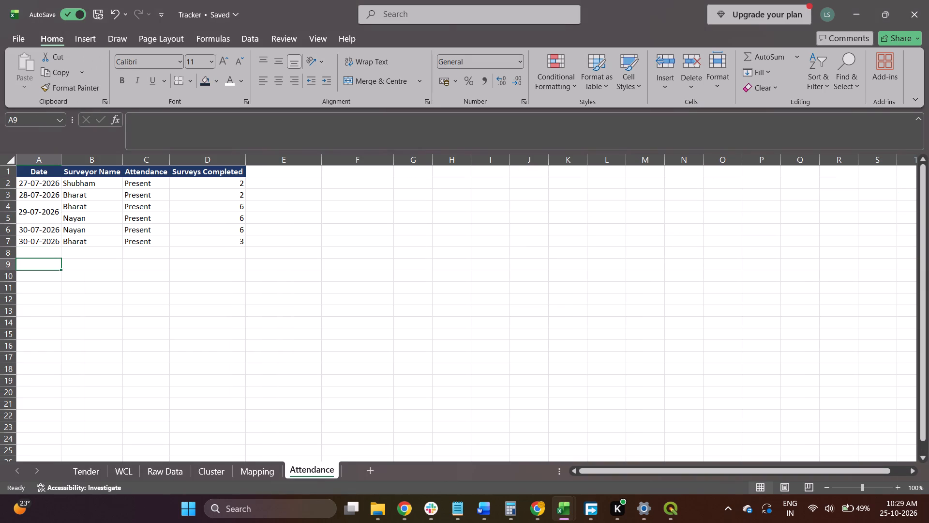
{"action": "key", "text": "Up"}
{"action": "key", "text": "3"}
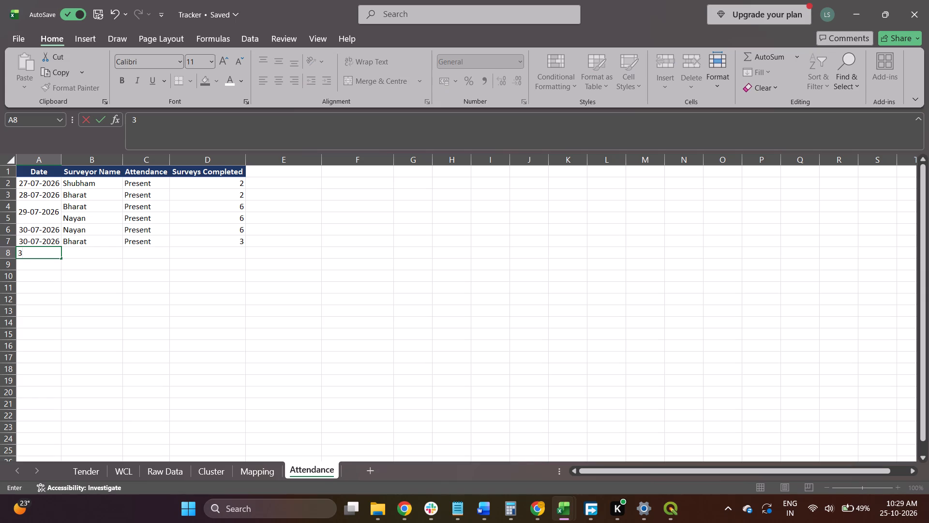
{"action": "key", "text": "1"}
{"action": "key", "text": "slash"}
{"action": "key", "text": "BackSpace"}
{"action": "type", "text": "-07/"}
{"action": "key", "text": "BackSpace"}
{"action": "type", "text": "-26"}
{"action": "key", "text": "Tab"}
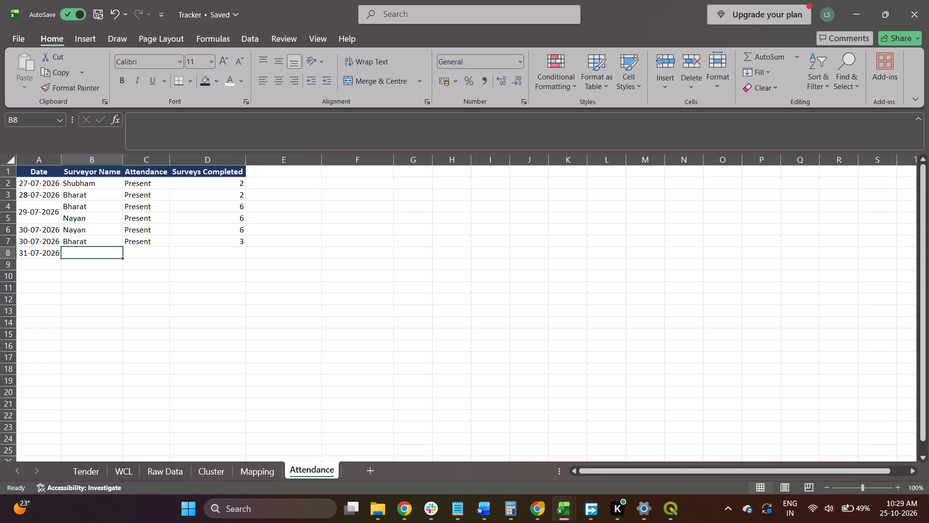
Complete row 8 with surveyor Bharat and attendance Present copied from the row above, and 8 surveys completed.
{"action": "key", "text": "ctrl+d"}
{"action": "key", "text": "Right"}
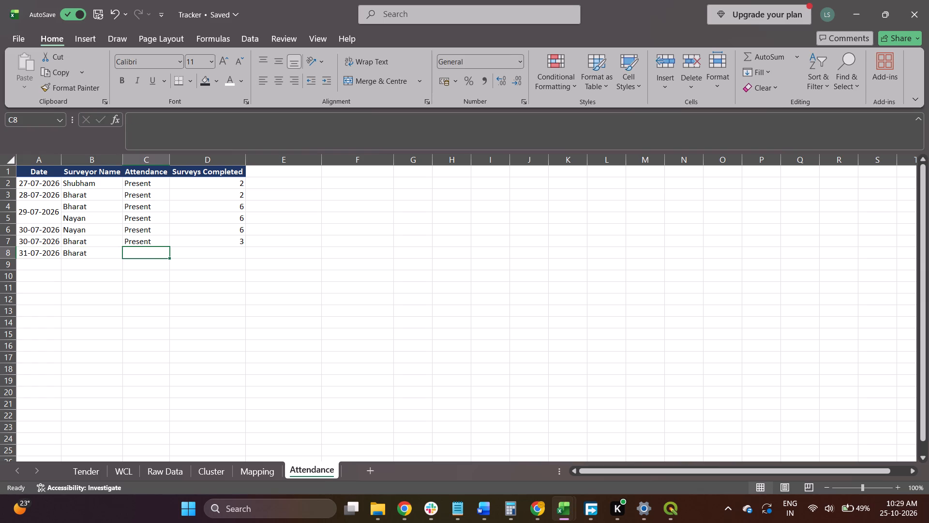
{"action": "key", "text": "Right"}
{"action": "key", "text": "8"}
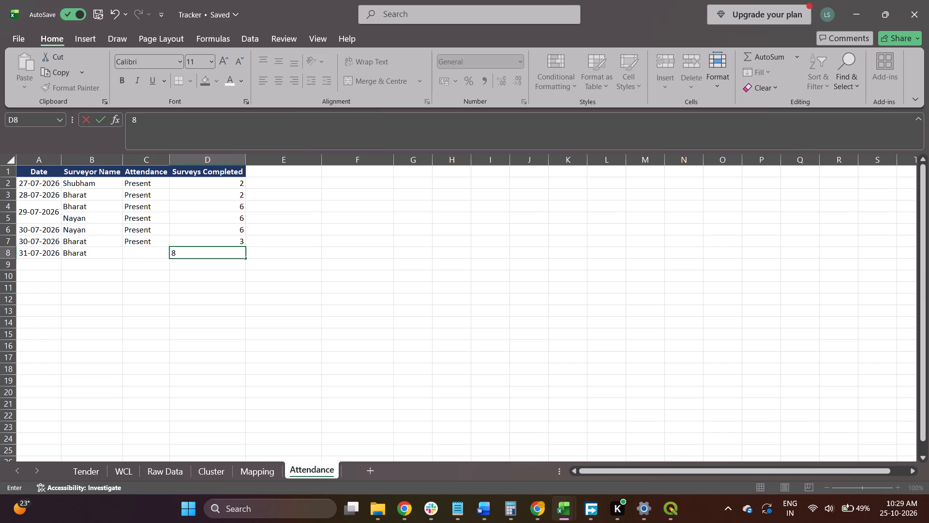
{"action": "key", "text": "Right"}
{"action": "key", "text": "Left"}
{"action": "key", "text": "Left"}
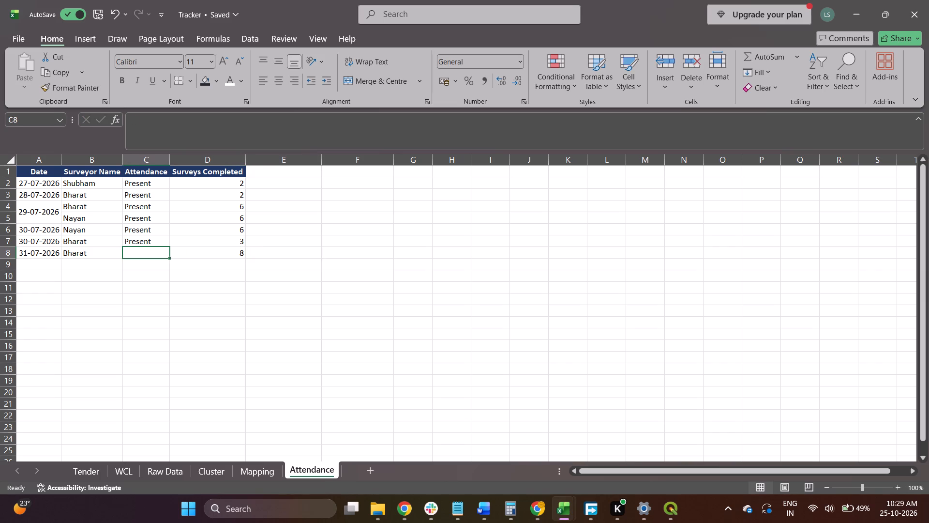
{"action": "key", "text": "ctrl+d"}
Clear all attendance entries in A2:D8 below the header row.
{"action": "key", "text": "Left"}
{"action": "key", "text": "Left"}
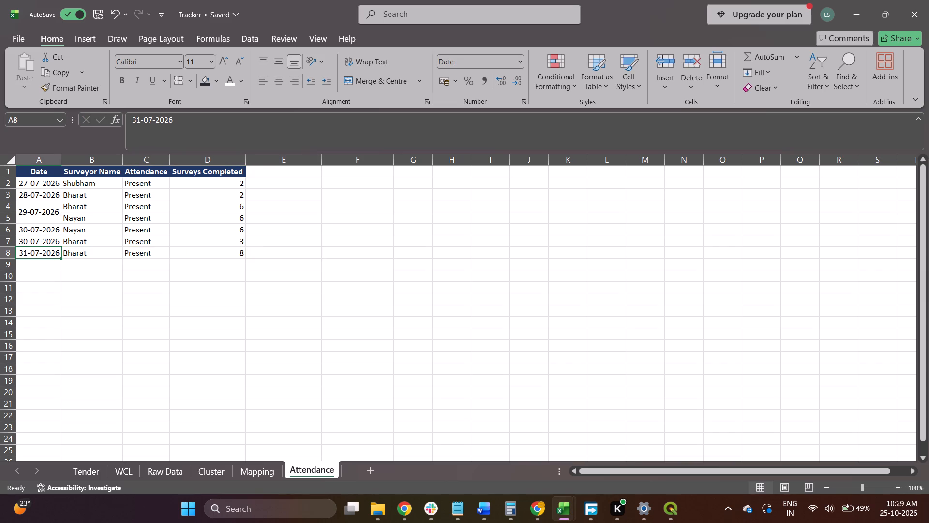
{"action": "key", "text": "shift+Up"}
{"action": "key", "text": "shift+Up"}
{"action": "key", "text": "shift+Up"}
{"action": "key", "text": "shift+Up"}
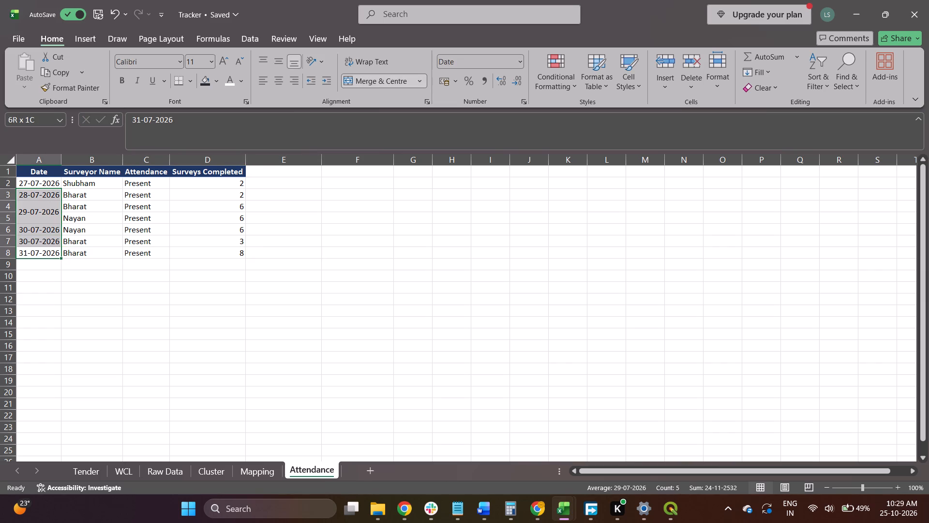
{"action": "key", "text": "shift+Up"}
{"action": "key", "text": "shift+Right"}
{"action": "key", "text": "shift+Right"}
{"action": "key", "text": "shift+Right"}
{"action": "key", "text": "Delete"}
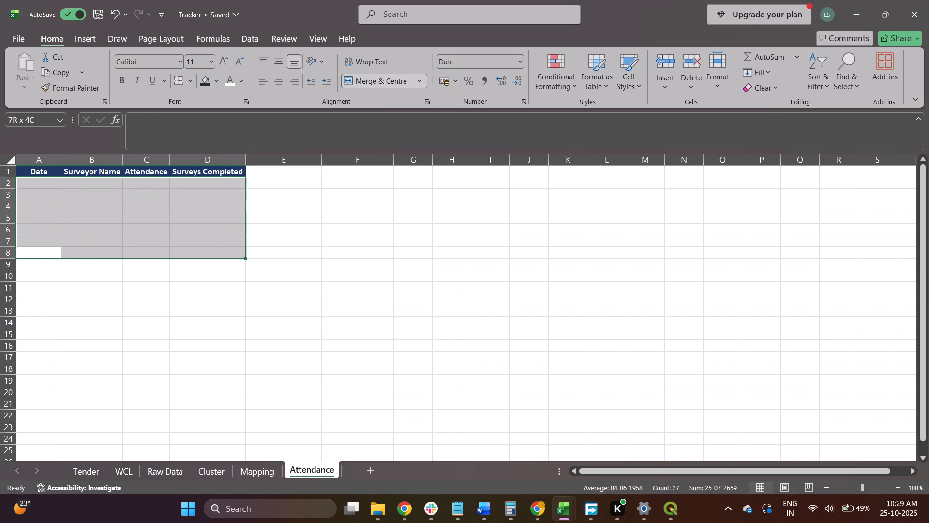
Switch to the Household Survey Schedule export and show all surveyors again in the _submitted_by column.
{"action": "key", "text": "alt+Tab"}
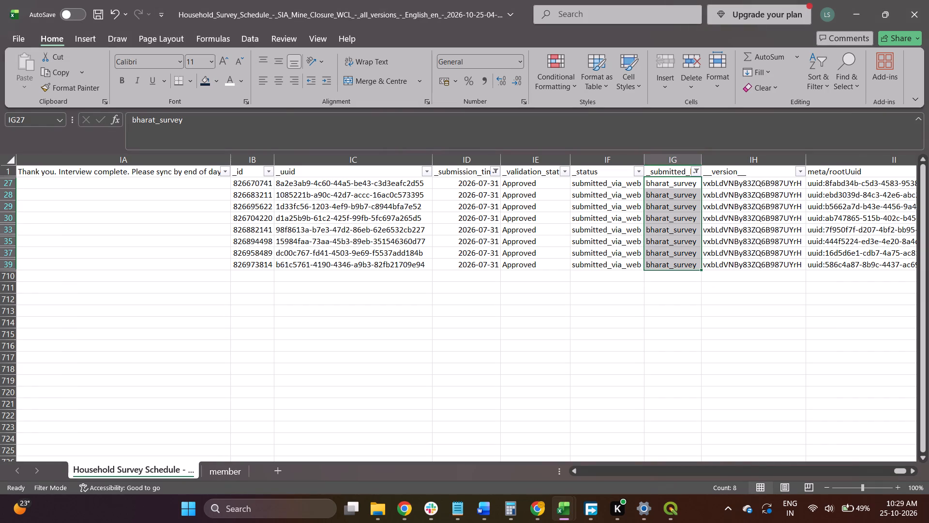
{"action": "left_click", "coordinate": [489, 317]}
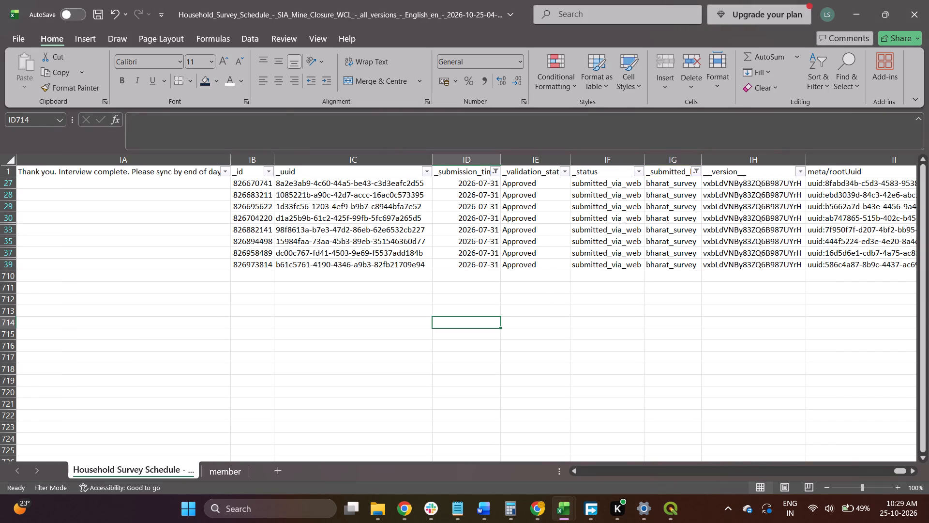
{"action": "scroll", "coordinate": [649, 343], "scroll_direction": "left", "scroll_amount": 4}
{"action": "scroll", "coordinate": [649, 343], "scroll_direction": "right", "scroll_amount": 1}
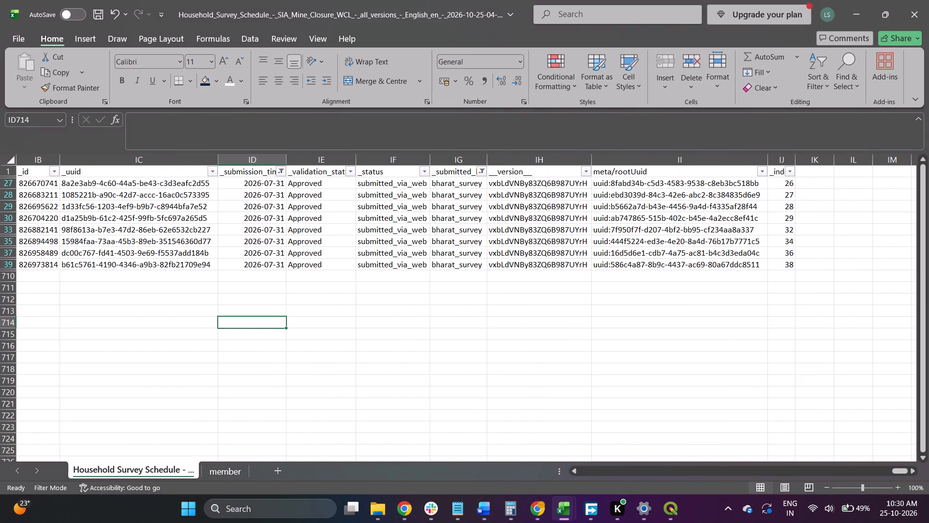
{"action": "left_click", "coordinate": [482, 170]}
{"action": "left_click", "coordinate": [509, 326]}
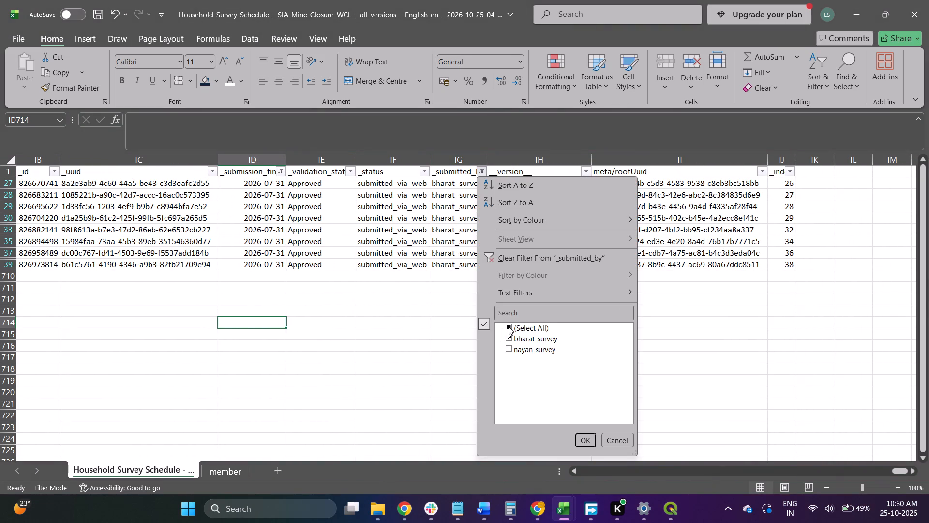
{"action": "left_click", "coordinate": [590, 436]}
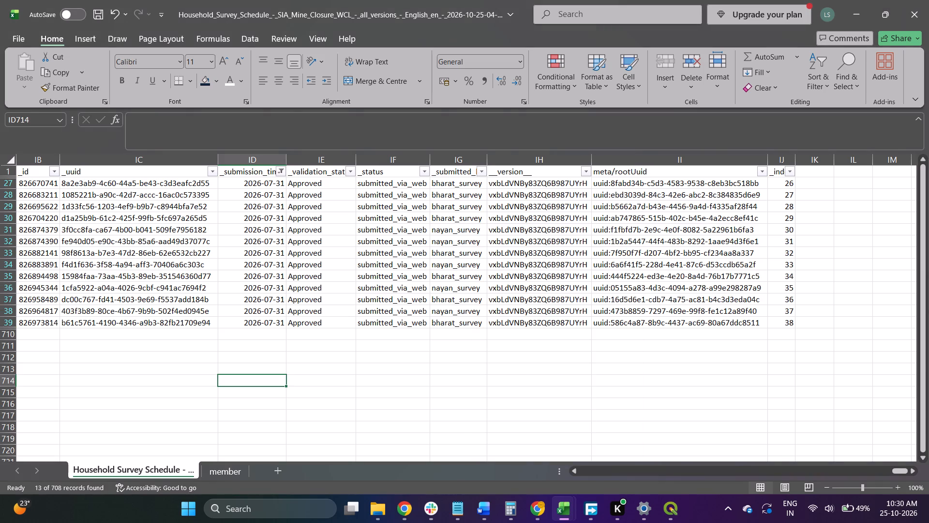
Filter the _submission_time column to 1 October 2026 only, in place of 31 July.
{"action": "left_click", "coordinate": [281, 171]}
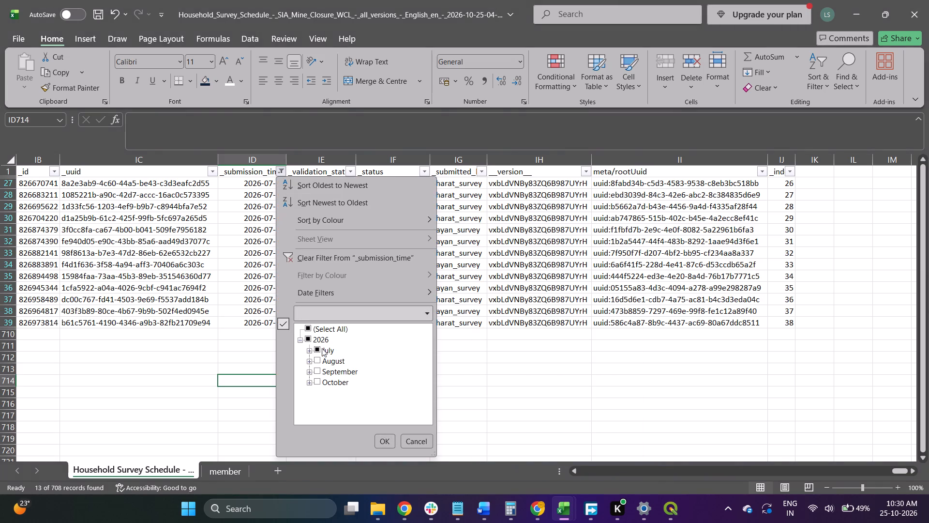
{"action": "left_click", "coordinate": [316, 382]}
{"action": "left_click", "coordinate": [310, 340]}
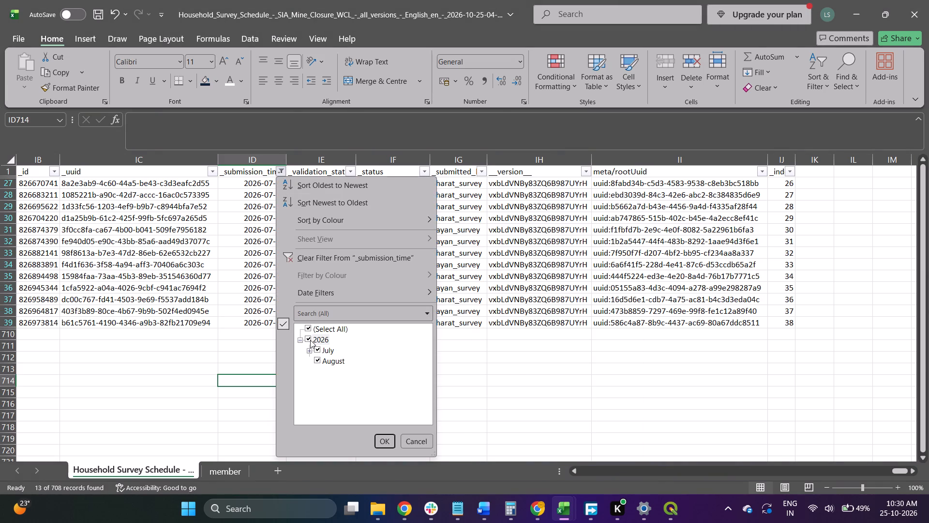
{"action": "left_click", "coordinate": [310, 340]}
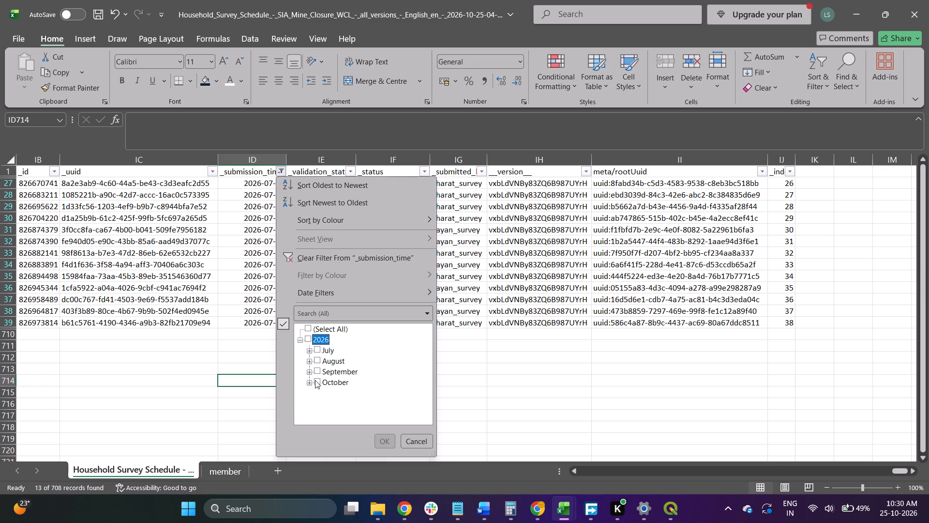
{"action": "left_click", "coordinate": [307, 385]}
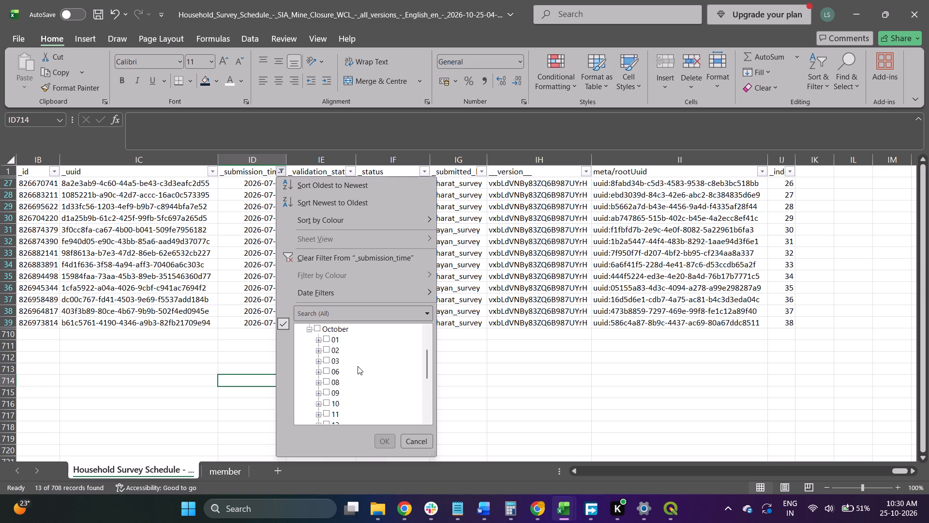
{"action": "scroll", "coordinate": [358, 366], "scroll_direction": "down", "scroll_amount": 2}
{"action": "scroll", "coordinate": [358, 366], "scroll_direction": "up", "scroll_amount": 1}
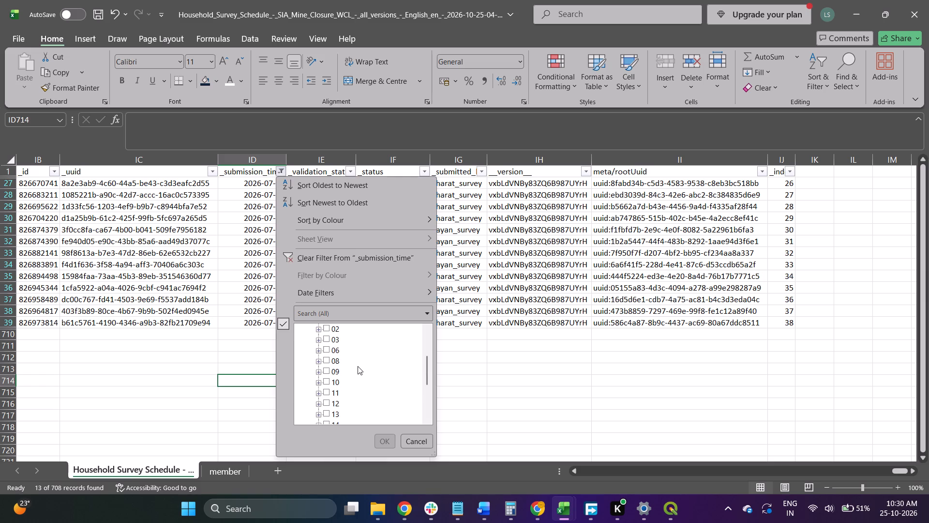
{"action": "scroll", "coordinate": [358, 366], "scroll_direction": "up", "scroll_amount": 1}
{"action": "left_click", "coordinate": [326, 349]}
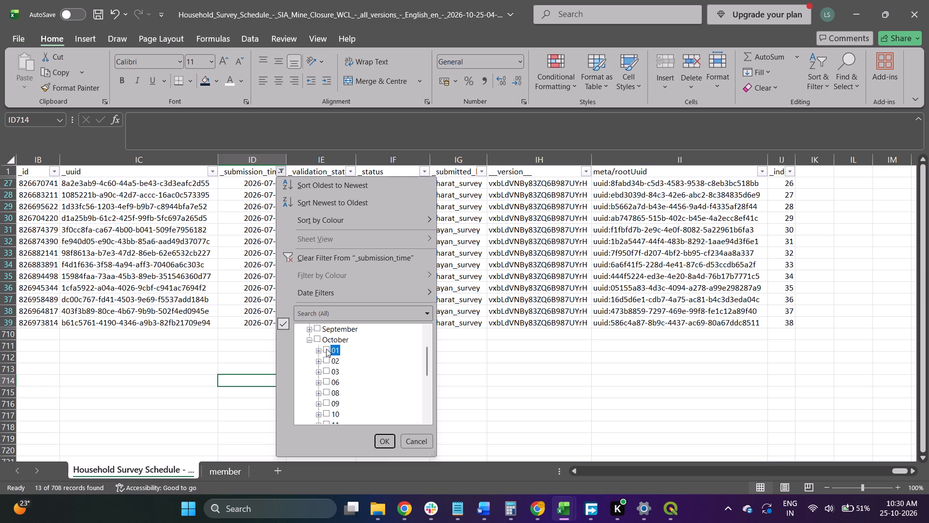
{"action": "left_click", "coordinate": [387, 439]}
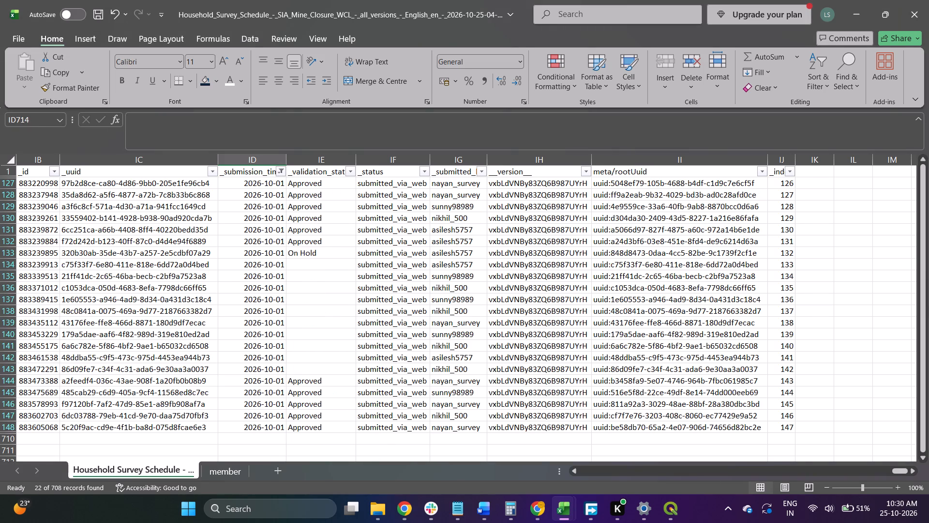
Look across the columns of the 1 October 2026 entries, including validation status and submitting surveyor.
{"action": "scroll", "coordinate": [376, 338], "scroll_direction": "right", "scroll_amount": 6}
{"action": "scroll", "coordinate": [376, 338], "scroll_direction": "left", "scroll_amount": 3}
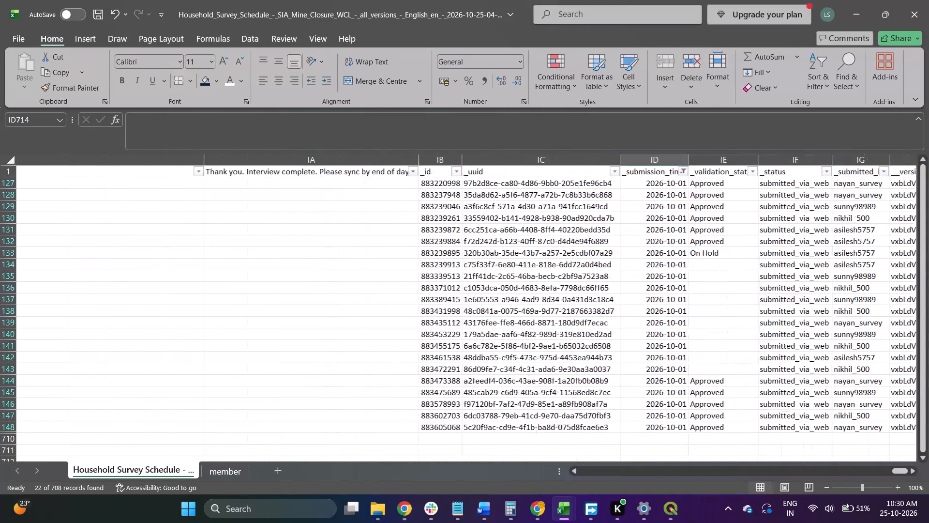
{"action": "scroll", "coordinate": [376, 338], "scroll_direction": "left", "scroll_amount": 2}
{"action": "scroll", "coordinate": [376, 338], "scroll_direction": "right", "scroll_amount": 1}
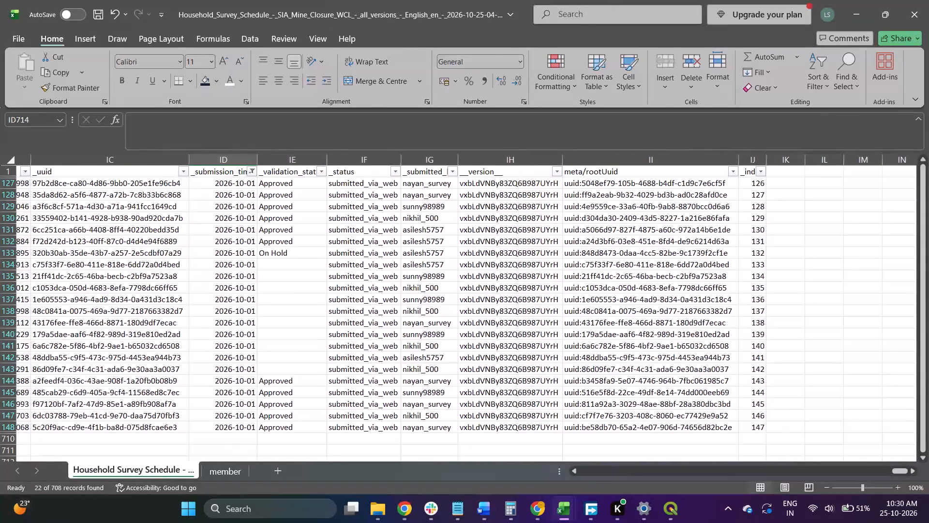
{"action": "scroll", "coordinate": [376, 338], "scroll_direction": "right", "scroll_amount": 2}
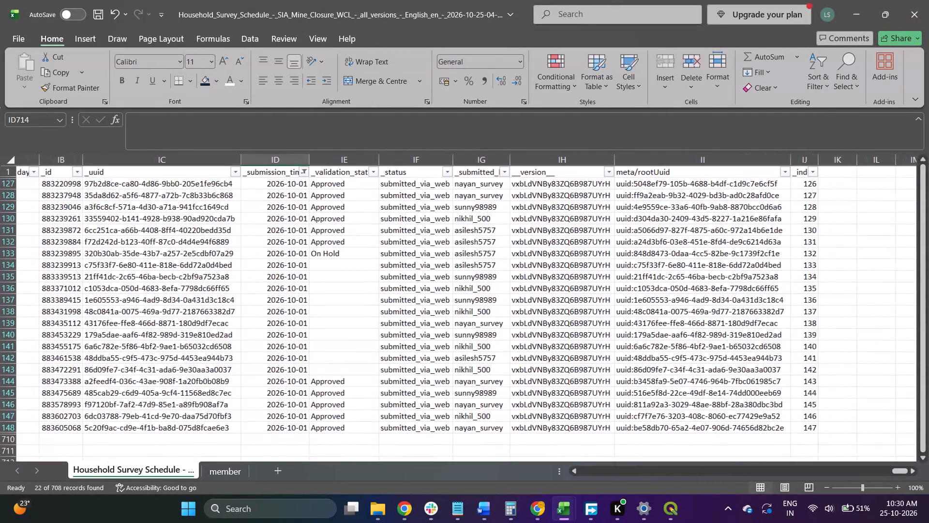
{"action": "scroll", "coordinate": [376, 338], "scroll_direction": "up", "scroll_amount": 1}
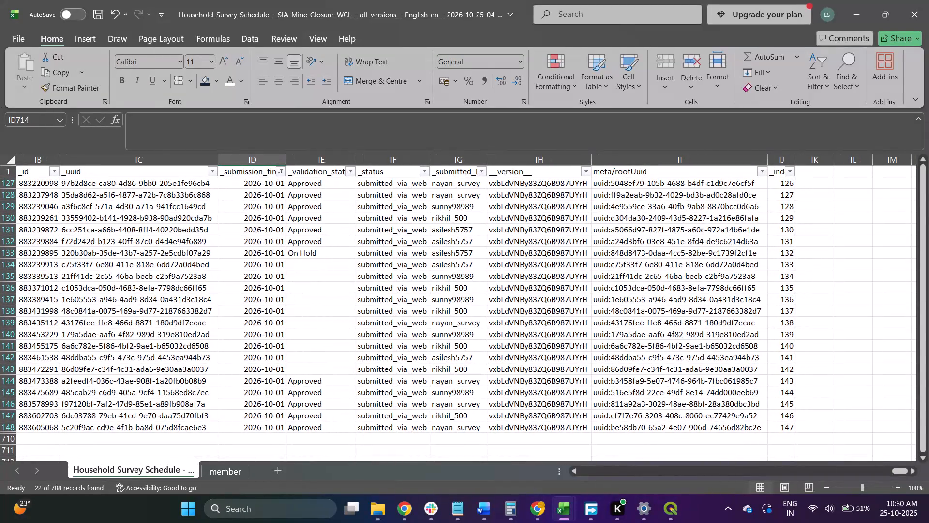
{"action": "scroll", "coordinate": [376, 338], "scroll_direction": "right", "scroll_amount": 7}
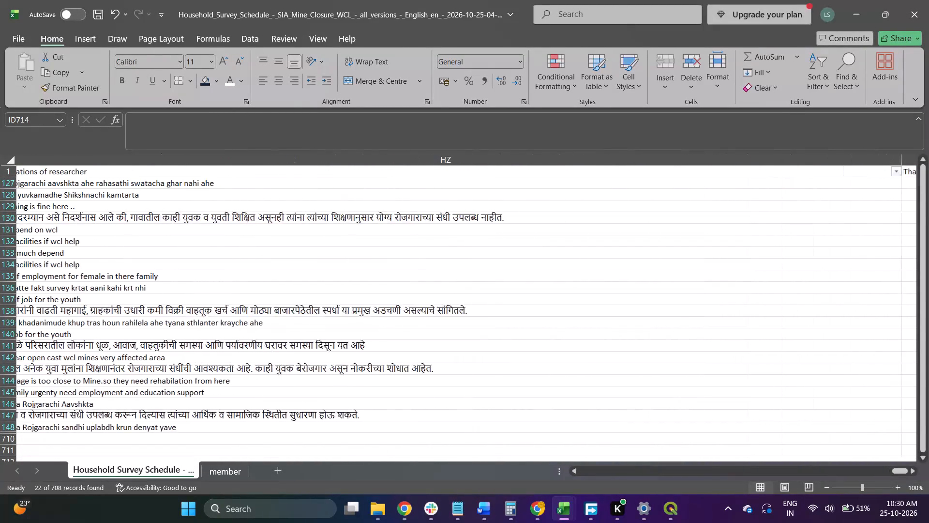
{"action": "scroll", "coordinate": [376, 338], "scroll_direction": "up", "scroll_amount": 1}
{"action": "scroll", "coordinate": [376, 338], "scroll_direction": "left", "scroll_amount": 3}
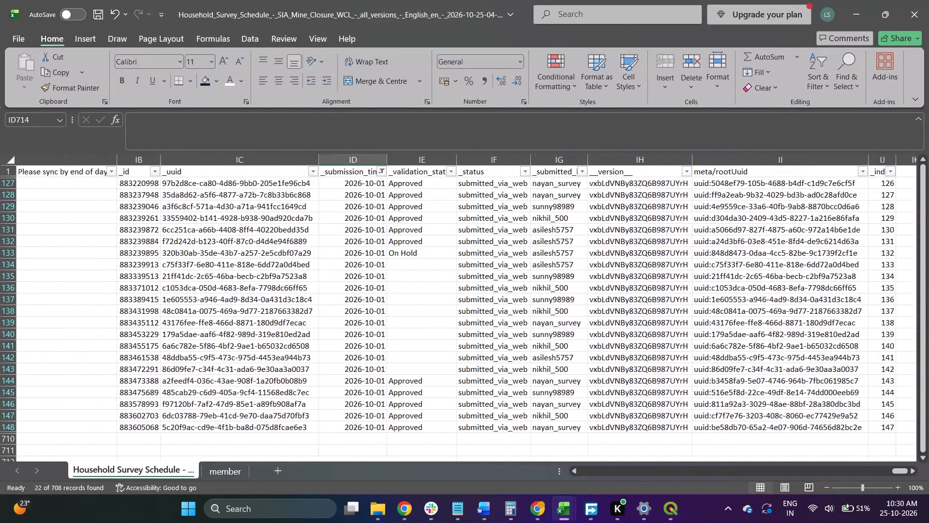
{"action": "scroll", "coordinate": [376, 338], "scroll_direction": "left", "scroll_amount": 2}
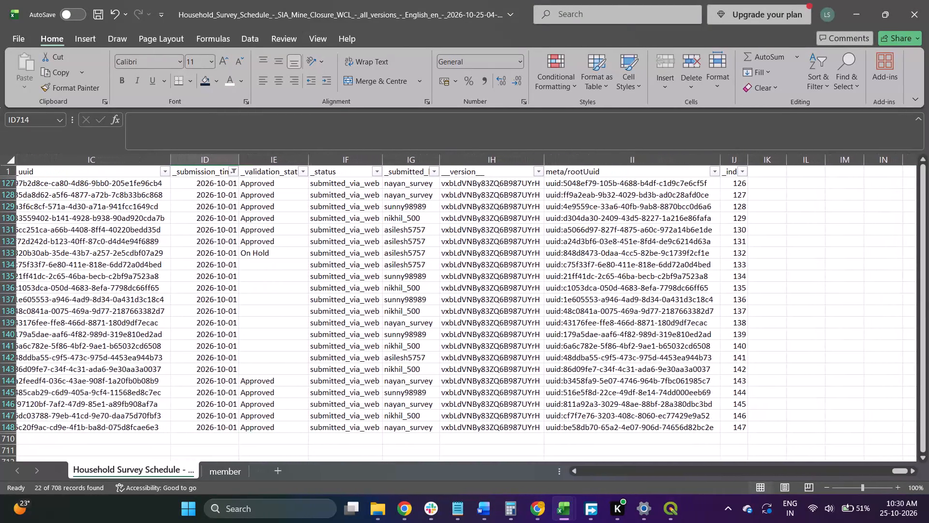
{"action": "left_click", "coordinate": [436, 169]}
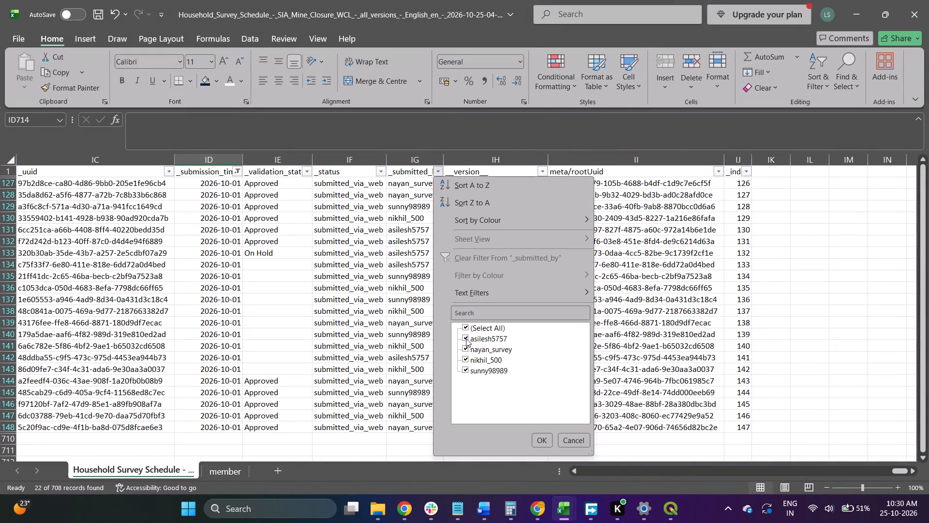
{"action": "left_click", "coordinate": [467, 328]}
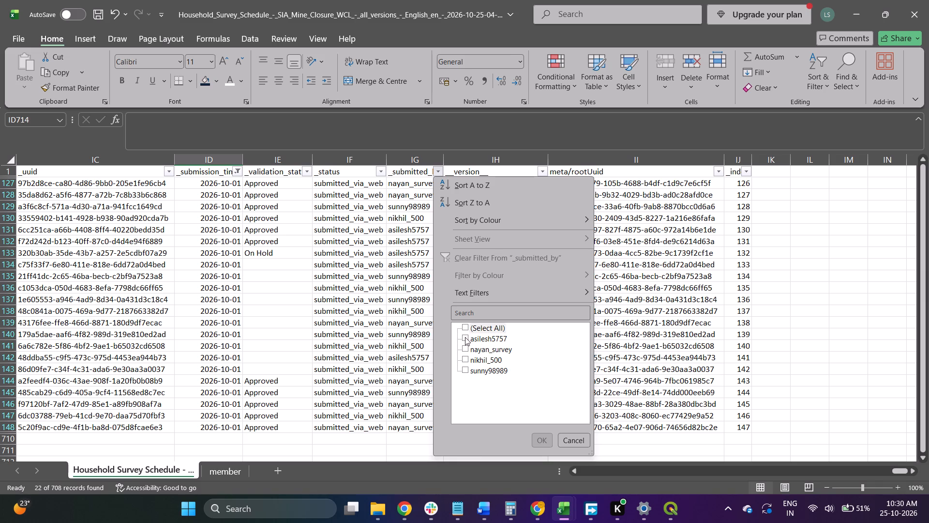
{"action": "left_click", "coordinate": [465, 337]}
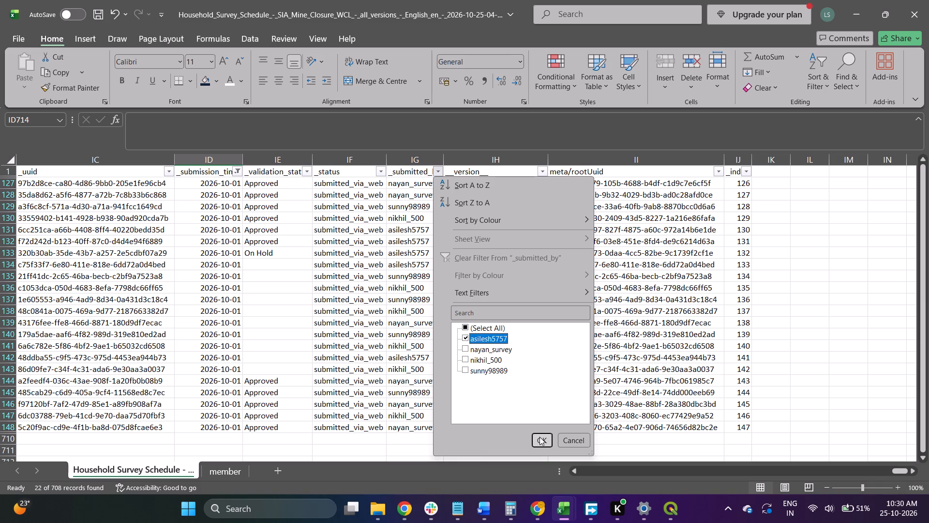
{"action": "left_click", "coordinate": [539, 437]}
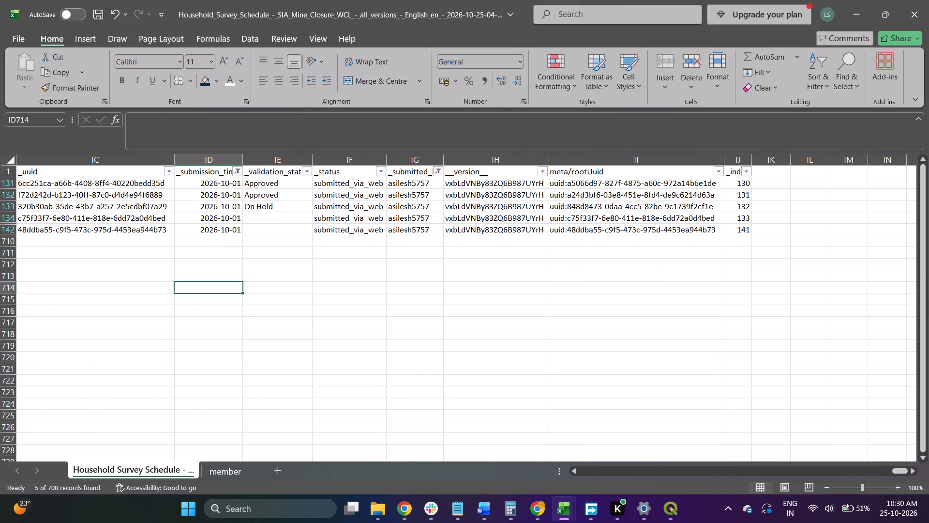
{"action": "left_click", "coordinate": [462, 268]}
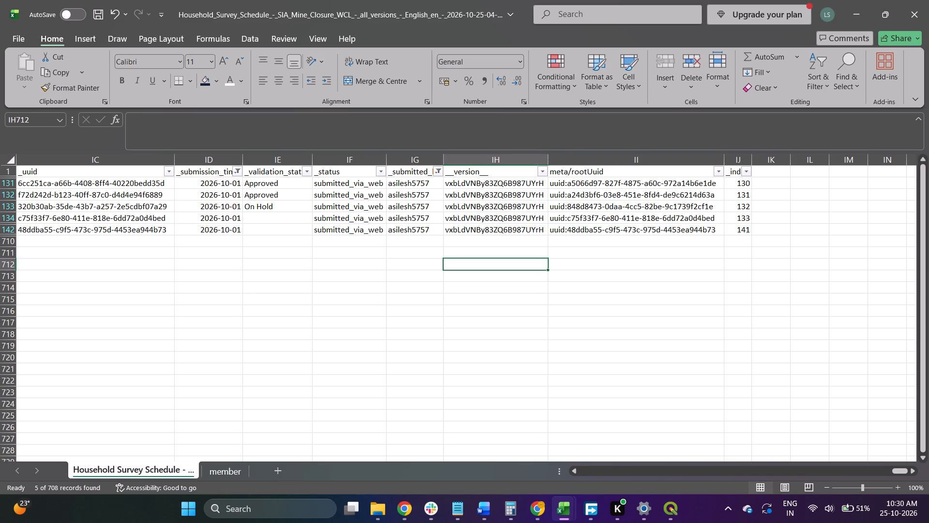
Switch to the Tracker workbook and enter the date 1-10-26 in A2 of the Attendance sheet.
{"action": "key", "text": "alt+Tab"}
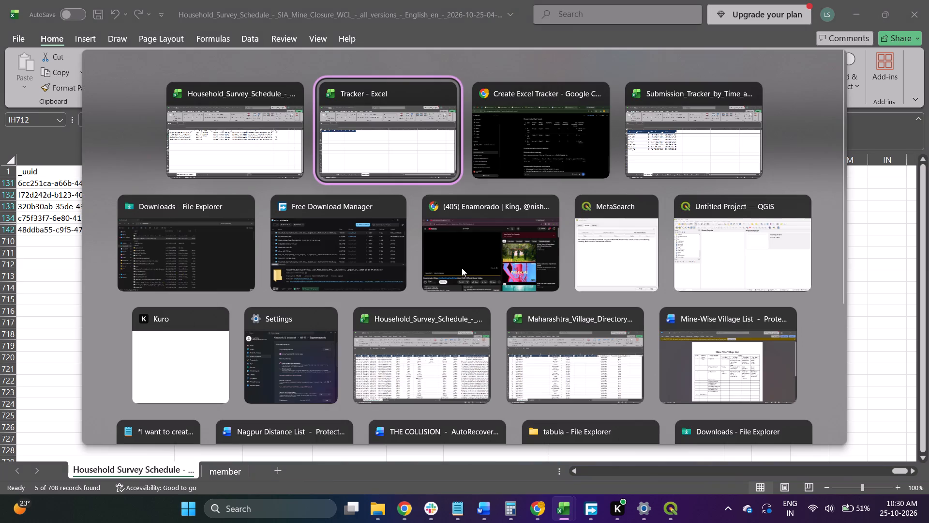
{"action": "key", "text": "Up"}
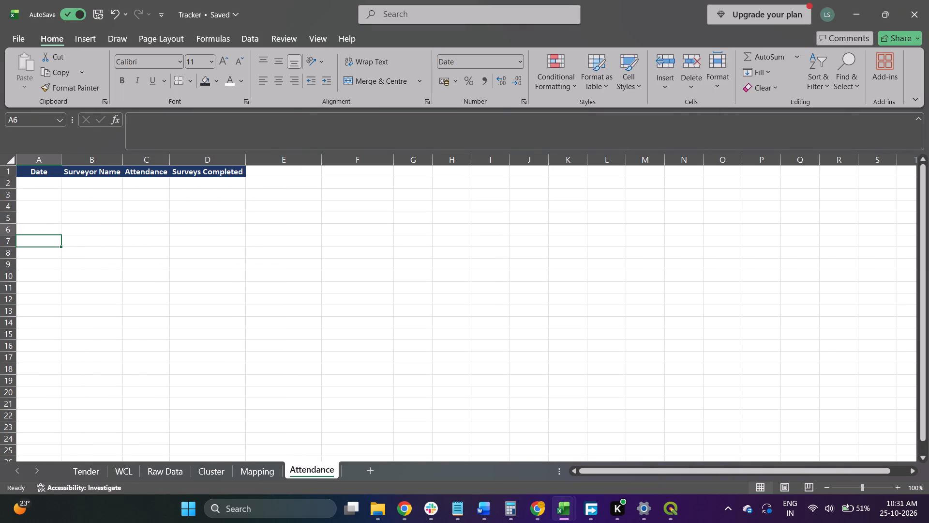
{"action": "key", "text": "Up"}
{"action": "key", "text": "Up"}
{"action": "key", "text": "Up"}
{"action": "key", "text": "Up"}
{"action": "key", "text": "1"}
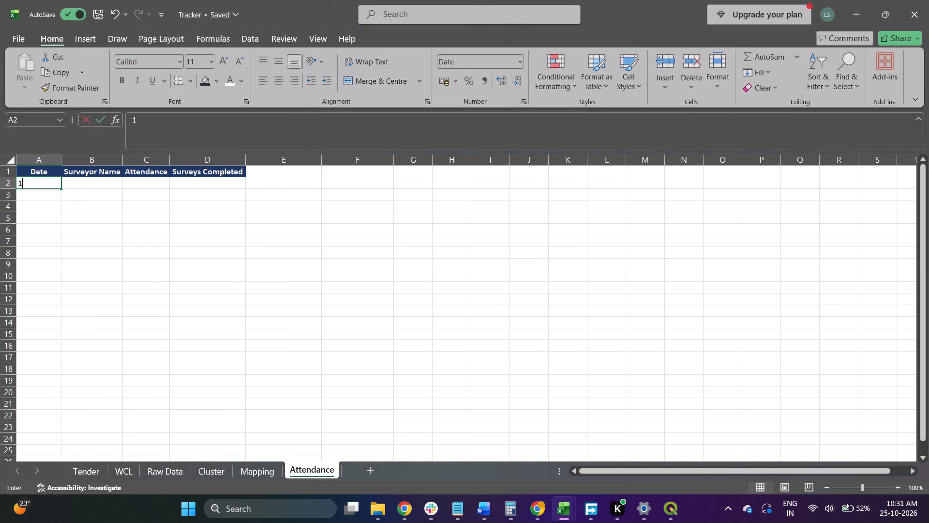
{"action": "key", "text": "shift+o"}
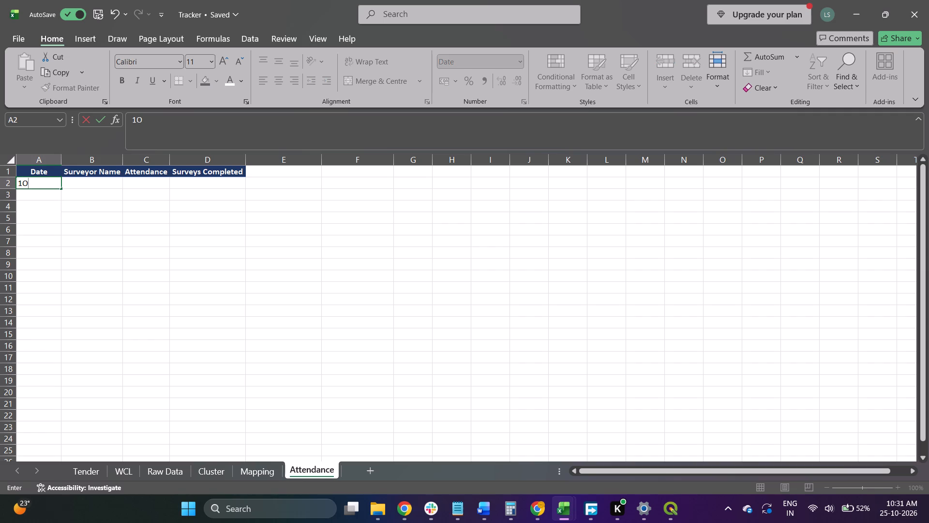
{"action": "key", "text": "BackSpace"}
{"action": "type", "text": "-10-26"}
{"action": "key", "text": "Tab"}
{"action": "key", "text": "Down"}
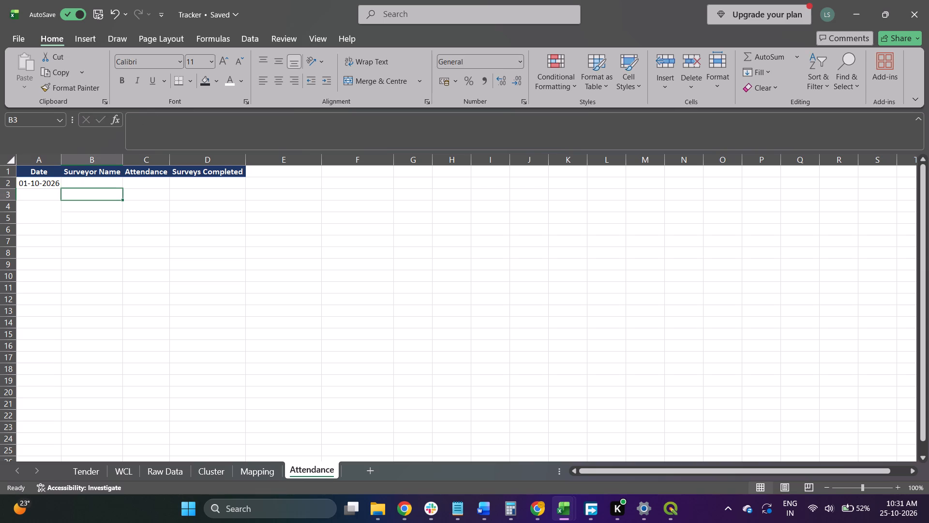
Check the filtered surveyor in the export and enter Ashilesh as the Surveyor Name in B2 of the Attendance sheet.
{"action": "key", "text": "Up"}
{"action": "key", "text": "alt+Tab"}
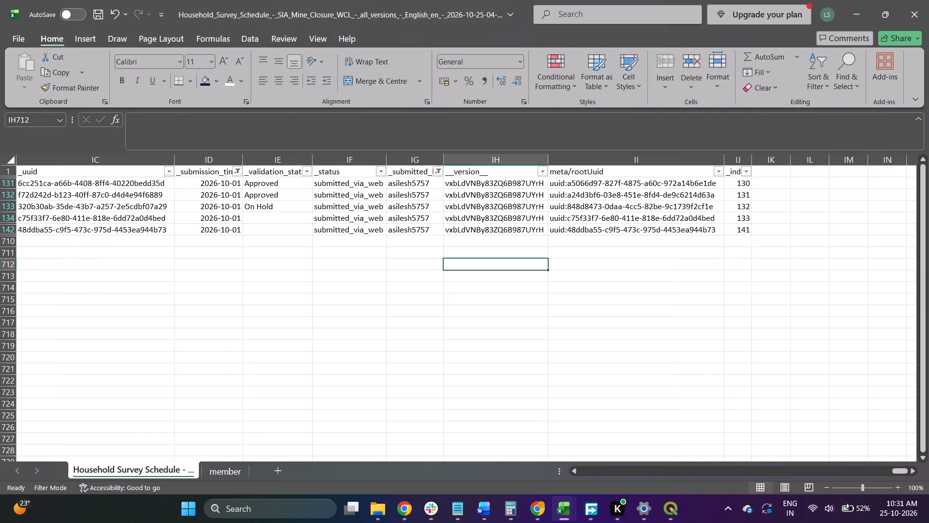
{"action": "key", "text": "Up"}
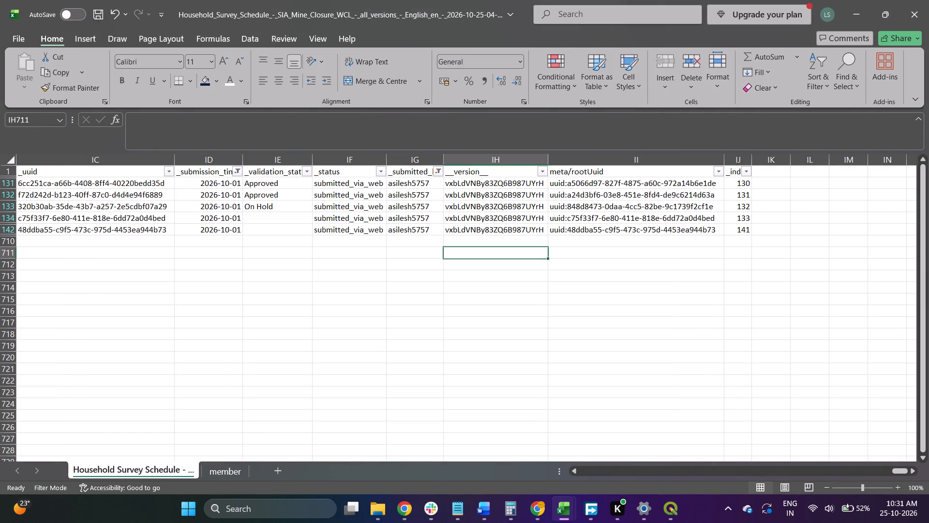
{"action": "key", "text": "alt+Tab"}
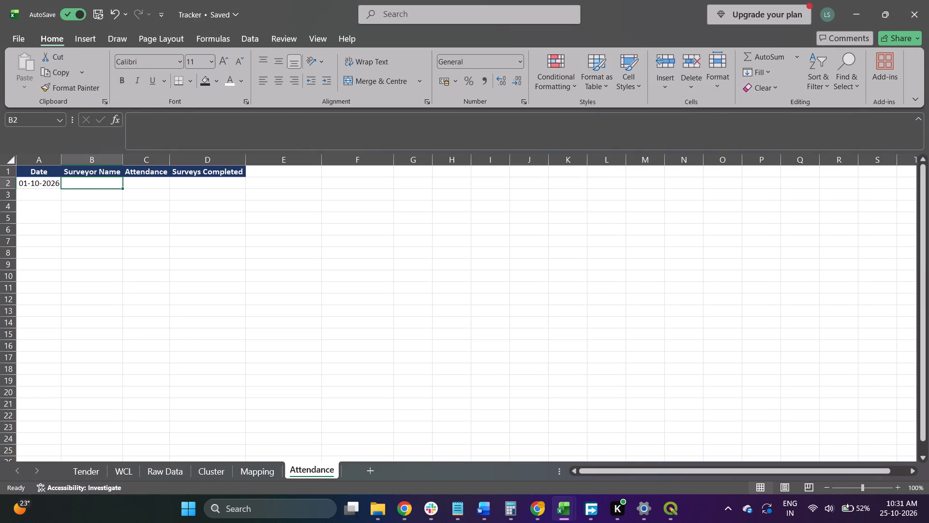
{"action": "key", "text": "shift+a"}
{"action": "type", "text": "shil"}
{"action": "type", "text": "esh"}
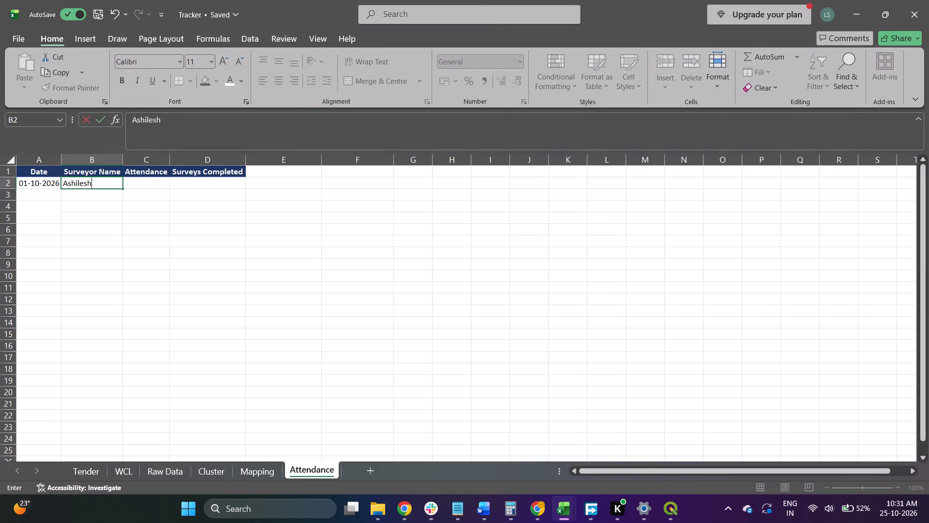
{"action": "key", "text": "Tab"}
{"action": "key", "text": "alt+Tab"}
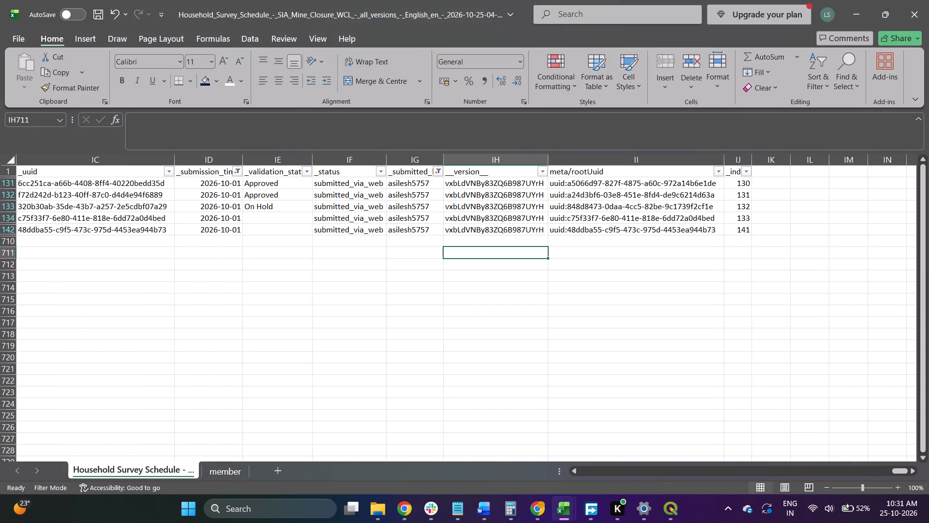
{"action": "key", "text": "Up"}
{"action": "key", "text": "Up"}
{"action": "key", "text": "Up"}
{"action": "key", "text": "Up"}
{"action": "key", "text": "Up"}
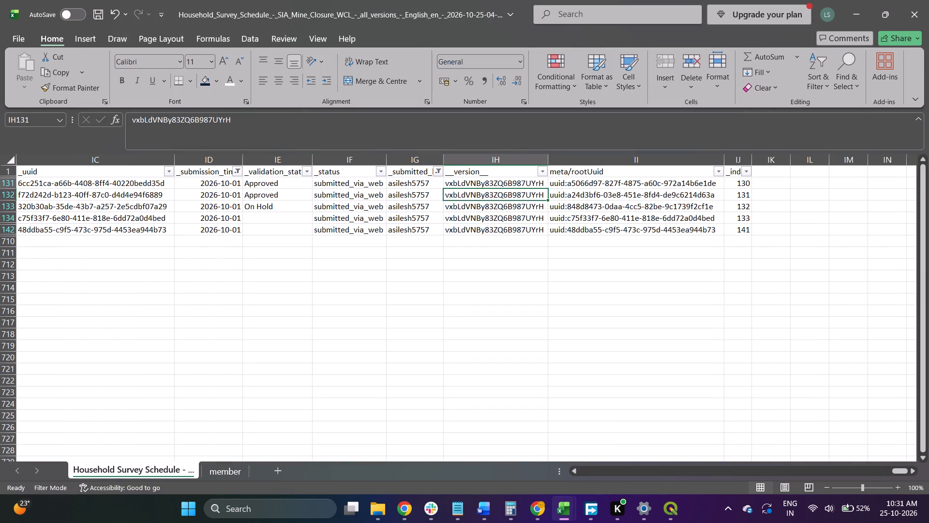
{"action": "key", "text": "Up"}
{"action": "key", "text": "Left"}
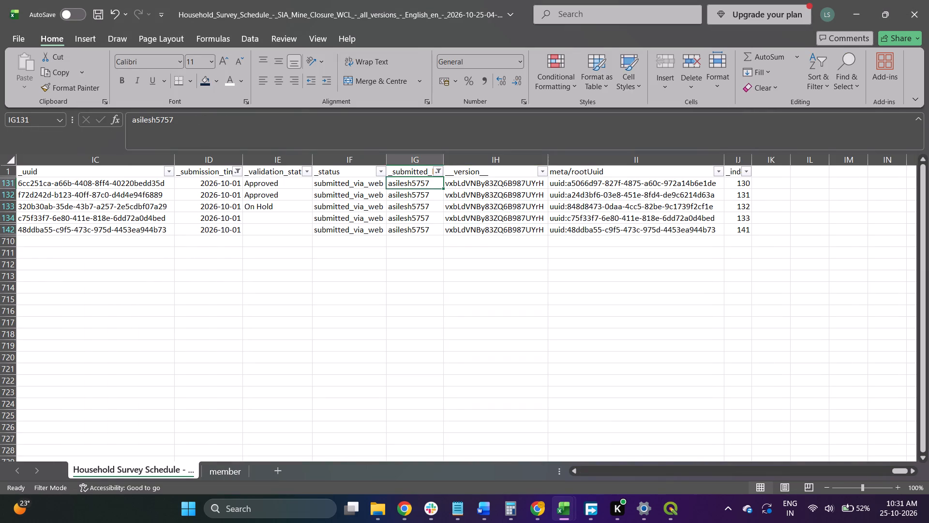
{"action": "key", "text": "ctrl+shift+Down"}
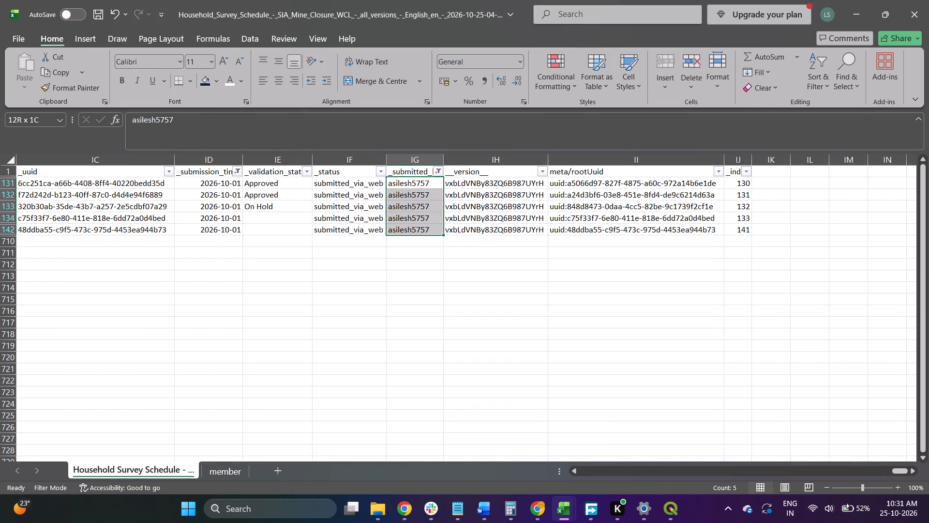
{"action": "key", "text": "alt+Tab"}
{"action": "key", "text": "Right"}
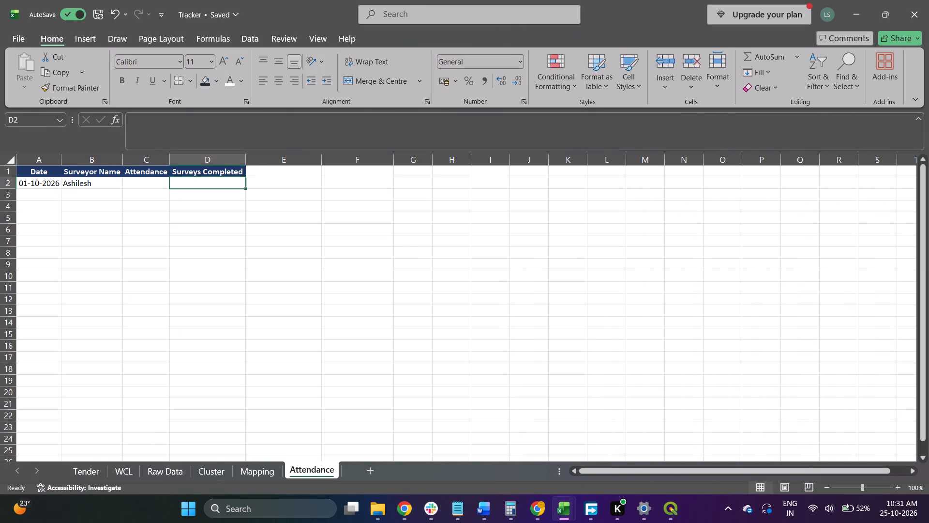
{"action": "key", "text": "5"}
{"action": "key", "text": "Up"}
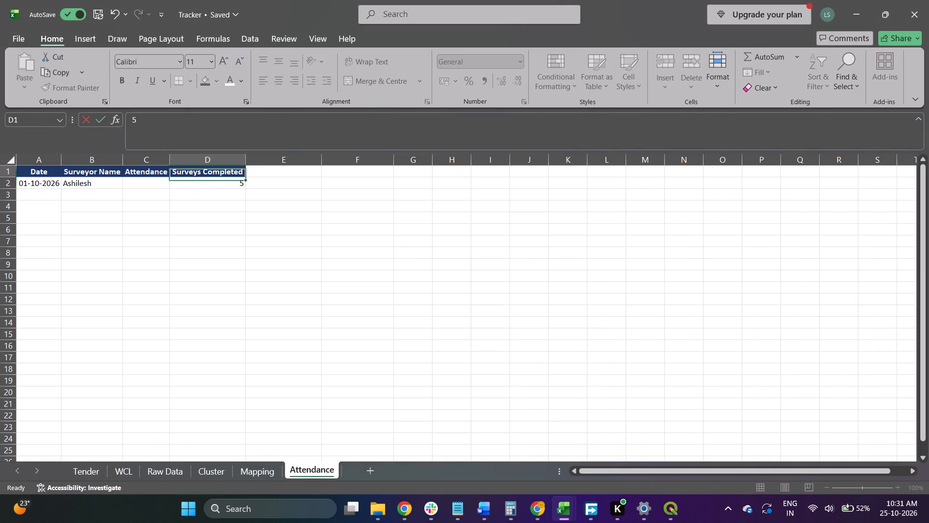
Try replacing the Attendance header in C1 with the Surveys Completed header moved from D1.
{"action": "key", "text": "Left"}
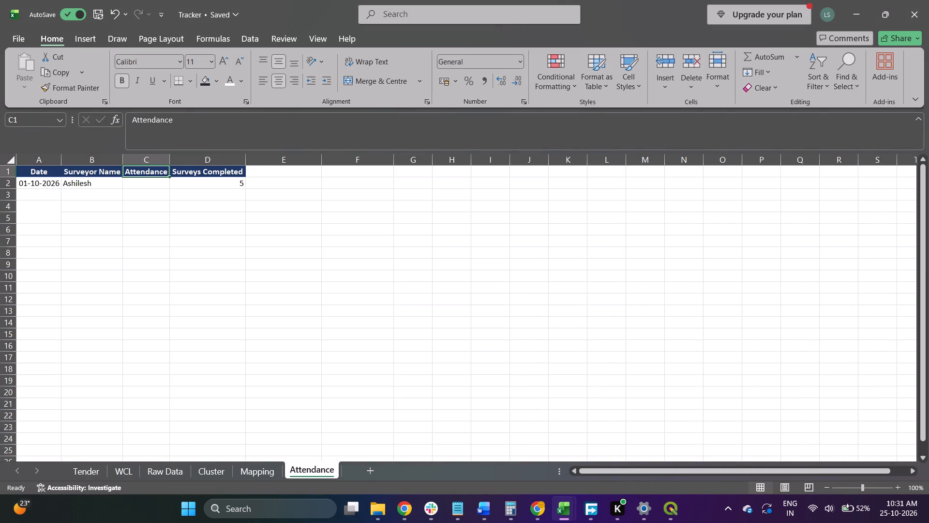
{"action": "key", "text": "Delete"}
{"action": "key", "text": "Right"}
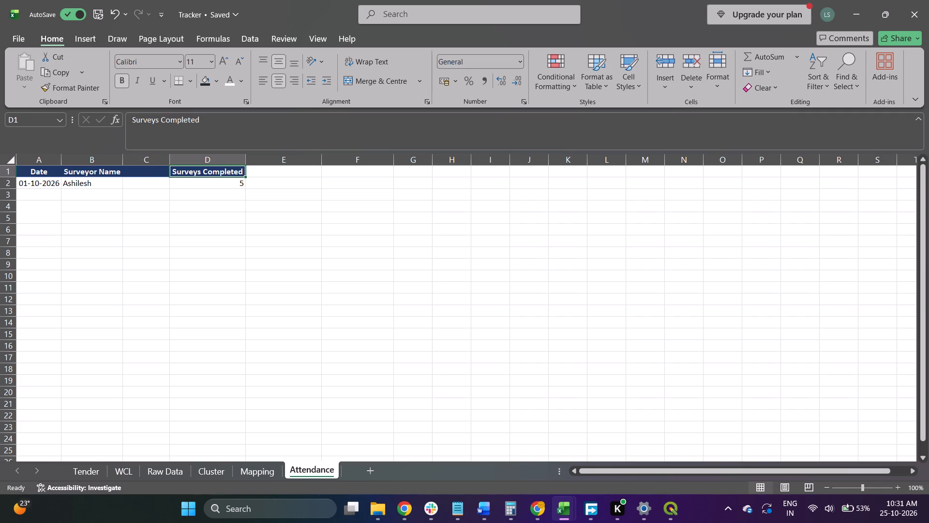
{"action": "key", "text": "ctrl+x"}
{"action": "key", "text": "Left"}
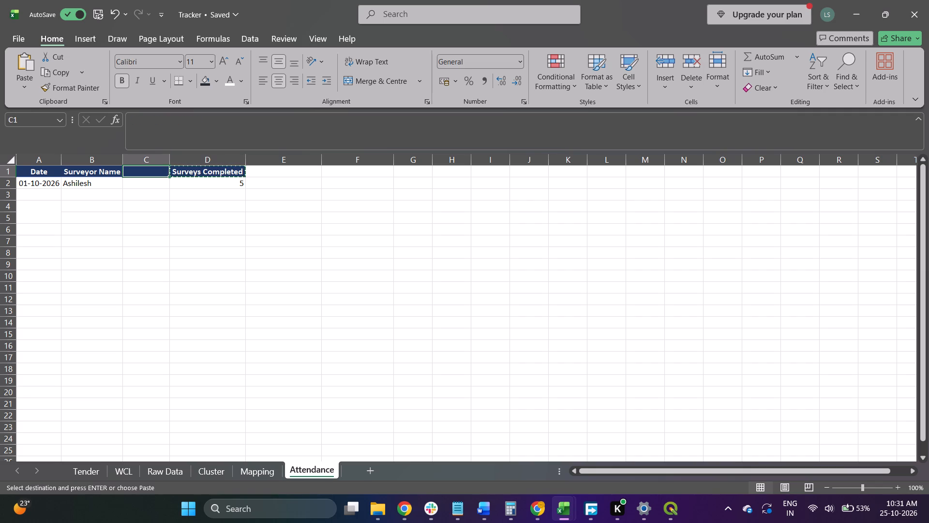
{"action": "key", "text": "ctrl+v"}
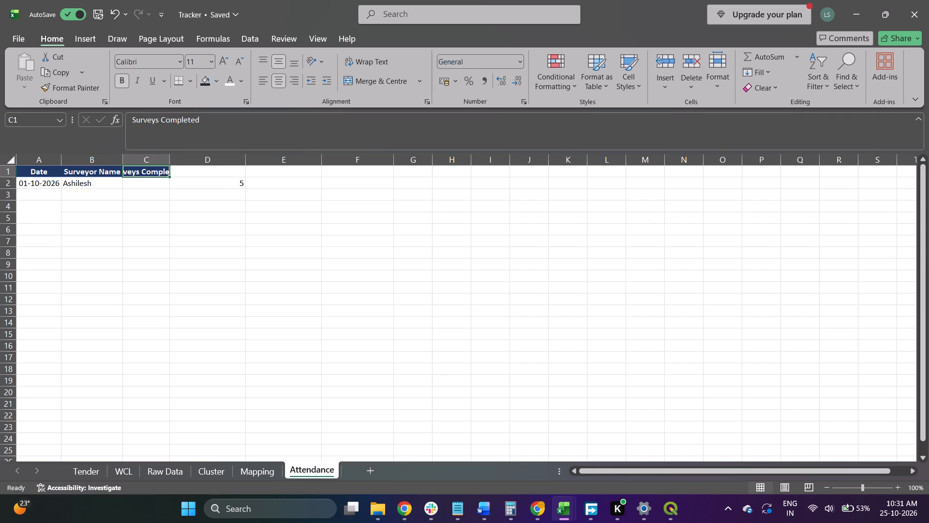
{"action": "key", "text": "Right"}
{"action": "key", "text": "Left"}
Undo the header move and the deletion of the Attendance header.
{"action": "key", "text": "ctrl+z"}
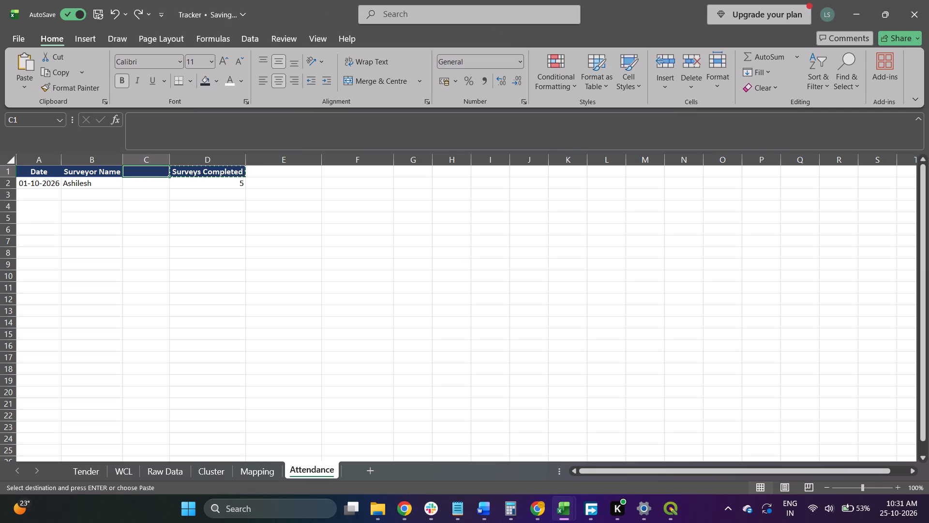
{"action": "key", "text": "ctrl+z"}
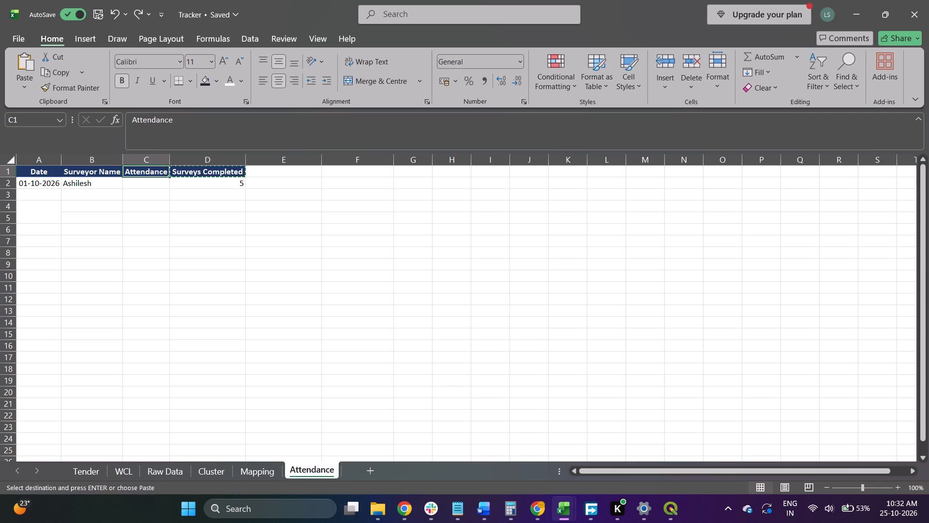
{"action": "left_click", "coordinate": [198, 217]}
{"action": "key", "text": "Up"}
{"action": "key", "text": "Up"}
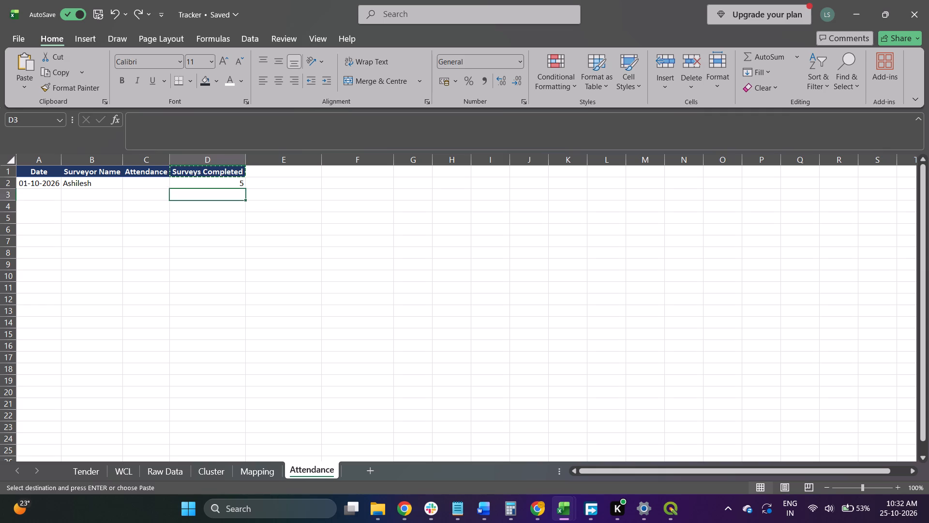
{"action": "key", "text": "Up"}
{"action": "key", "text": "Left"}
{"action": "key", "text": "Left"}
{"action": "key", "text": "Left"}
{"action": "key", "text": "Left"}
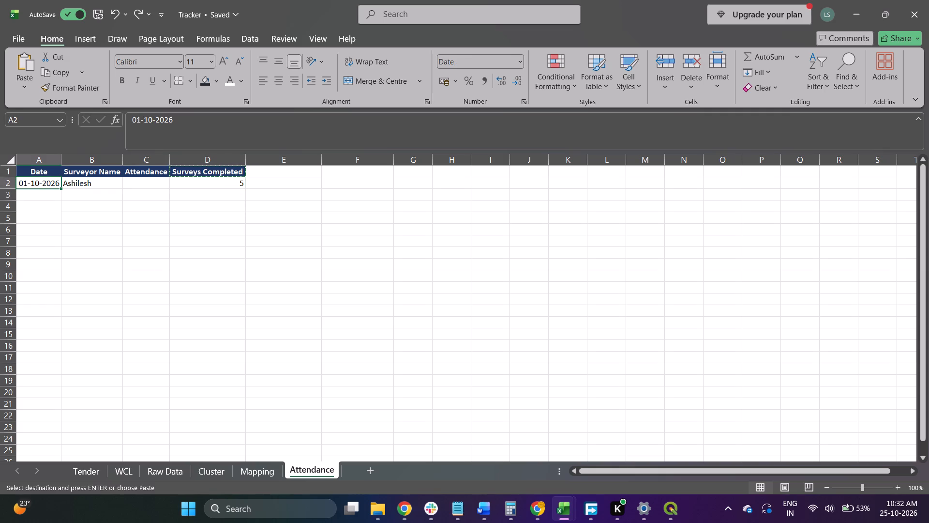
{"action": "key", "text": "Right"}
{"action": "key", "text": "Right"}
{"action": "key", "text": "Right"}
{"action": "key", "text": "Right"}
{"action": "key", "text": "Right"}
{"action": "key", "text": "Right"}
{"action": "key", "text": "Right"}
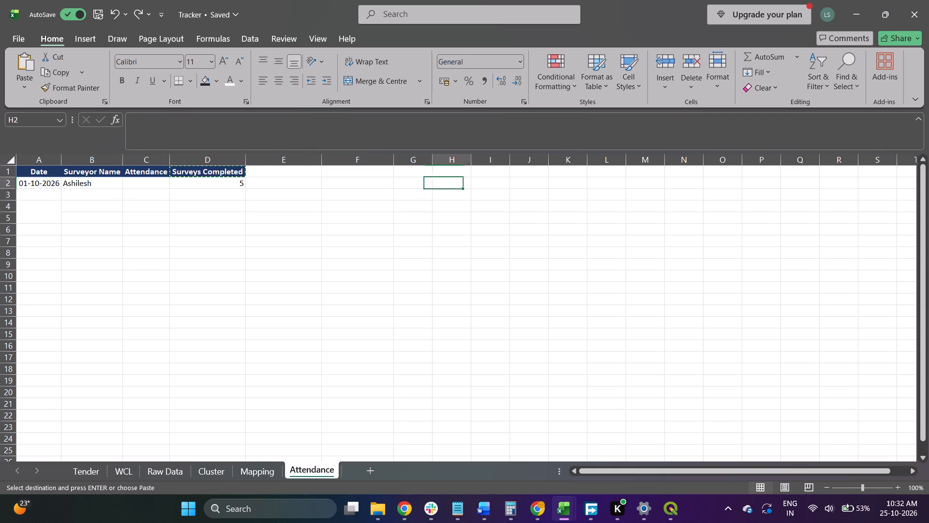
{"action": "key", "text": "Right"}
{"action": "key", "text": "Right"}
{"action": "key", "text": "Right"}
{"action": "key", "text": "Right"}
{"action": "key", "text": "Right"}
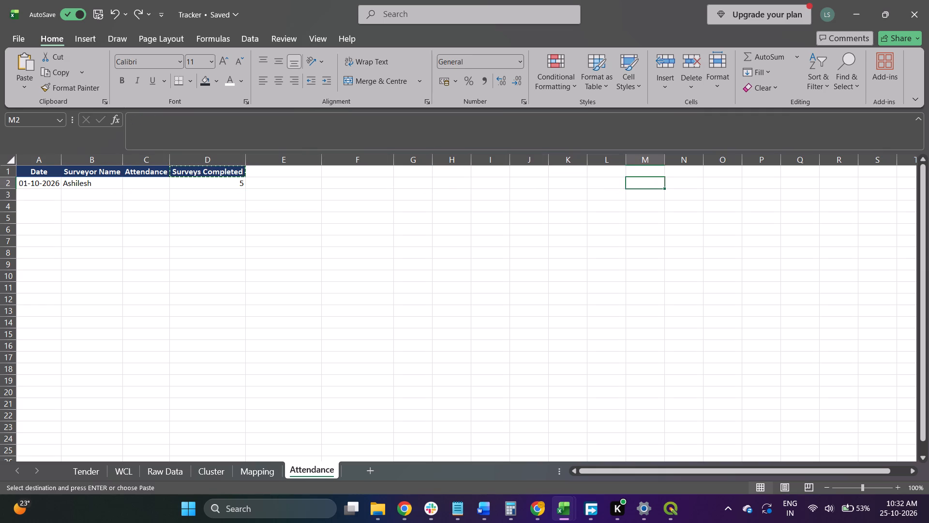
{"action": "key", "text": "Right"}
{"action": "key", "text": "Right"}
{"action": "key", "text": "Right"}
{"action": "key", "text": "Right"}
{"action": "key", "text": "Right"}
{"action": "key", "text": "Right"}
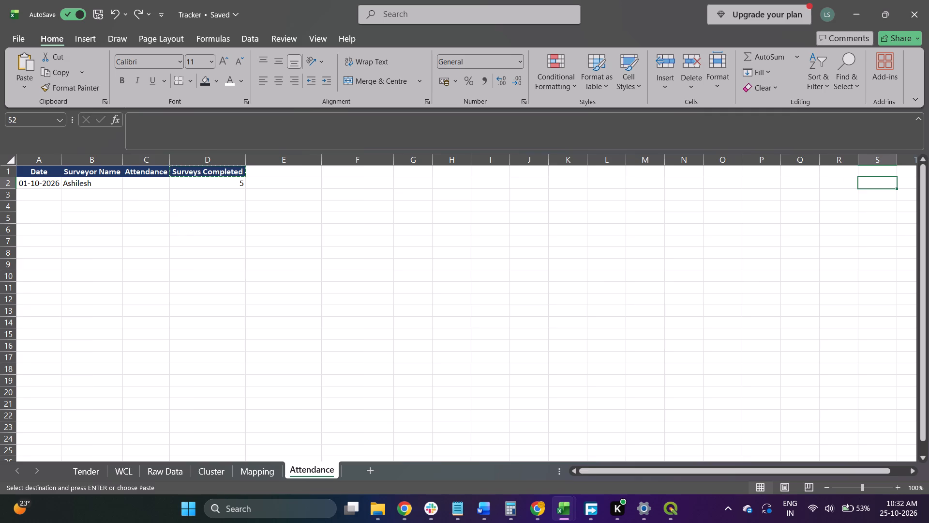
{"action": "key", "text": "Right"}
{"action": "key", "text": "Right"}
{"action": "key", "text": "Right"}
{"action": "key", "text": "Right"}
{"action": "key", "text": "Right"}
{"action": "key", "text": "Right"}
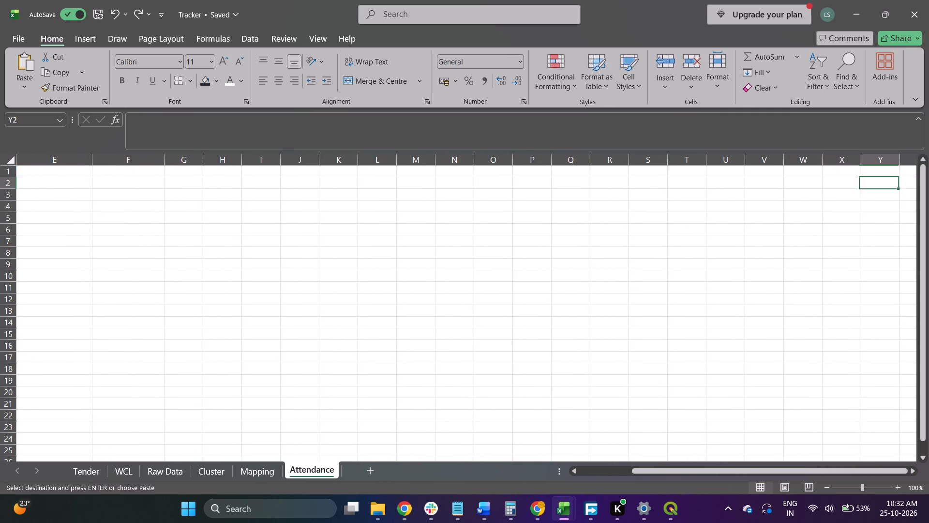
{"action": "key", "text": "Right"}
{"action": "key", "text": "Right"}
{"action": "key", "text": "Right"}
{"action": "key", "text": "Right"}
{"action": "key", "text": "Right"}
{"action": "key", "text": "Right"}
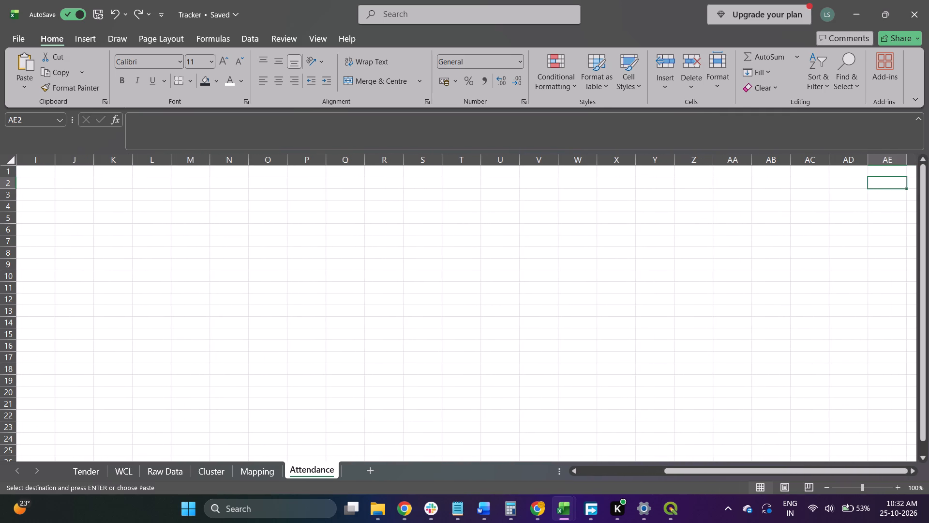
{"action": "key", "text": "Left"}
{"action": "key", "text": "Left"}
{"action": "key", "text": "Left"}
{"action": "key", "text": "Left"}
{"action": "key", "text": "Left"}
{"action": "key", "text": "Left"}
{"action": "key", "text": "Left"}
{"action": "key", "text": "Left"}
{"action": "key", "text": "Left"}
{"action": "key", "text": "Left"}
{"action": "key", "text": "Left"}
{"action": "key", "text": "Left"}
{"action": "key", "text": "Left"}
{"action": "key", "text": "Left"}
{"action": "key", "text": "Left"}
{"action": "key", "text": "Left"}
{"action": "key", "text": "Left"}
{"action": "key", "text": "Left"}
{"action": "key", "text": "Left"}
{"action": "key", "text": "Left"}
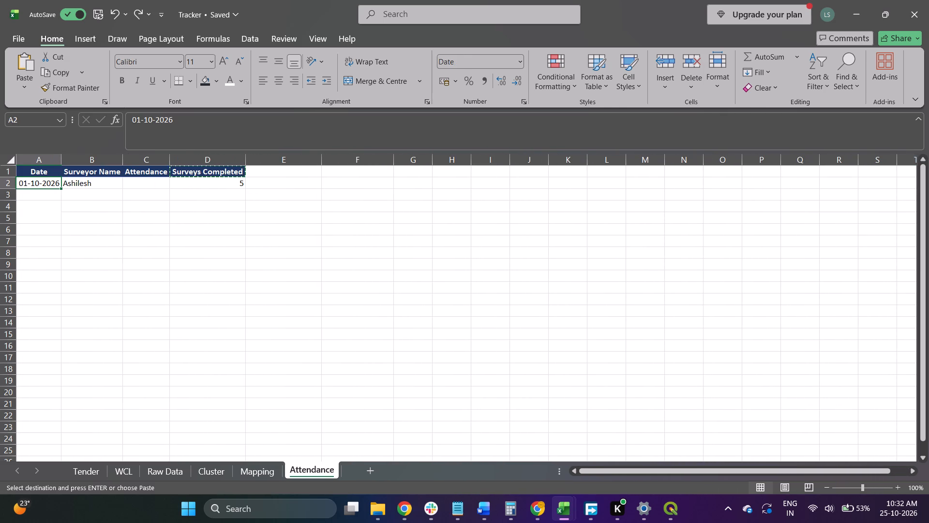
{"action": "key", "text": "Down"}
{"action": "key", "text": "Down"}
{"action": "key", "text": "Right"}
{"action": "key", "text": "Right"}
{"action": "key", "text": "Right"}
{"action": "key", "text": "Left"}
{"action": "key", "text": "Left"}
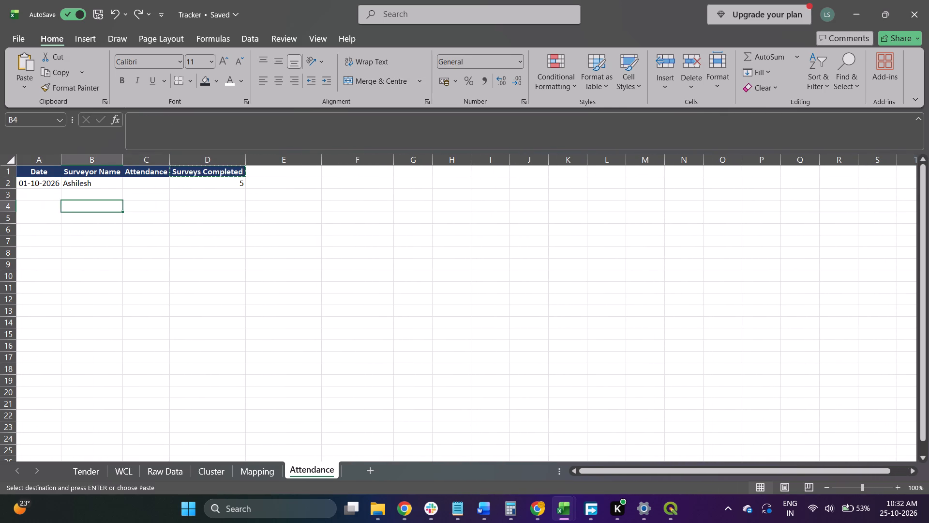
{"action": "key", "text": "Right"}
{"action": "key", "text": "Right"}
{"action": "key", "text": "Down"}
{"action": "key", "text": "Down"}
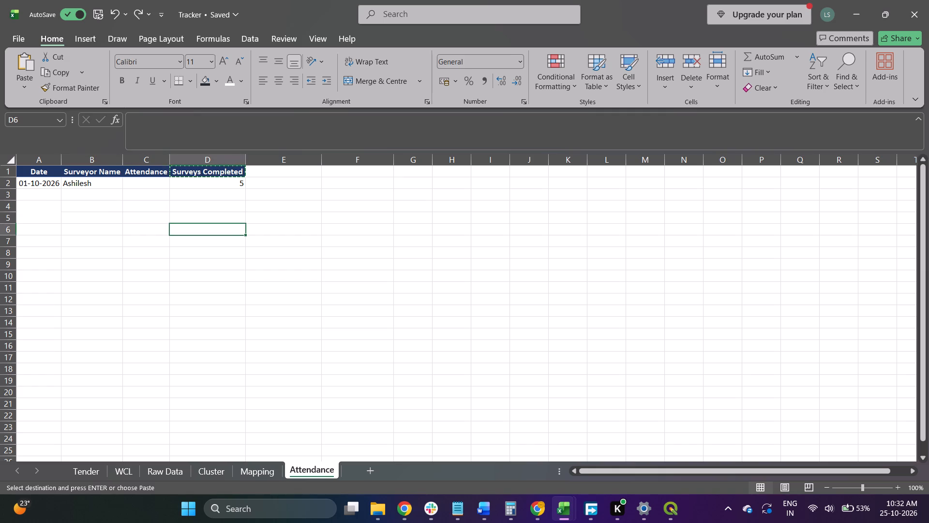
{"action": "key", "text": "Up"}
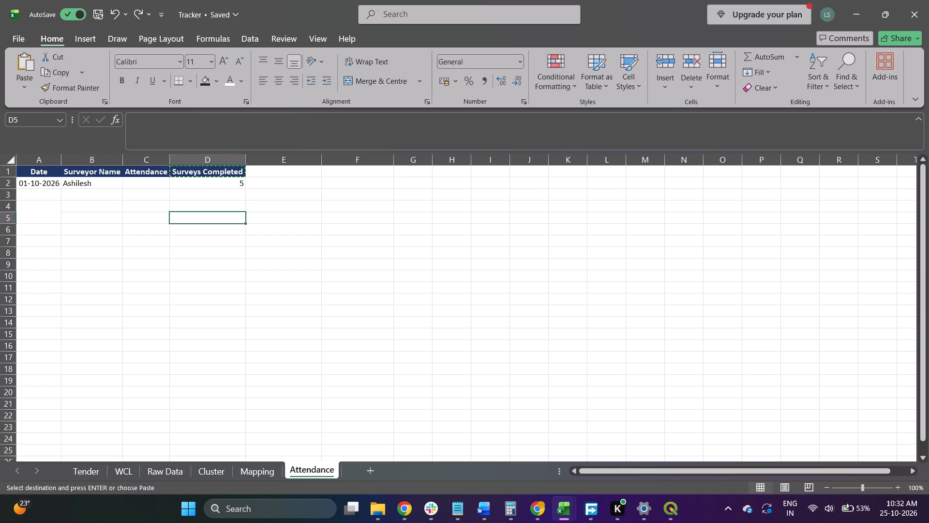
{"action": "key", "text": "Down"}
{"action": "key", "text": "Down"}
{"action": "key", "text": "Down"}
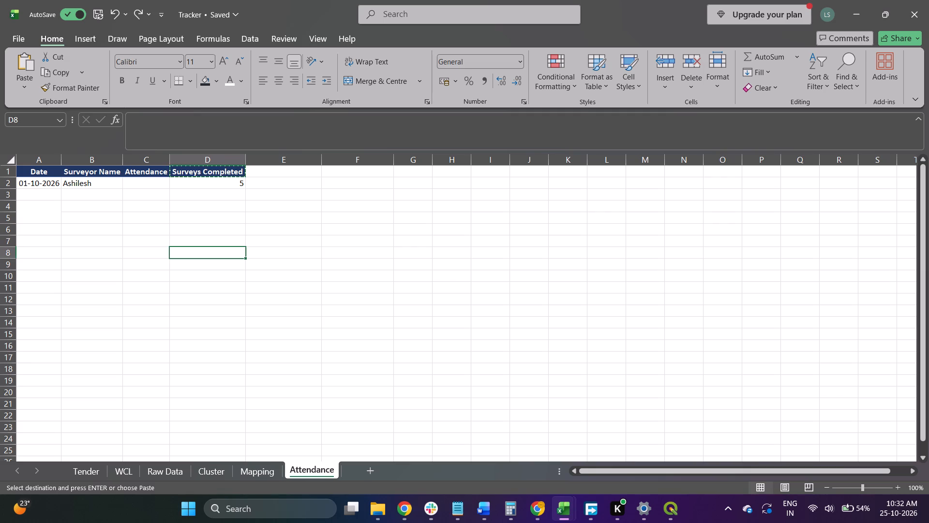
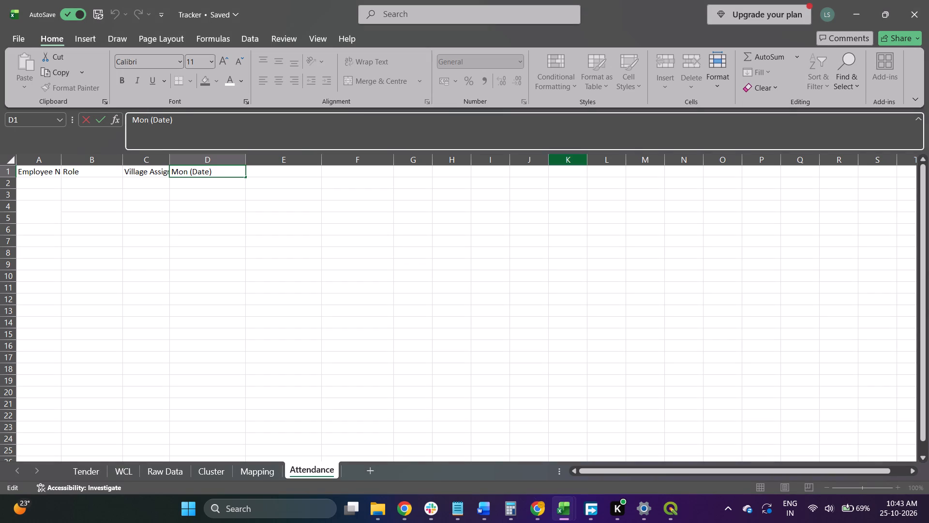
{"action": "key", "text": "Right"}
{"action": "key", "text": "ctrl+alt+Return"}
{"action": "key", "text": "ctrl+alt+Return"}
{"action": "key", "text": "alt+Return"}
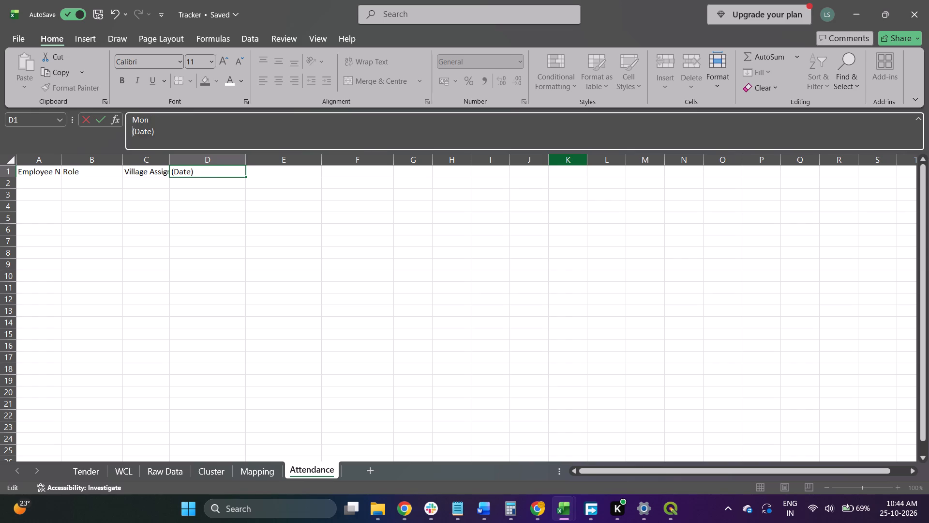
{"action": "key", "text": "BackSpace"}
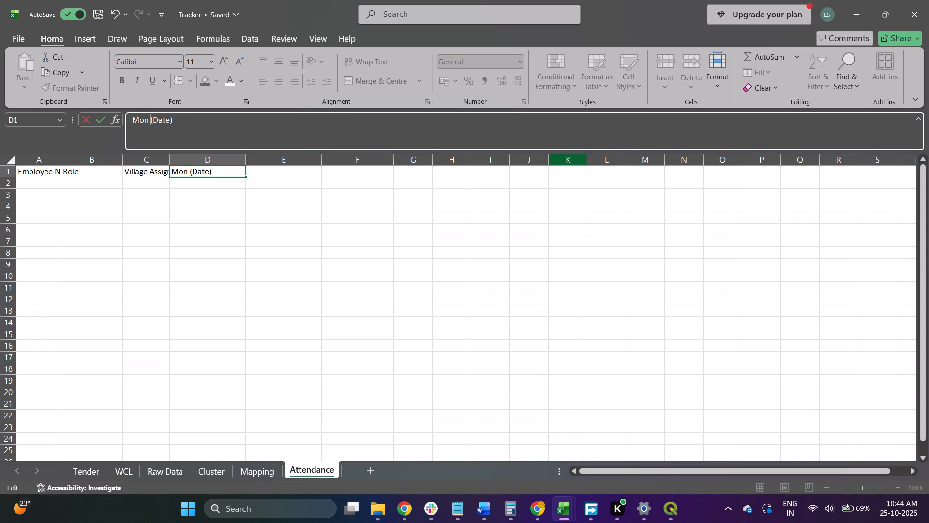
{"action": "key", "text": "alt+Return"}
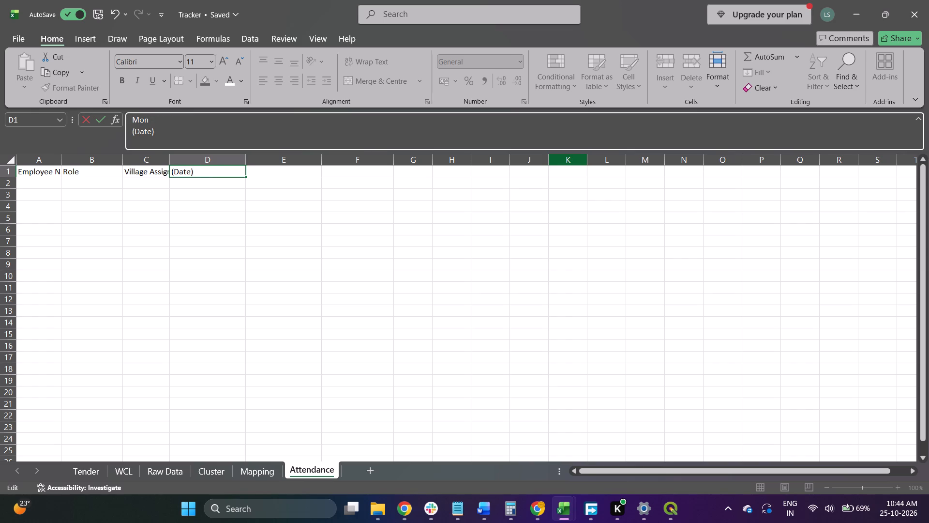
{"action": "key", "text": "Tab"}
{"action": "key", "text": "Left"}
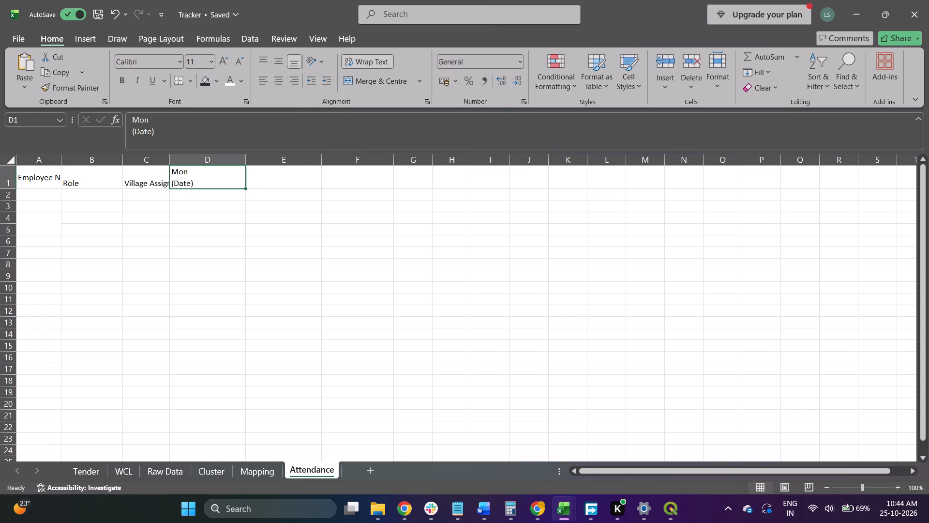
{"action": "key", "text": "Left"}
{"action": "key", "text": "Right"}
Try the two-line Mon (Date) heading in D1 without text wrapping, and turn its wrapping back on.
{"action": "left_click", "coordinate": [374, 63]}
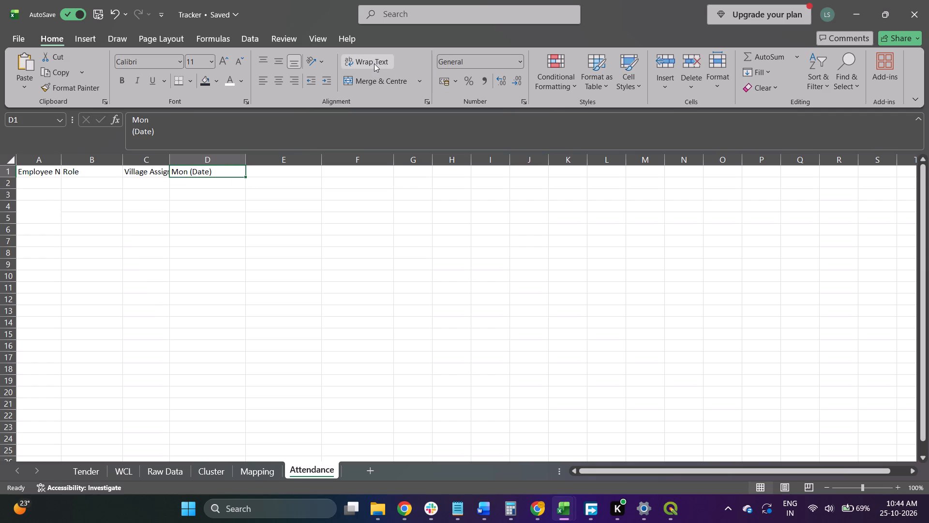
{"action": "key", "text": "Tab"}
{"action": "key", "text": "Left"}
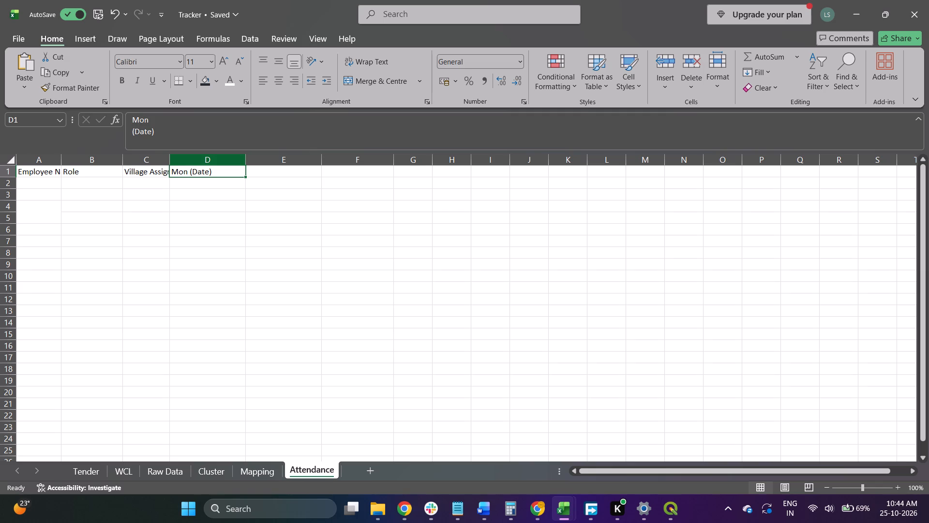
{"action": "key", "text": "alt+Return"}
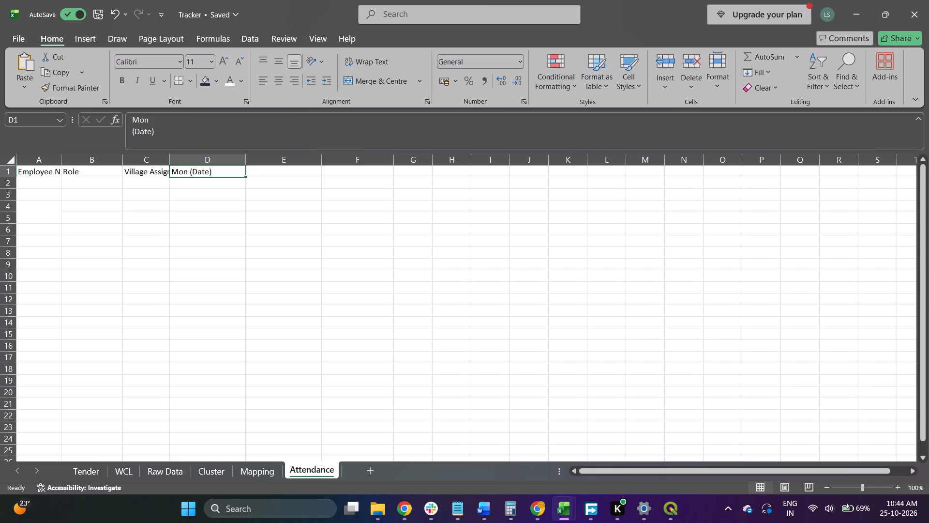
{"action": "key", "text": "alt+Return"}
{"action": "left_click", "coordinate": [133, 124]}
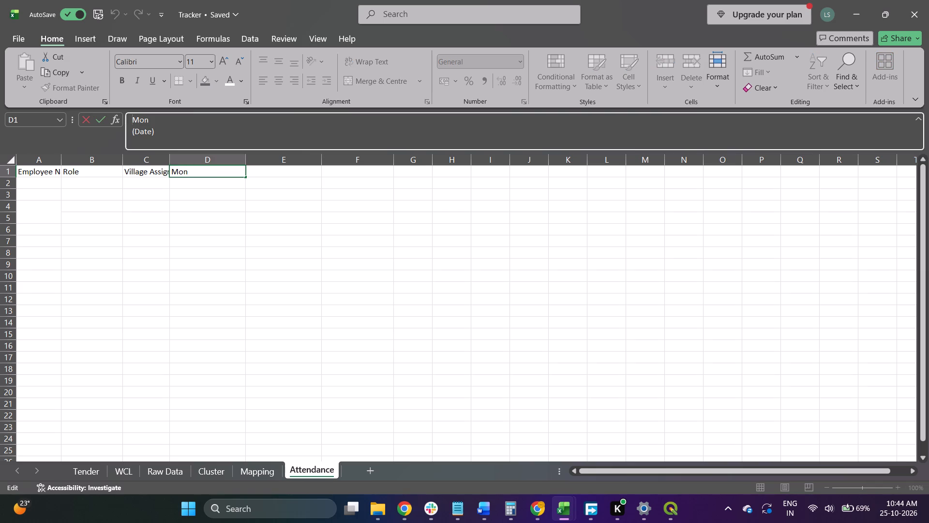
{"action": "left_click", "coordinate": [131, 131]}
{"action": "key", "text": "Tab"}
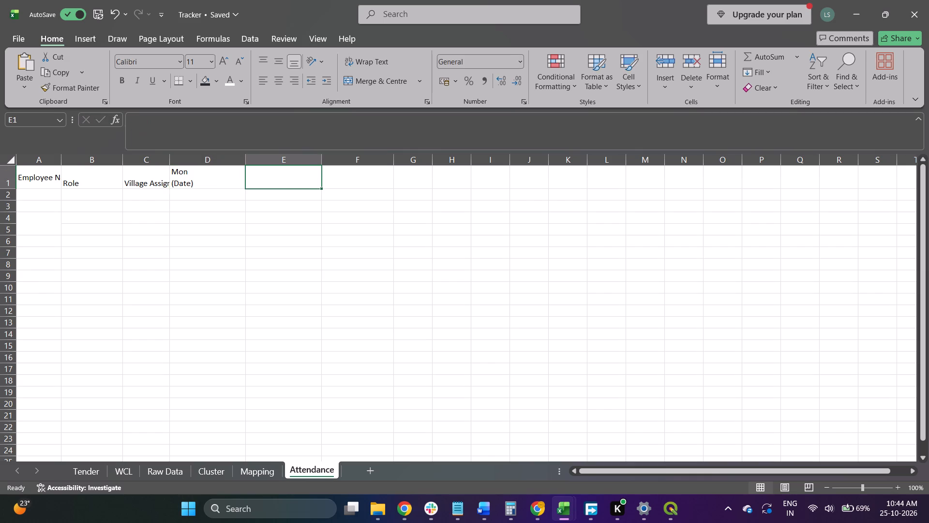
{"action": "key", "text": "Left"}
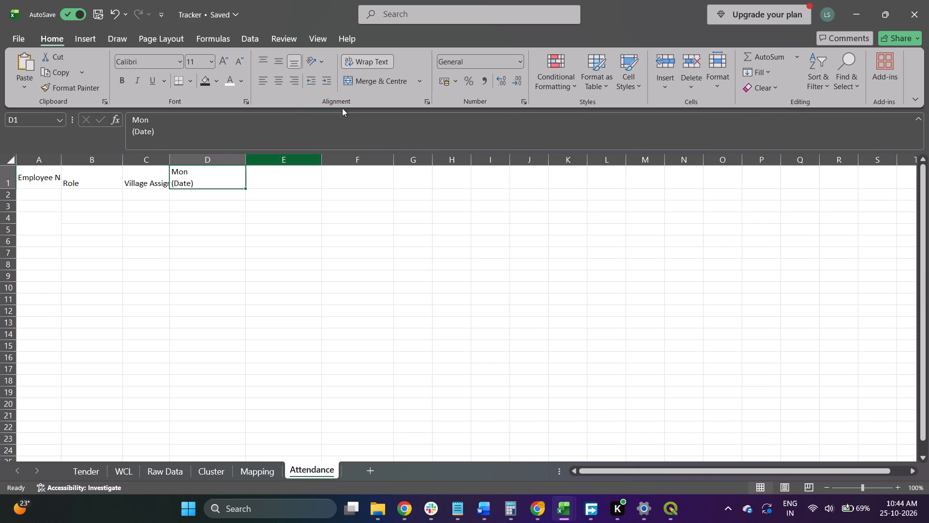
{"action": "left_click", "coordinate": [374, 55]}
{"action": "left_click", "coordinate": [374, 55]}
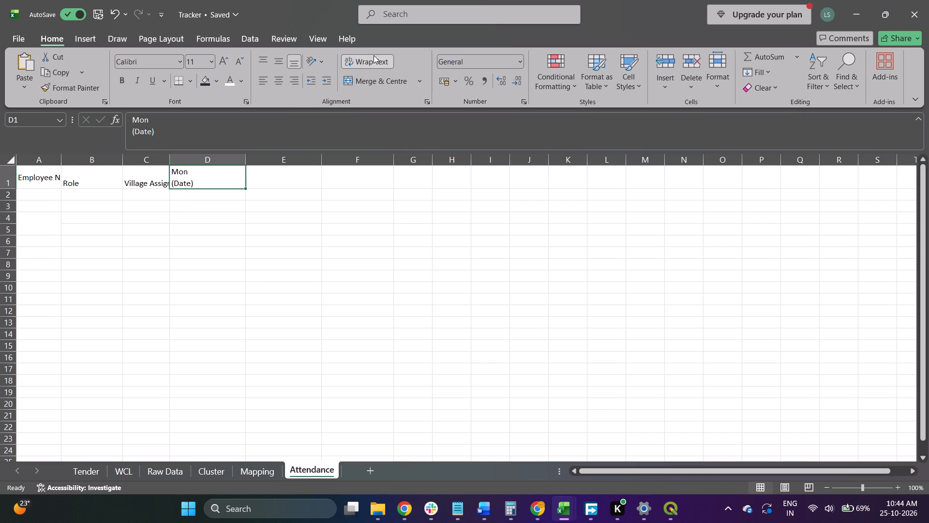
Wrap the text of the Village Assigned heading in C1 and the Employee Name heading in A1.
{"action": "key", "text": "Left"}
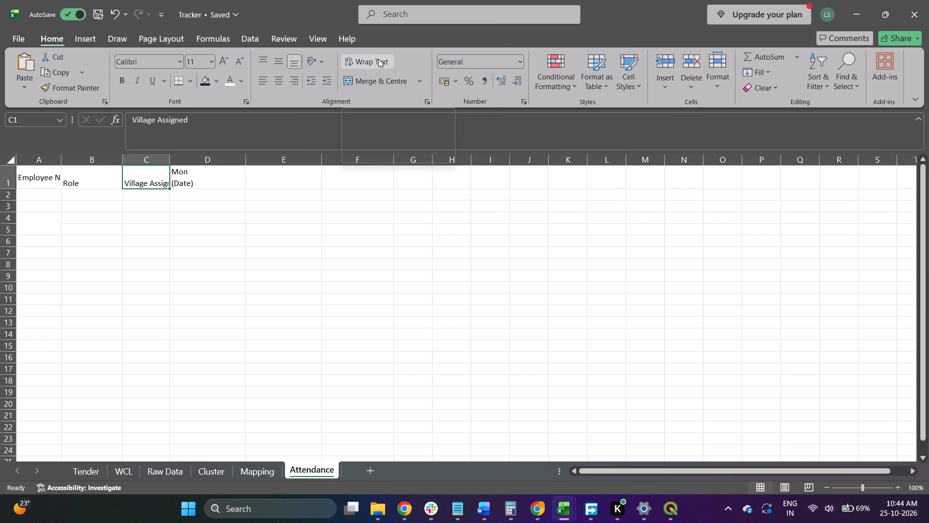
{"action": "left_click", "coordinate": [378, 59]}
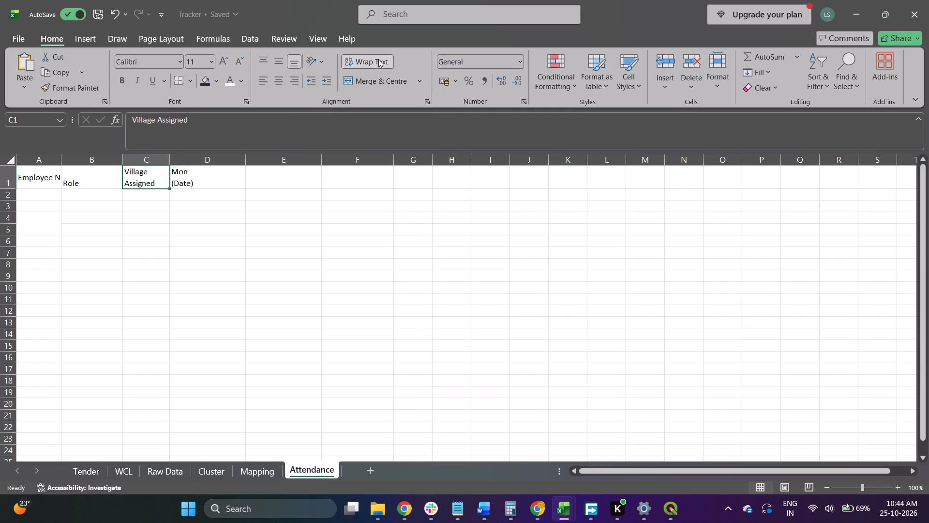
{"action": "left_click", "coordinate": [88, 181]}
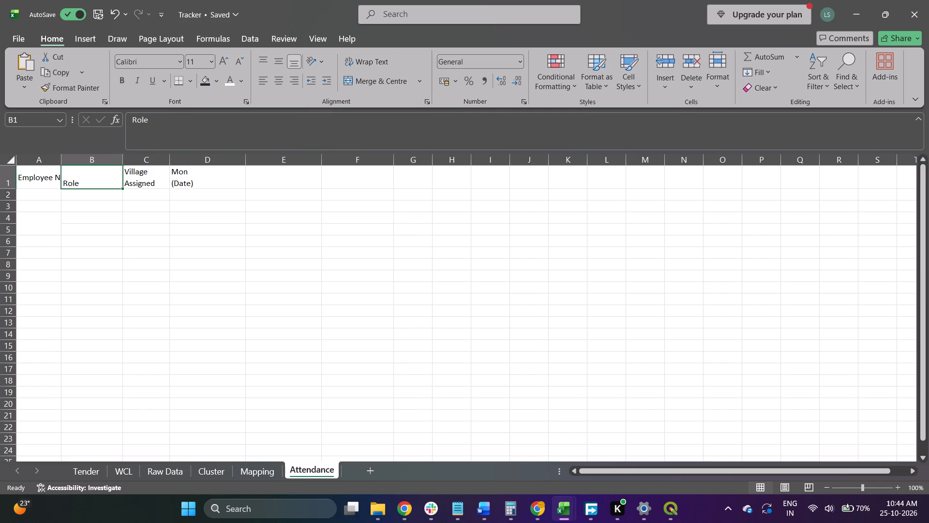
{"action": "left_click", "coordinate": [42, 175]}
{"action": "left_click", "coordinate": [368, 63]}
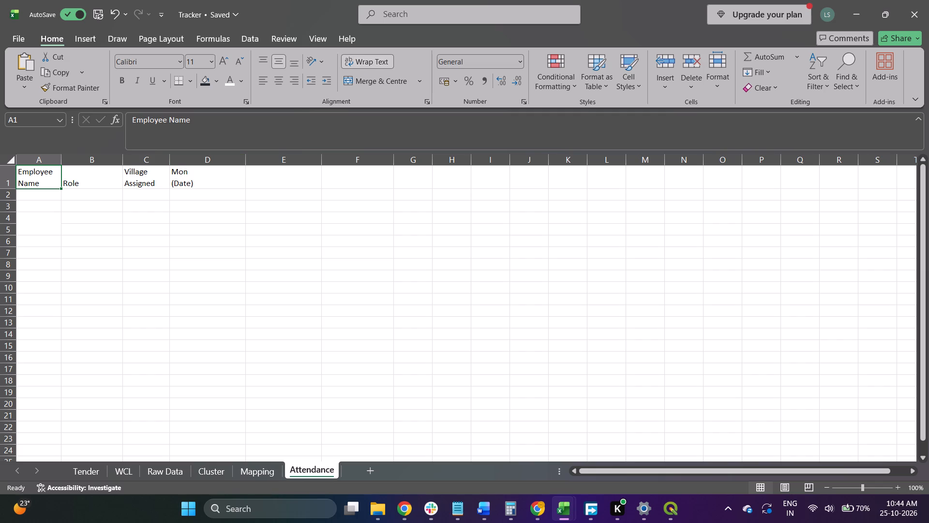
Insert line breaks in the headings so Assigned in C1 and Name in A1 start on a second line.
{"action": "left_click", "coordinate": [99, 180]}
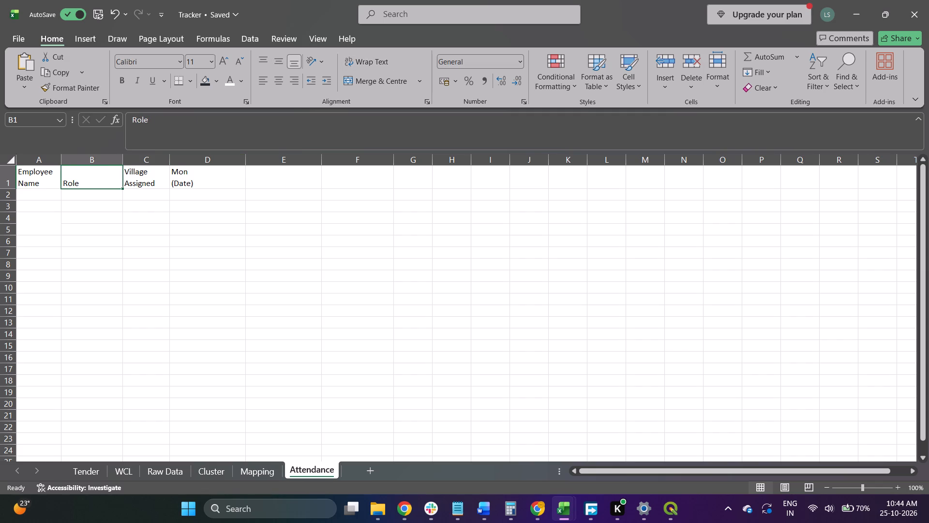
{"action": "left_click", "coordinate": [157, 180]}
{"action": "left_click", "coordinate": [158, 124]}
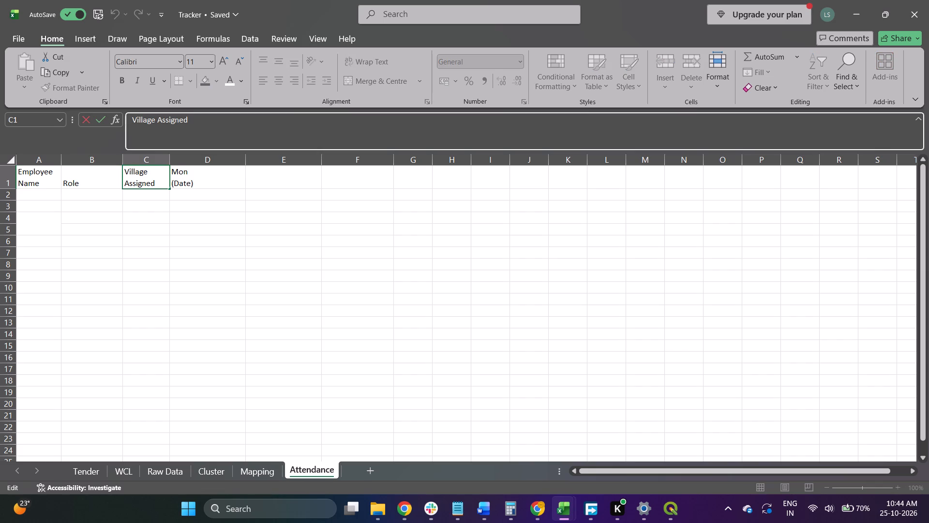
{"action": "key", "text": "alt+Return"}
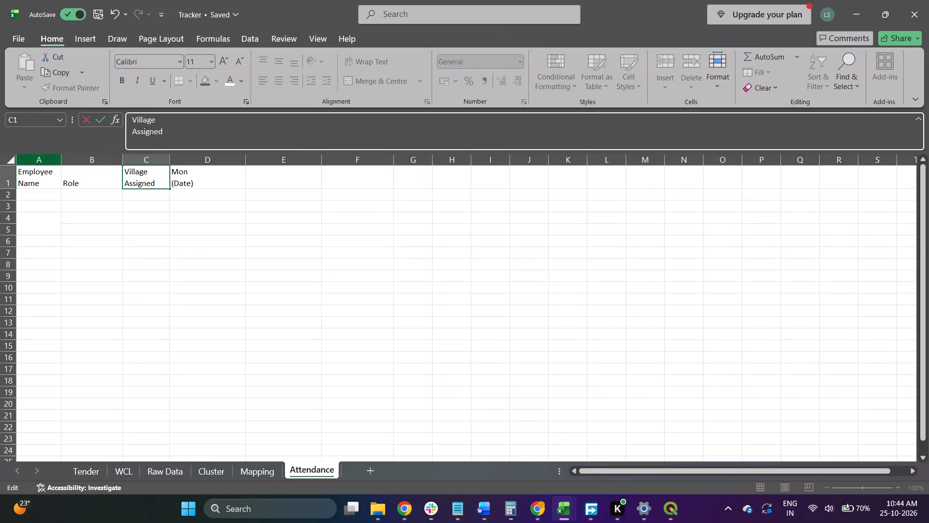
{"action": "left_click", "coordinate": [39, 178]}
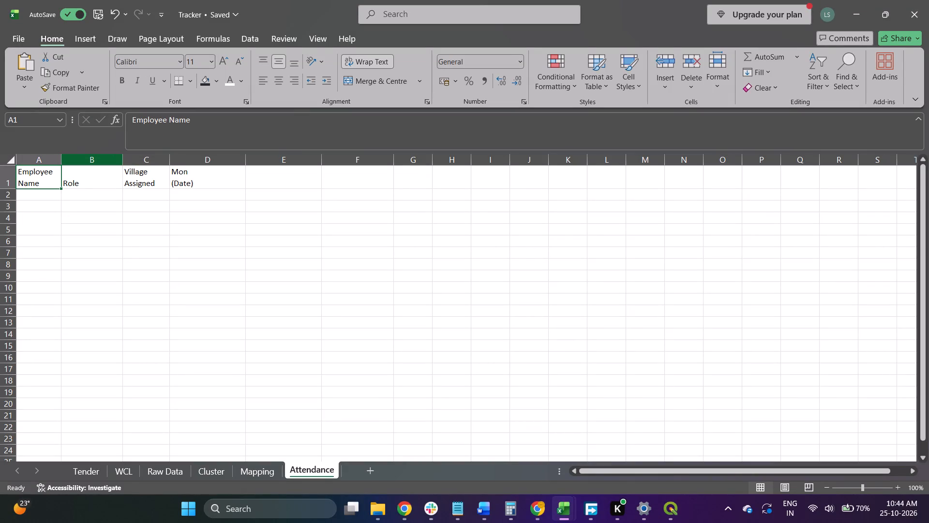
{"action": "left_click", "coordinate": [169, 118]}
{"action": "key", "text": "alt+Return"}
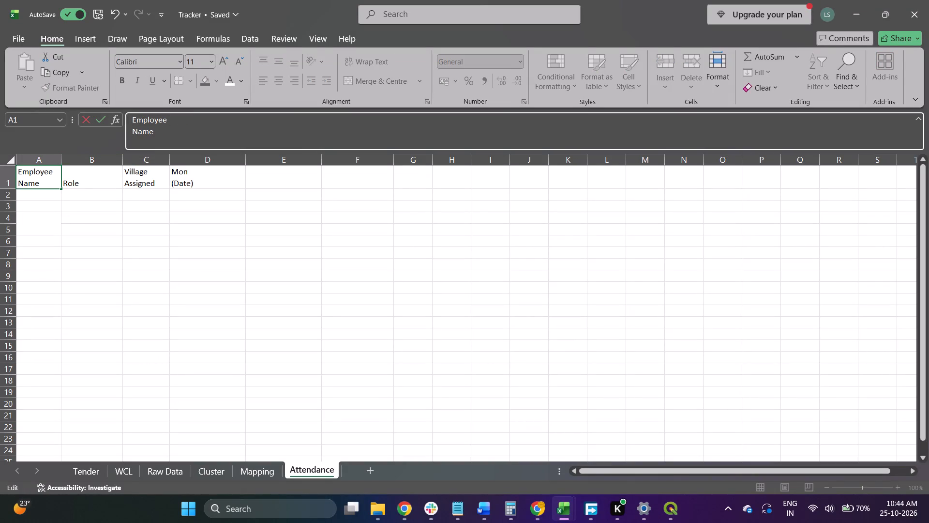
{"action": "left_click", "coordinate": [158, 182]}
{"action": "key", "text": "Right"}
{"action": "key", "text": "Right"}
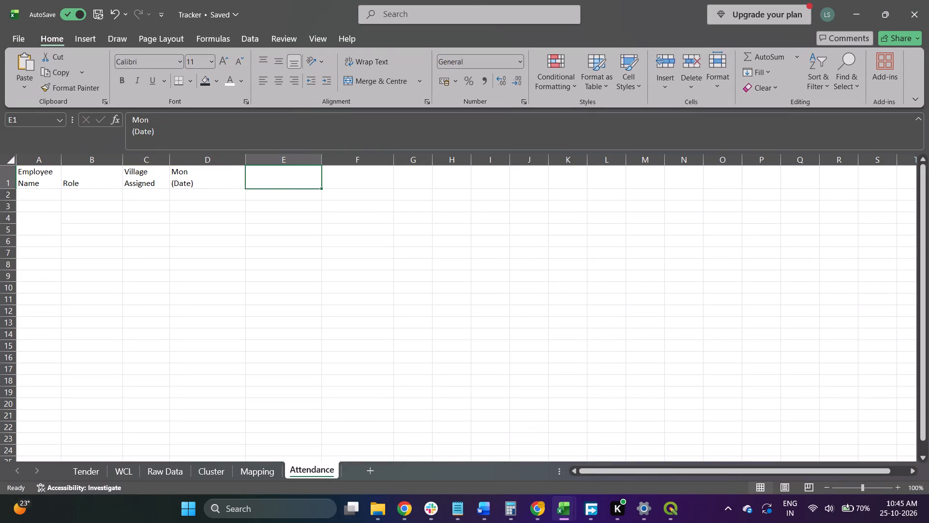
{"action": "key", "text": "Left"}
{"action": "key", "text": "Left"}
{"action": "key", "text": "Left"}
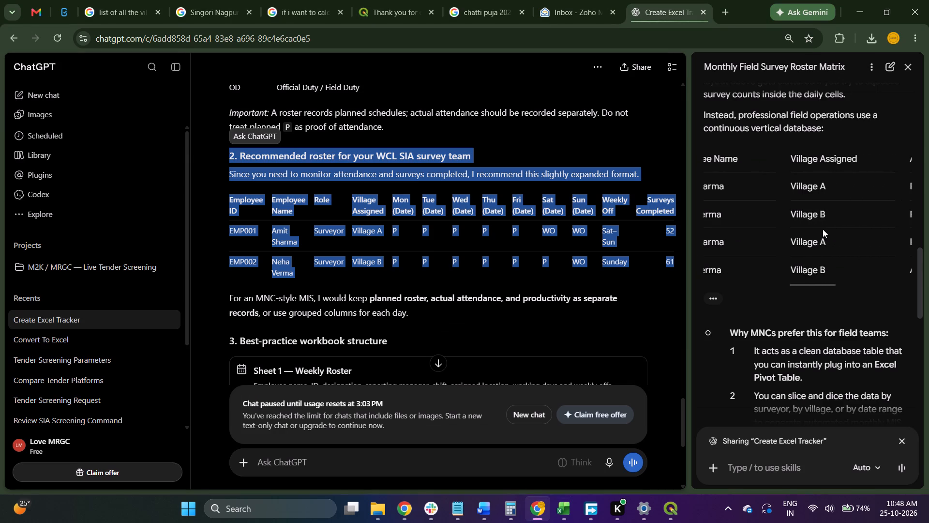
{"action": "key", "text": "alt+Tab"}
{"action": "scroll", "coordinate": [823, 229], "scroll_direction": "left", "scroll_amount": 2}
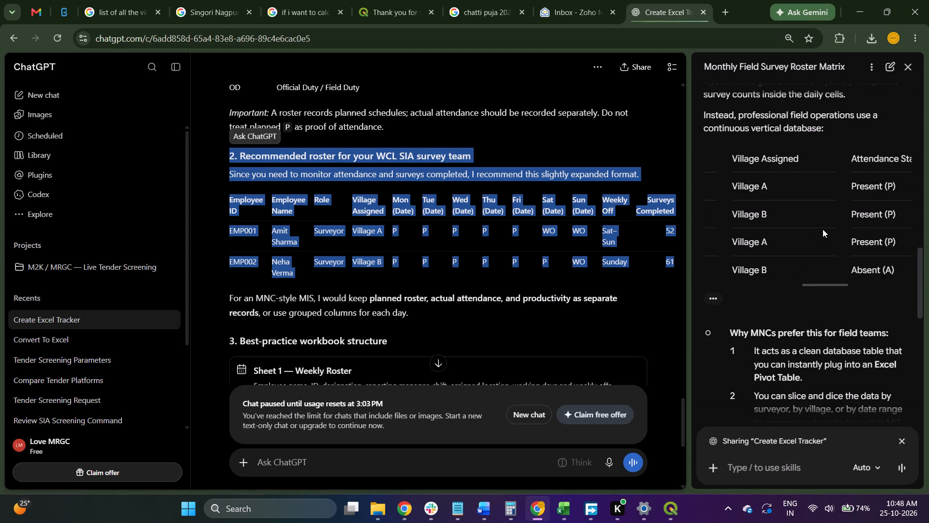
{"action": "scroll", "coordinate": [823, 229], "scroll_direction": "left", "scroll_amount": 1}
{"action": "scroll", "coordinate": [823, 229], "scroll_direction": "right", "scroll_amount": 2}
{"action": "key", "text": "alt+Tab"}
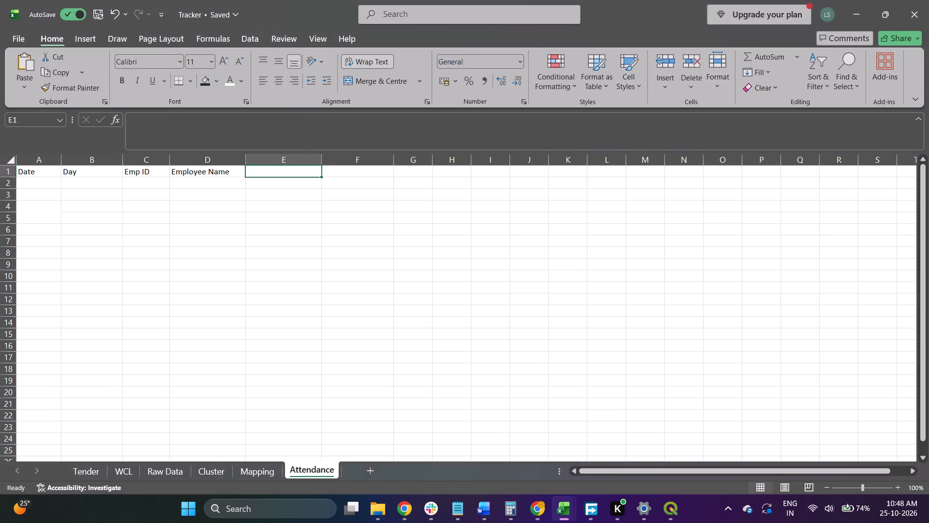
{"action": "type", "text": "Village Assigned"}
{"action": "key", "text": "space"}
{"action": "key", "text": "Tab"}
Read the column after Village Assigned in Gemini's table and enter the heading Attendance Status in F1.
{"action": "key", "text": "alt+Tab"}
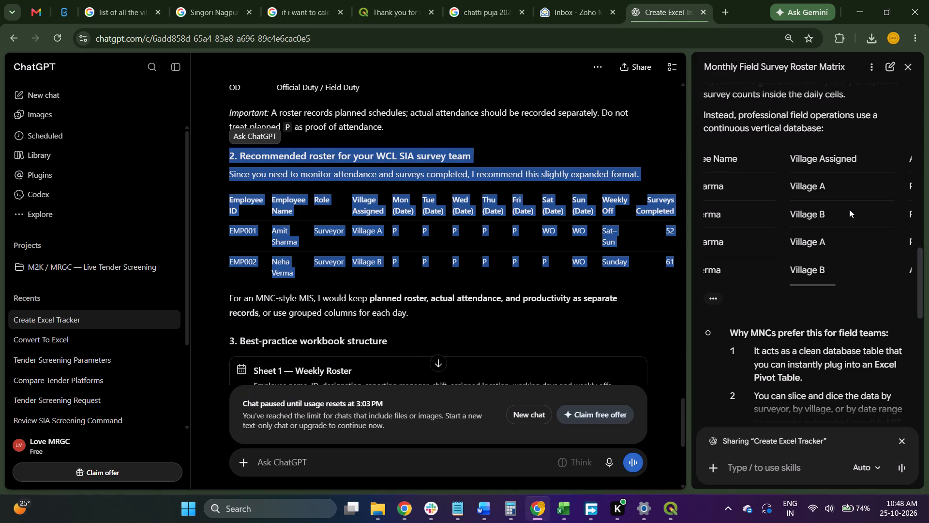
{"action": "scroll", "coordinate": [851, 208], "scroll_direction": "left", "scroll_amount": 4}
{"action": "key", "text": "alt+Tab"}
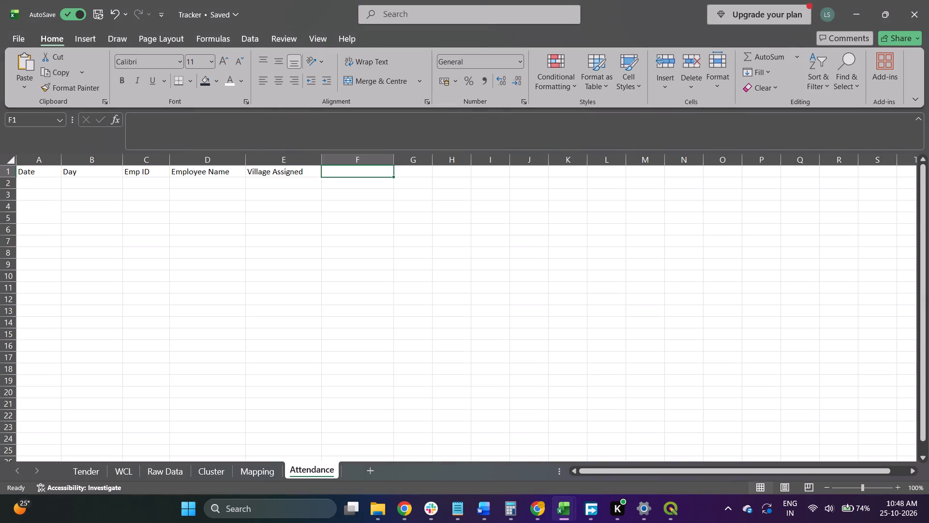
{"action": "type", "text": "Attendance St"}
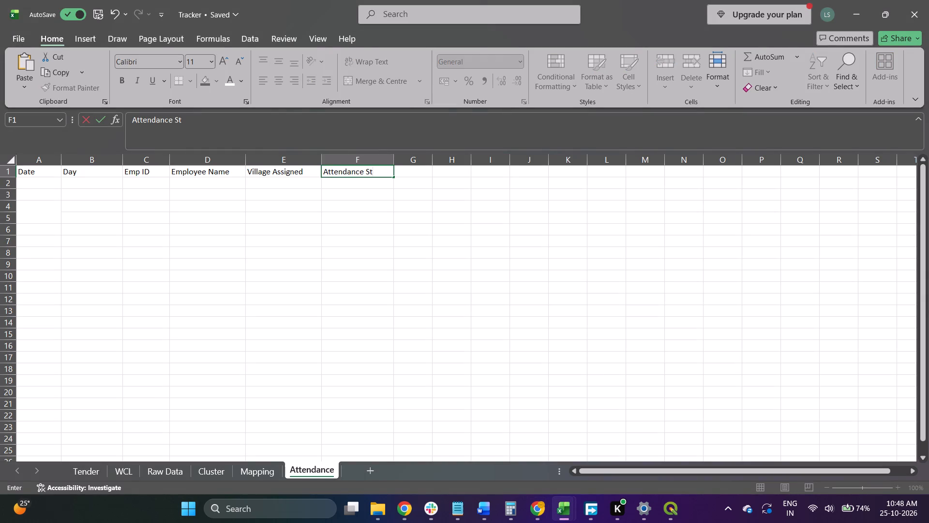
{"action": "type", "text": "atus"}
{"action": "key", "text": "space"}
{"action": "key", "text": "Tab"}
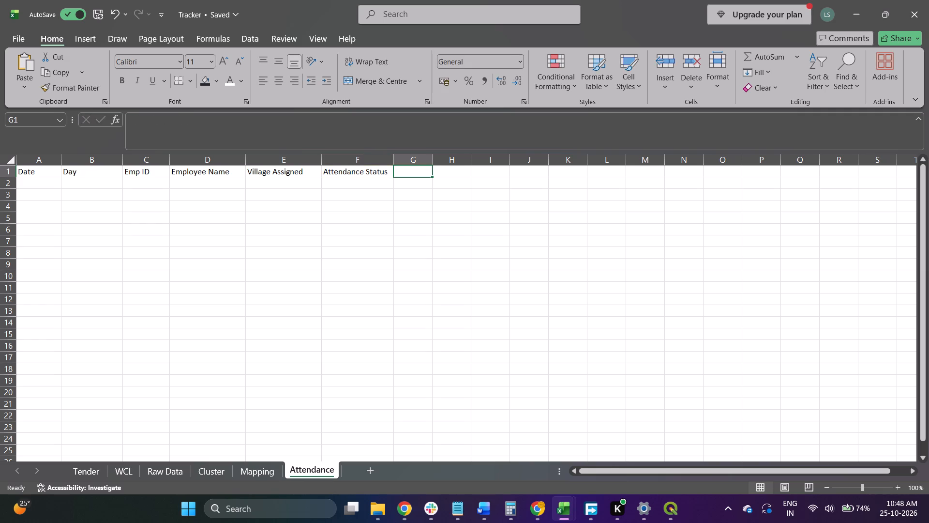
Read the column after Attendance Status in Gemini's table and enter the heading Surveys Completed in G1.
{"action": "key", "text": "alt+Tab"}
{"action": "scroll", "coordinate": [859, 209], "scroll_direction": "left", "scroll_amount": 2}
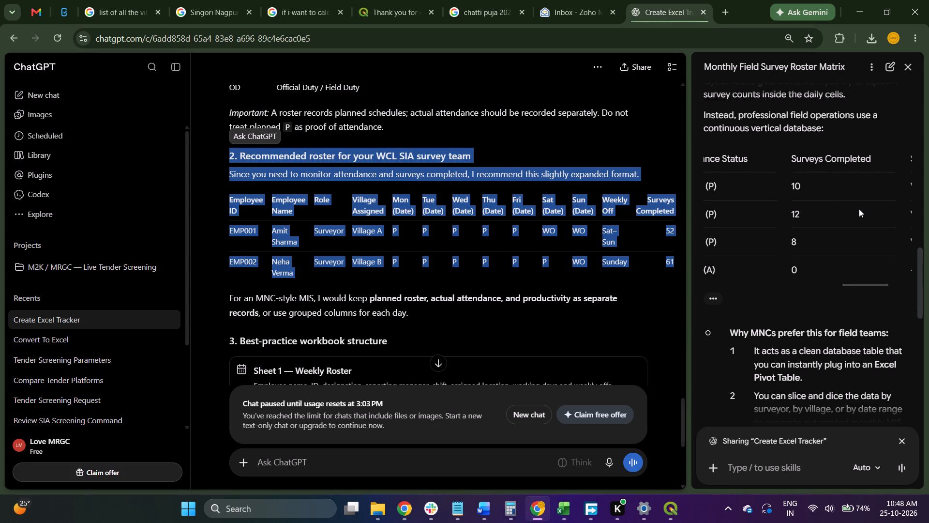
{"action": "key", "text": "alt+Tab"}
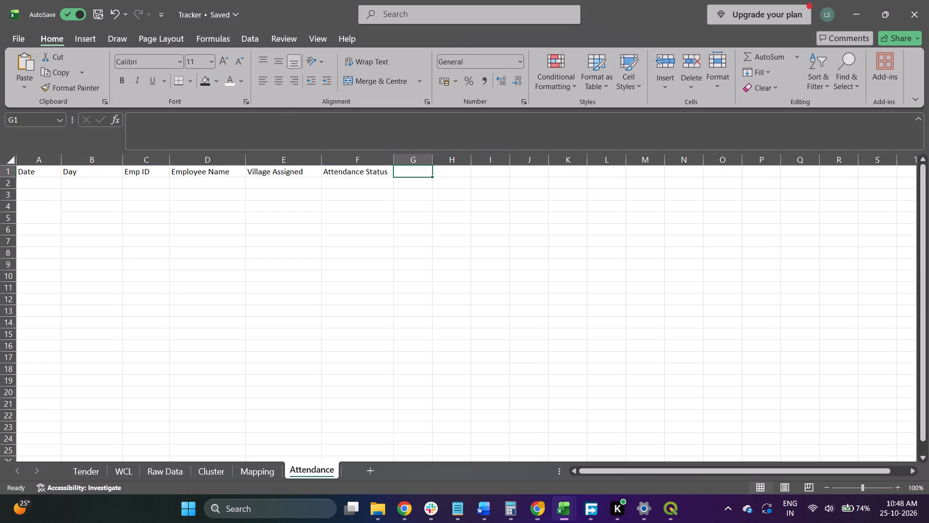
{"action": "type", "text": "Surveys Completed"}
{"action": "key", "text": "space"}
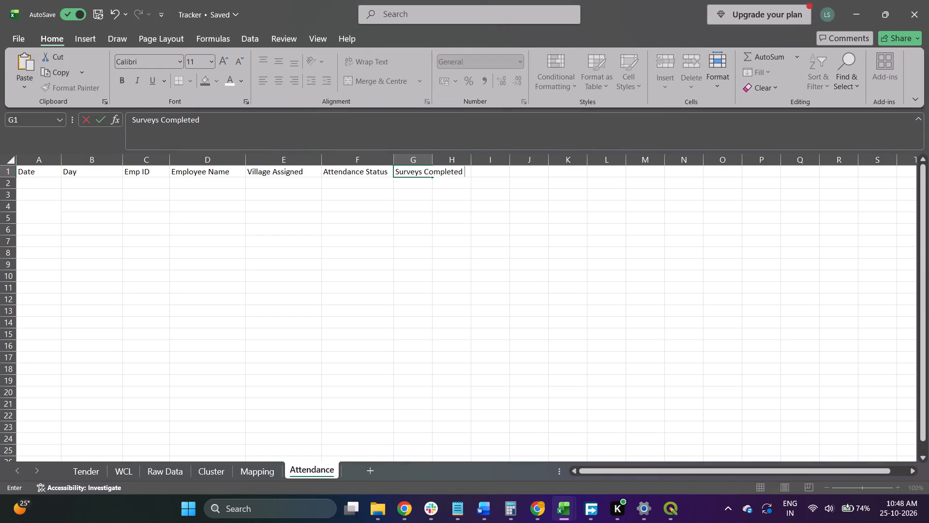
{"action": "key", "text": "Tab"}
Turn off text wrapping for the Surveys Completed heading in G1.
{"action": "key", "text": "alt+Tab"}
{"action": "key", "text": "alt+Tab"}
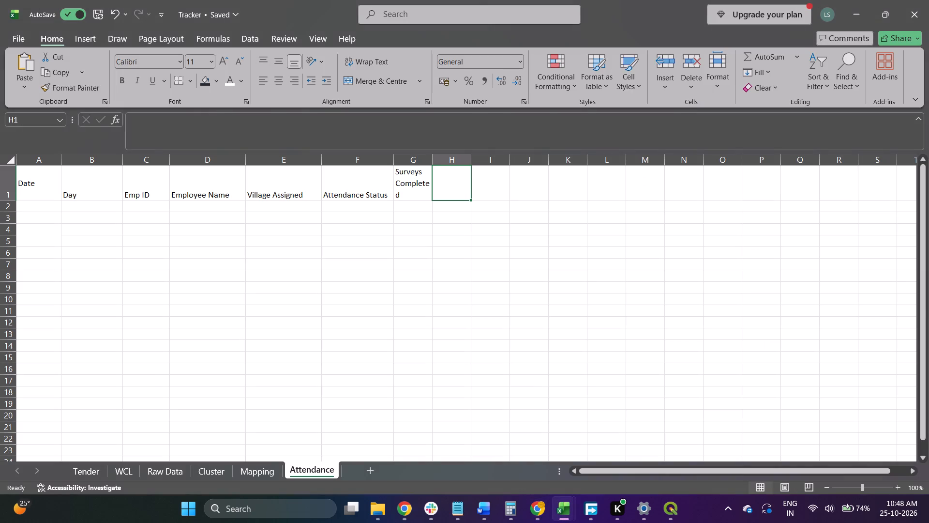
{"action": "key", "text": "Left"}
{"action": "left_click", "coordinate": [377, 62]}
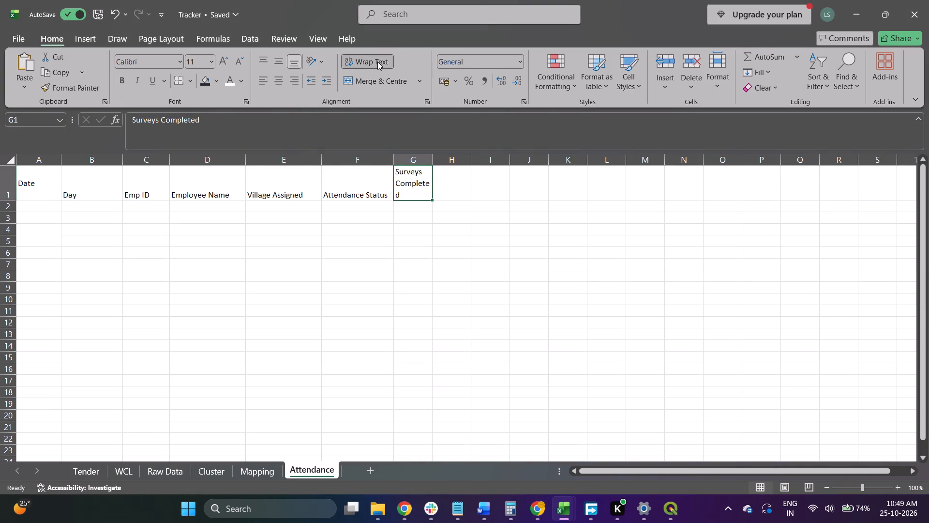
{"action": "key", "text": "Right"}
{"action": "key", "text": "Left"}
Check the last column of Gemini's Option 2 table, following Surveys Completed, and return to the Attendance sheet.
{"action": "key", "text": "alt+Tab"}
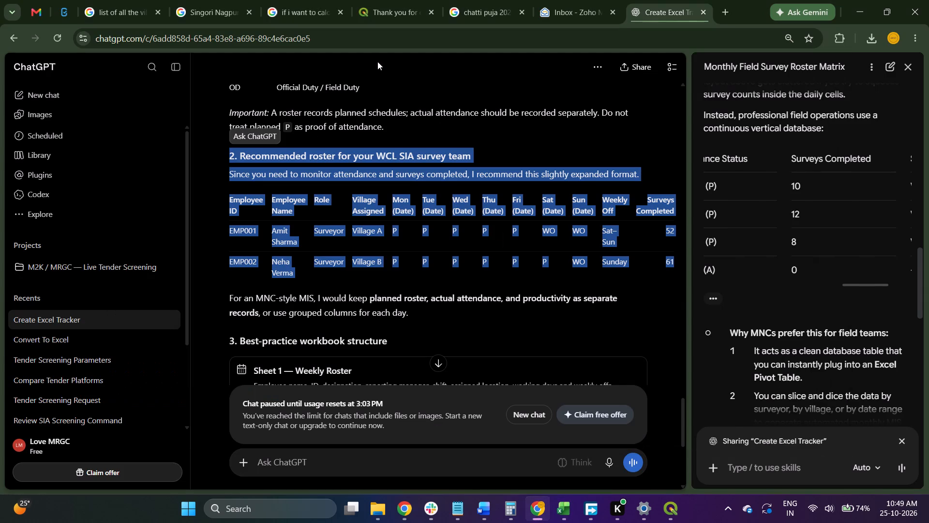
{"action": "scroll", "coordinate": [816, 226], "scroll_direction": "left", "scroll_amount": 1}
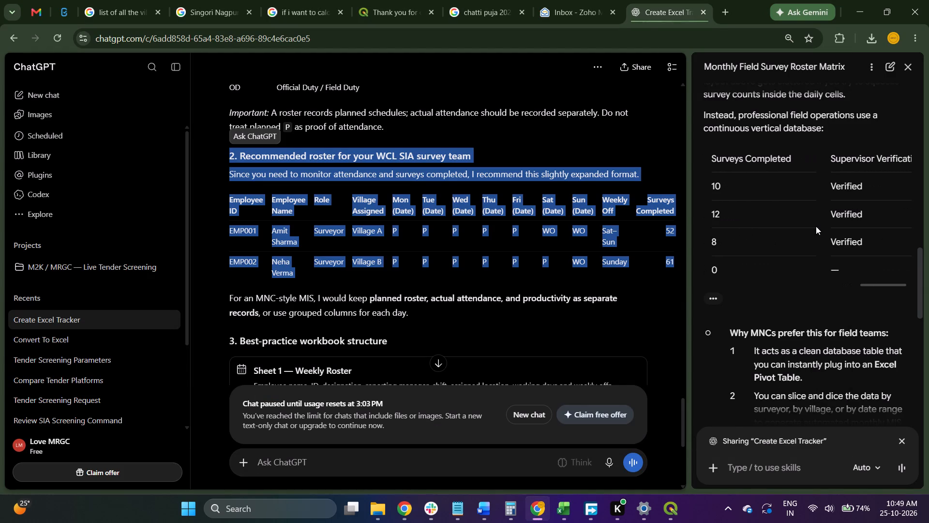
{"action": "scroll", "coordinate": [816, 226], "scroll_direction": "left", "scroll_amount": 3}
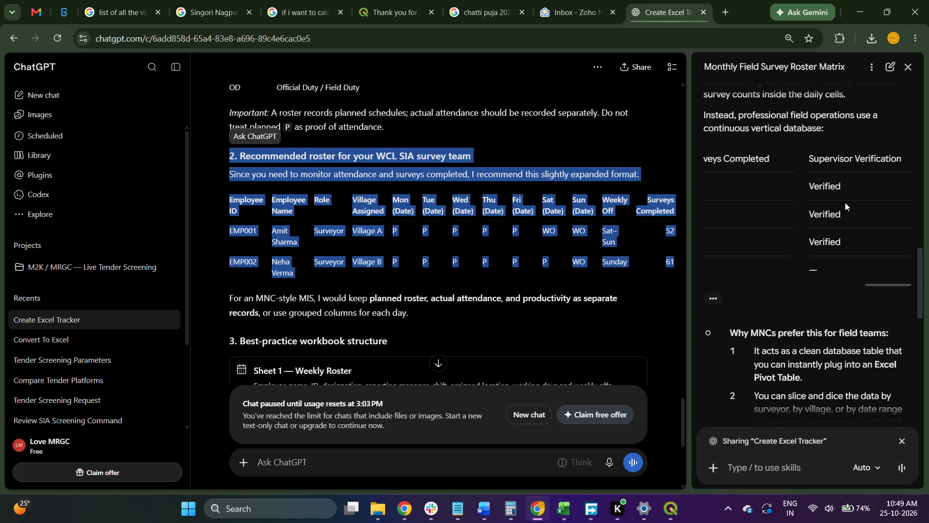
{"action": "key", "text": "alt+Tab"}
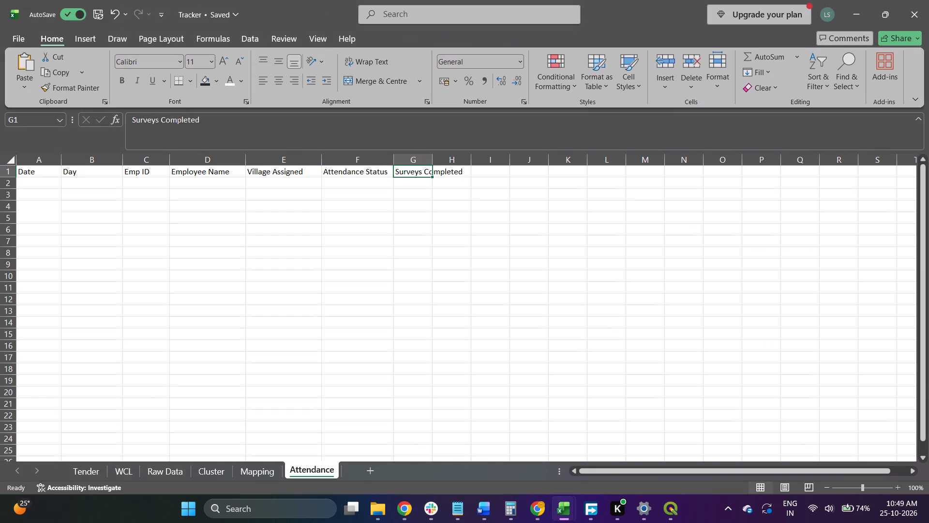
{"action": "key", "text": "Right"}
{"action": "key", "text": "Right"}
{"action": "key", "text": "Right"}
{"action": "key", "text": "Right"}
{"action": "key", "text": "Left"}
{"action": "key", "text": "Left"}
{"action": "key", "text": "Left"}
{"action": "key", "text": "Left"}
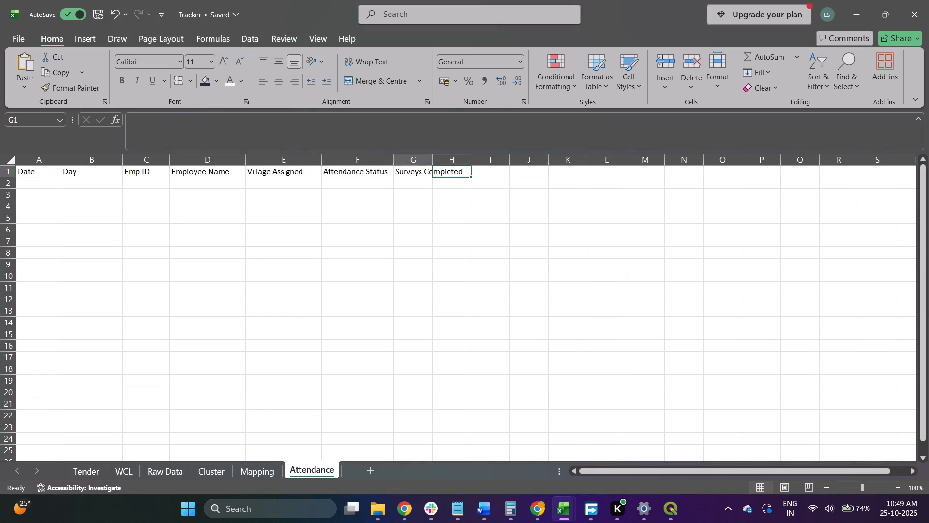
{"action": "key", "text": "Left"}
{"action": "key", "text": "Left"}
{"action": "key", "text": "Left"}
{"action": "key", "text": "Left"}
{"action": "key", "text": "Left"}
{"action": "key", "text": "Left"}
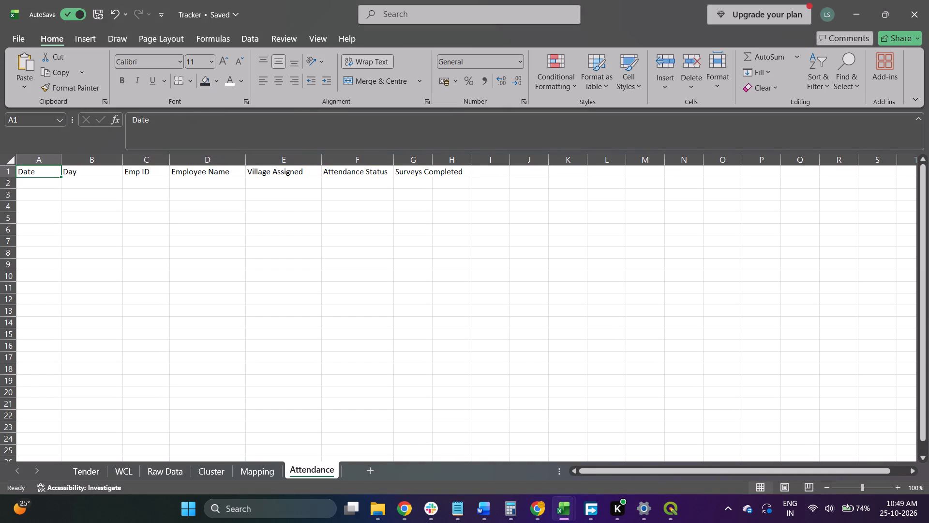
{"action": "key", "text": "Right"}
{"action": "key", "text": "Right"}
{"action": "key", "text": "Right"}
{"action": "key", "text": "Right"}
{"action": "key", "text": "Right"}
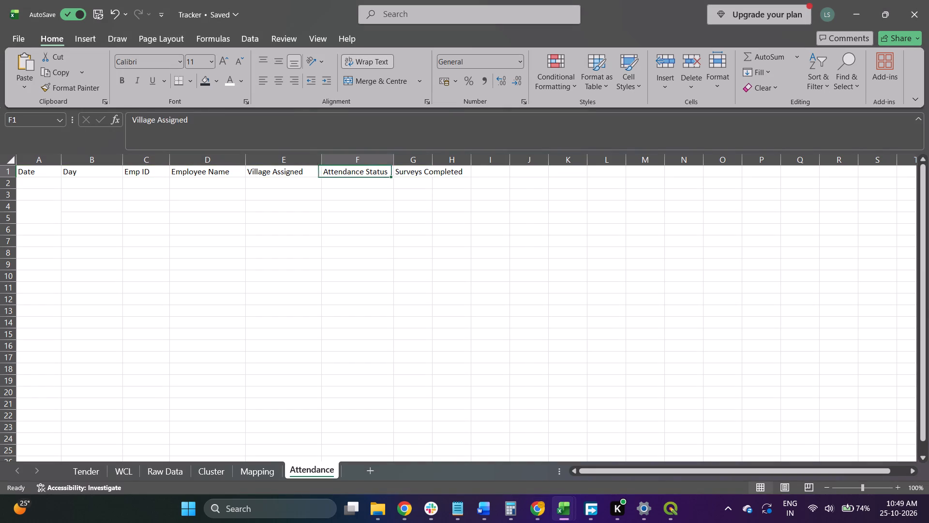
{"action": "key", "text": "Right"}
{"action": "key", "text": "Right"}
Delete the Emp ID heading from C1 of the Attendance sheet.
{"action": "key", "text": "Left"}
{"action": "key", "text": "Left"}
{"action": "key", "text": "Left"}
{"action": "key", "text": "Left"}
{"action": "key", "text": "Left"}
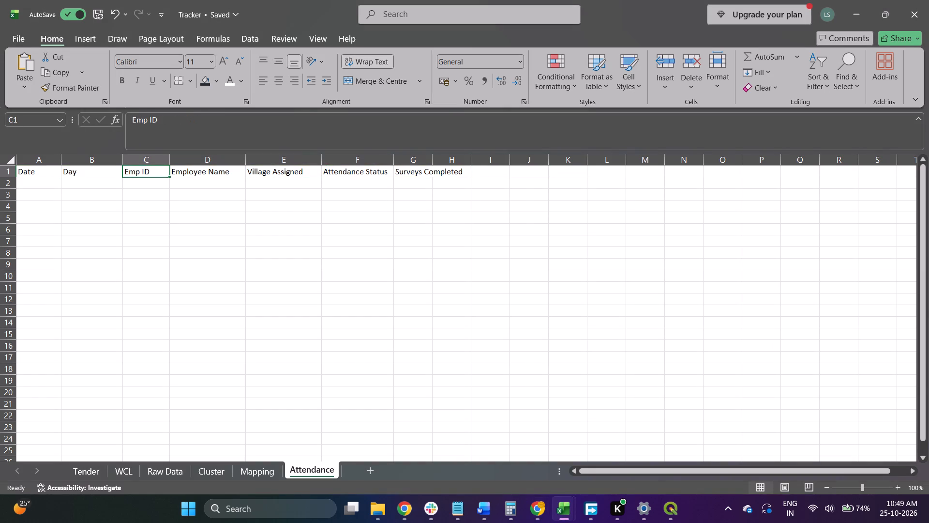
{"action": "key", "text": "Delete"}
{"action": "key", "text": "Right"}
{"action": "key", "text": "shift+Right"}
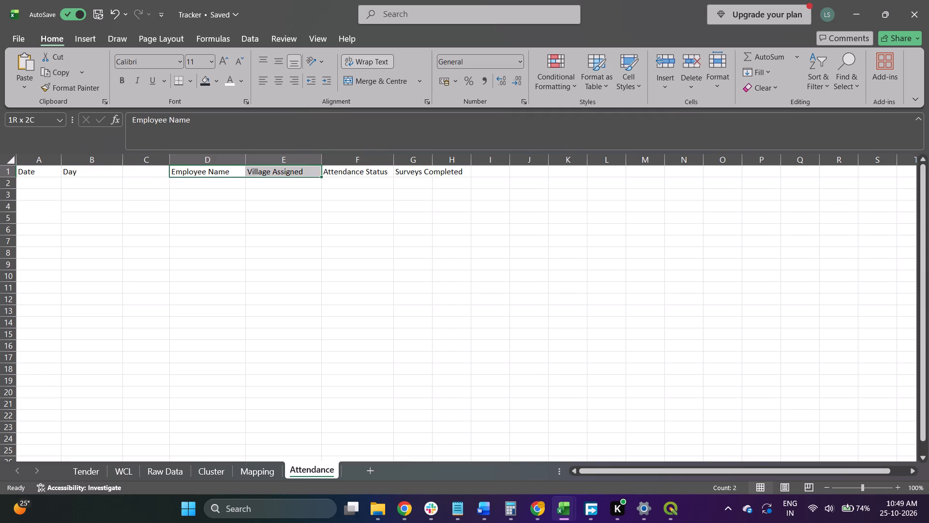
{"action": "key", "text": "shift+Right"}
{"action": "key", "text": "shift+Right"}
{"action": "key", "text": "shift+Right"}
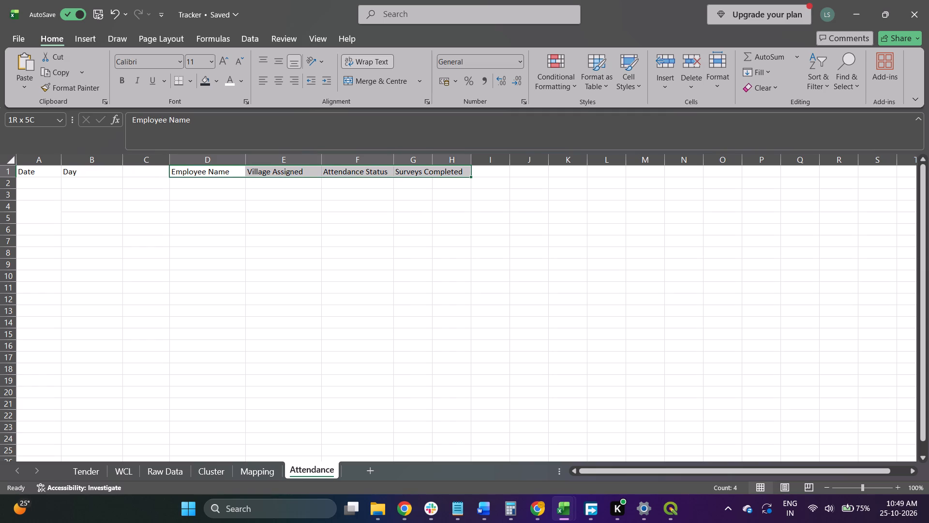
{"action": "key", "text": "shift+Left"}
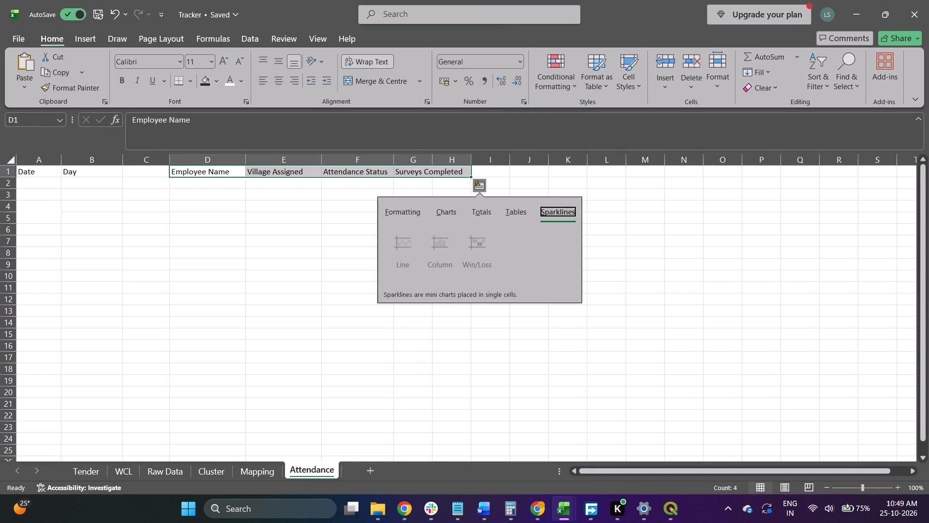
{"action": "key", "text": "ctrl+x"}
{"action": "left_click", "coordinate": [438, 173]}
Move the headings Employee Name through Surveys Completed from D1:G1 to C1:F1 to close the gap after Day.
{"action": "key", "text": "Left"}
{"action": "key", "text": "Left"}
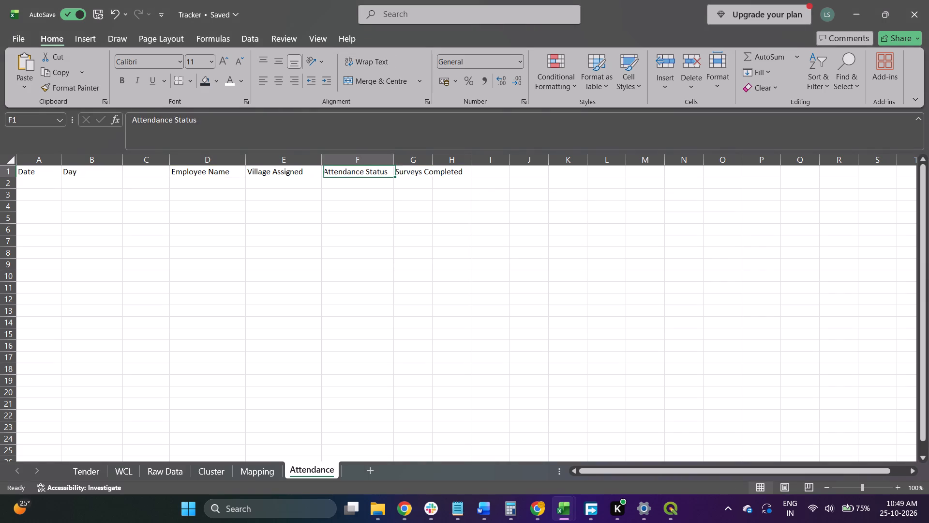
{"action": "key", "text": "Left"}
{"action": "key", "text": "Left"}
{"action": "key", "text": "Left"}
{"action": "key", "text": "Right"}
{"action": "key", "text": "shift+Right"}
{"action": "key", "text": "shift+Right"}
{"action": "key", "text": "shift+Right"}
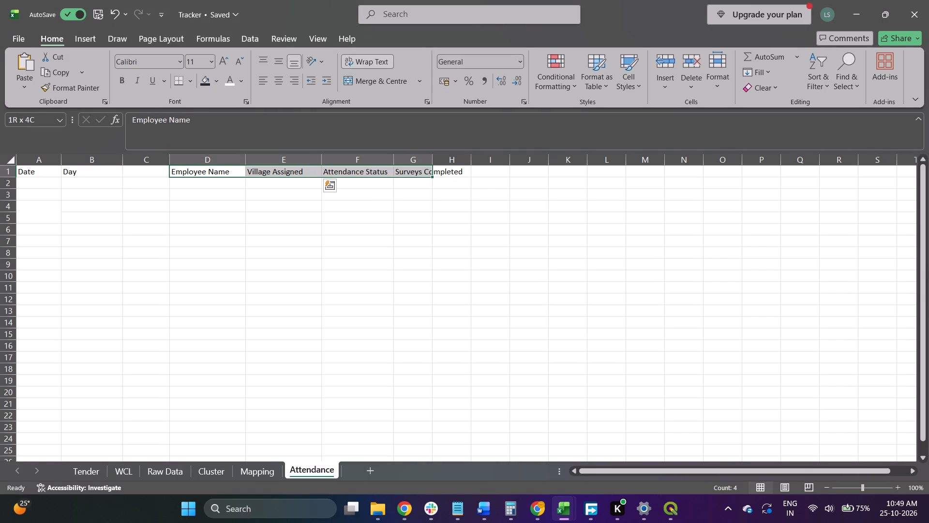
{"action": "key", "text": "ctrl+x"}
{"action": "key", "text": "Left"}
{"action": "key", "text": "Left"}
{"action": "key", "text": "Right"}
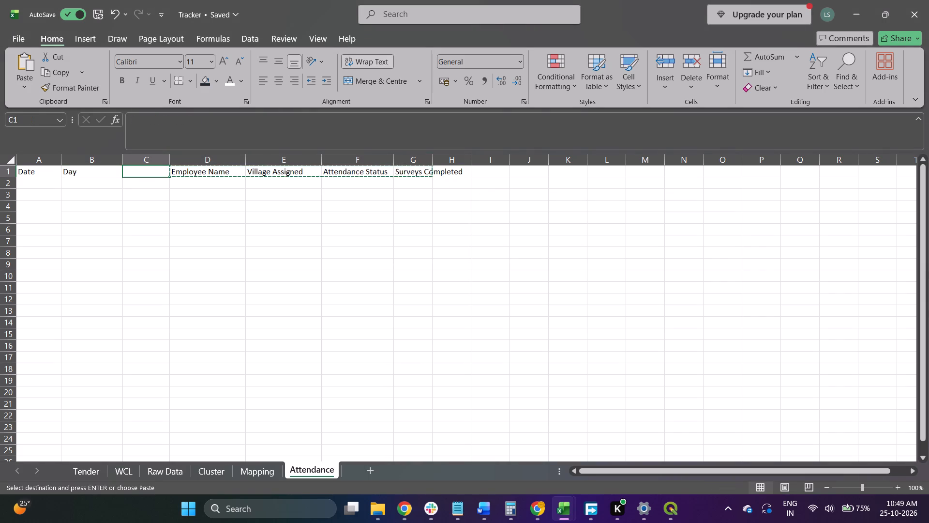
{"action": "key", "text": "ctrl+v"}
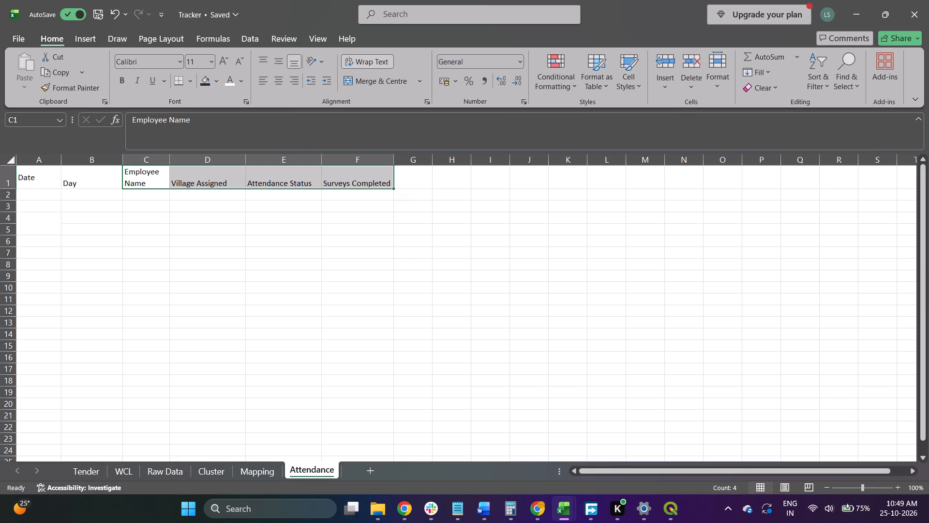
Turn off text wrapping for the headings Employee Name through Surveys Completed in C1:F1.
{"action": "left_click", "coordinate": [374, 63]}
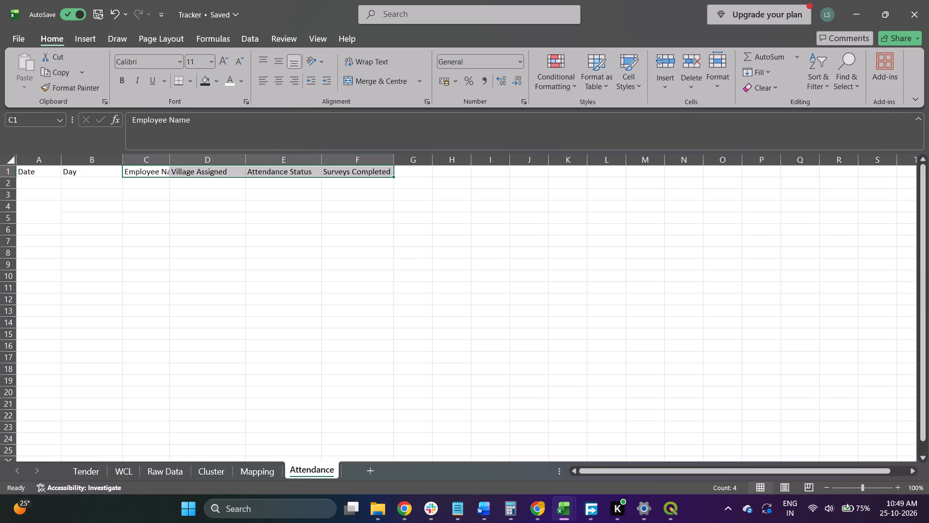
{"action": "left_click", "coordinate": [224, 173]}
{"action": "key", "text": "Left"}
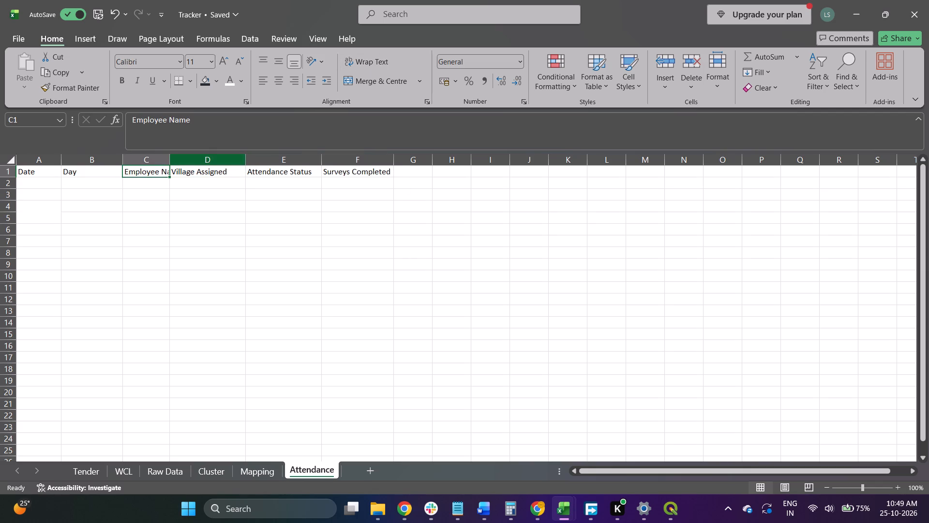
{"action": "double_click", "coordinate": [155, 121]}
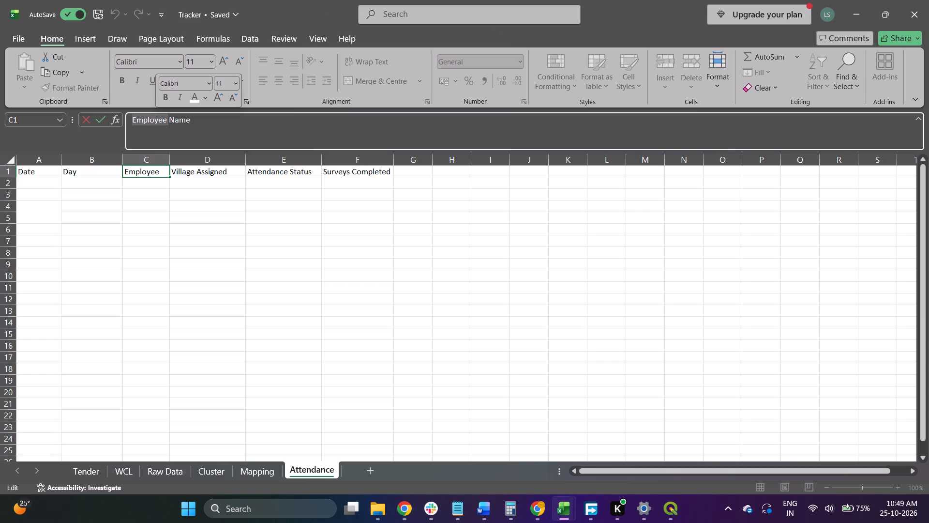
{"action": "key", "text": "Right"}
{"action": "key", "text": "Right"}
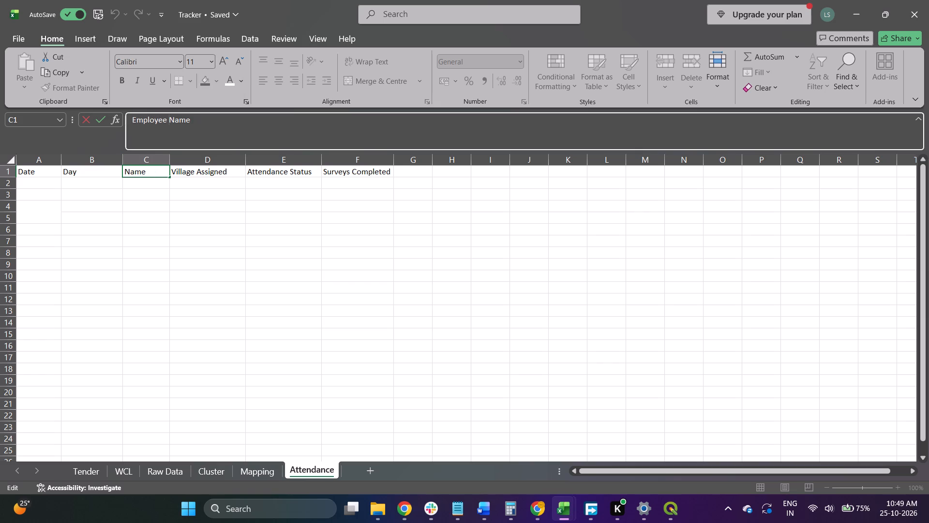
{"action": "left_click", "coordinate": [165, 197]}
AutoFit the widths of columns A to F to their headings, Date through Surveys Completed.
{"action": "key", "text": "Right"}
{"action": "key", "text": "Right"}
{"action": "key", "text": "Right"}
{"action": "key", "text": "Up"}
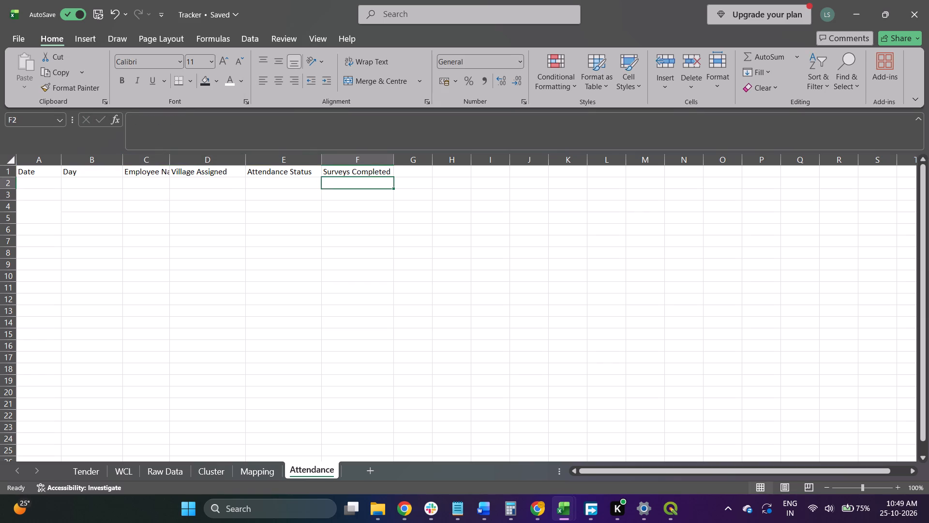
{"action": "key", "text": "Up"}
{"action": "key", "text": "Left"}
{"action": "key", "text": "Left"}
{"action": "key", "text": "Left"}
{"action": "key", "text": "Left"}
{"action": "key", "text": "Left"}
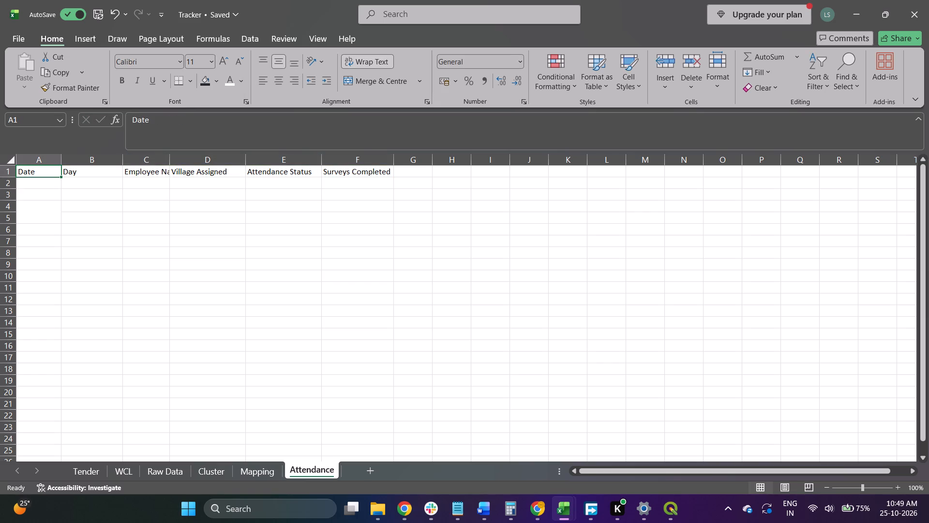
{"action": "key", "text": "shift+Right"}
{"action": "key", "text": "shift+Right"}
{"action": "key", "text": "shift+Right"}
{"action": "key", "text": "shift+Right"}
{"action": "key", "text": "shift+Right"}
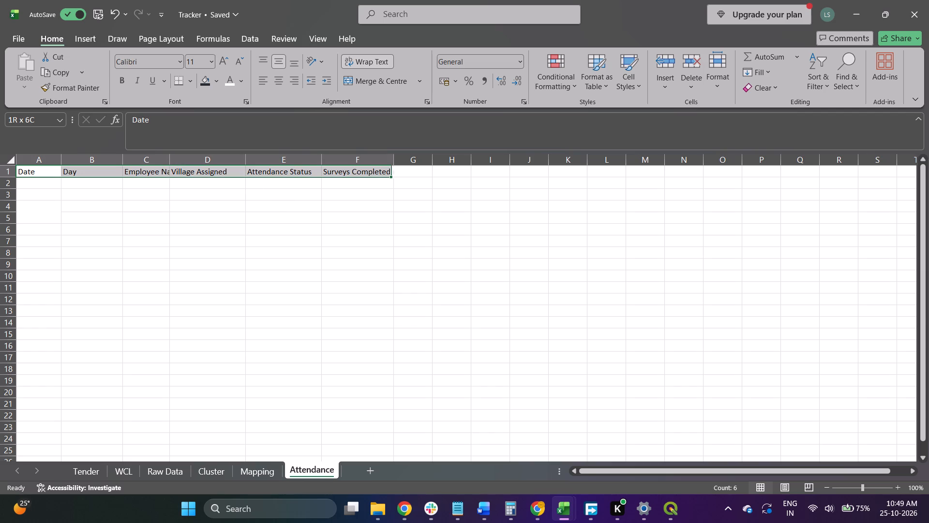
{"action": "type", "text": "hoi"}
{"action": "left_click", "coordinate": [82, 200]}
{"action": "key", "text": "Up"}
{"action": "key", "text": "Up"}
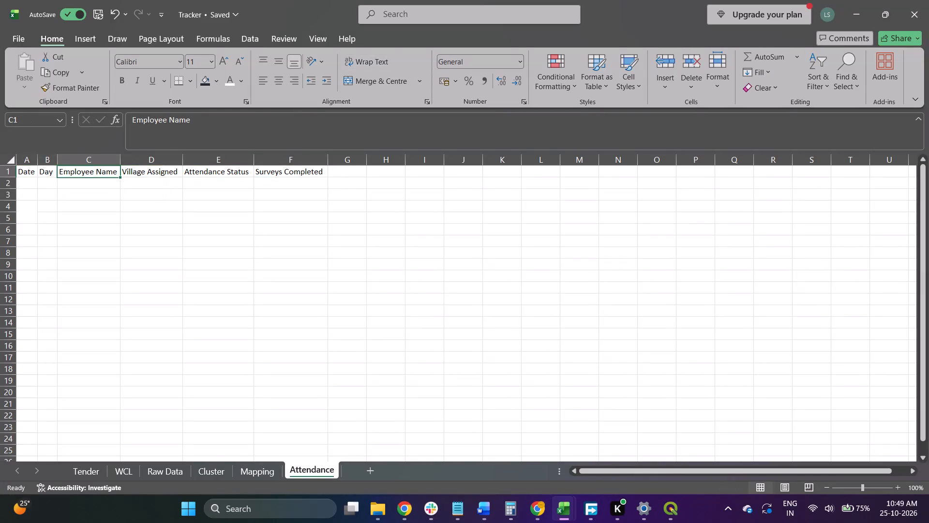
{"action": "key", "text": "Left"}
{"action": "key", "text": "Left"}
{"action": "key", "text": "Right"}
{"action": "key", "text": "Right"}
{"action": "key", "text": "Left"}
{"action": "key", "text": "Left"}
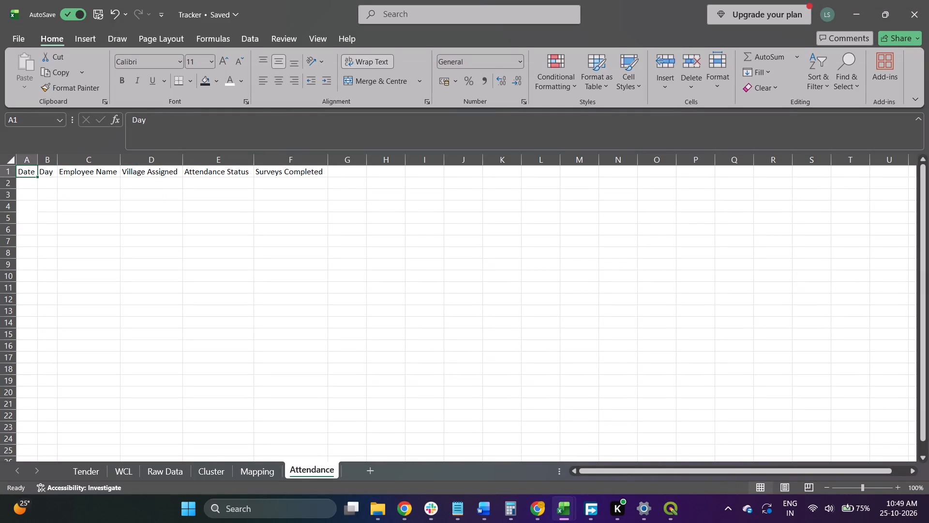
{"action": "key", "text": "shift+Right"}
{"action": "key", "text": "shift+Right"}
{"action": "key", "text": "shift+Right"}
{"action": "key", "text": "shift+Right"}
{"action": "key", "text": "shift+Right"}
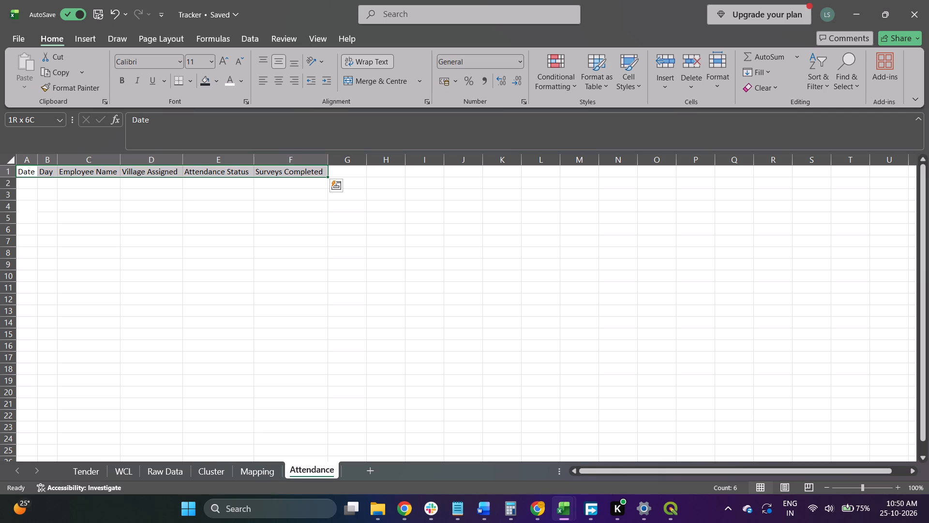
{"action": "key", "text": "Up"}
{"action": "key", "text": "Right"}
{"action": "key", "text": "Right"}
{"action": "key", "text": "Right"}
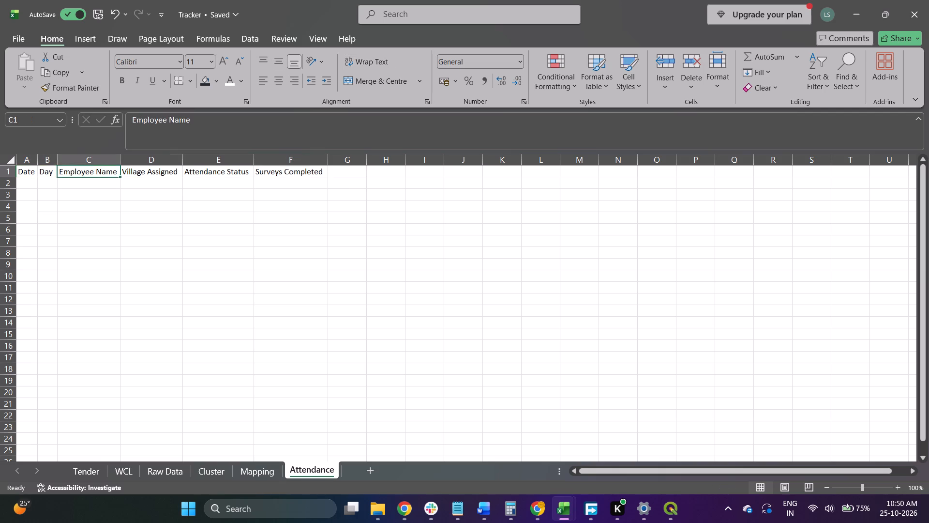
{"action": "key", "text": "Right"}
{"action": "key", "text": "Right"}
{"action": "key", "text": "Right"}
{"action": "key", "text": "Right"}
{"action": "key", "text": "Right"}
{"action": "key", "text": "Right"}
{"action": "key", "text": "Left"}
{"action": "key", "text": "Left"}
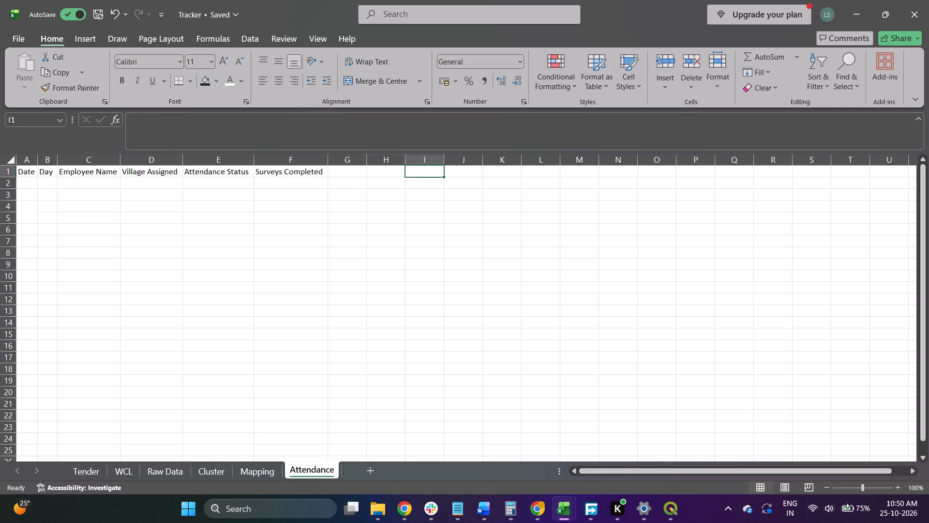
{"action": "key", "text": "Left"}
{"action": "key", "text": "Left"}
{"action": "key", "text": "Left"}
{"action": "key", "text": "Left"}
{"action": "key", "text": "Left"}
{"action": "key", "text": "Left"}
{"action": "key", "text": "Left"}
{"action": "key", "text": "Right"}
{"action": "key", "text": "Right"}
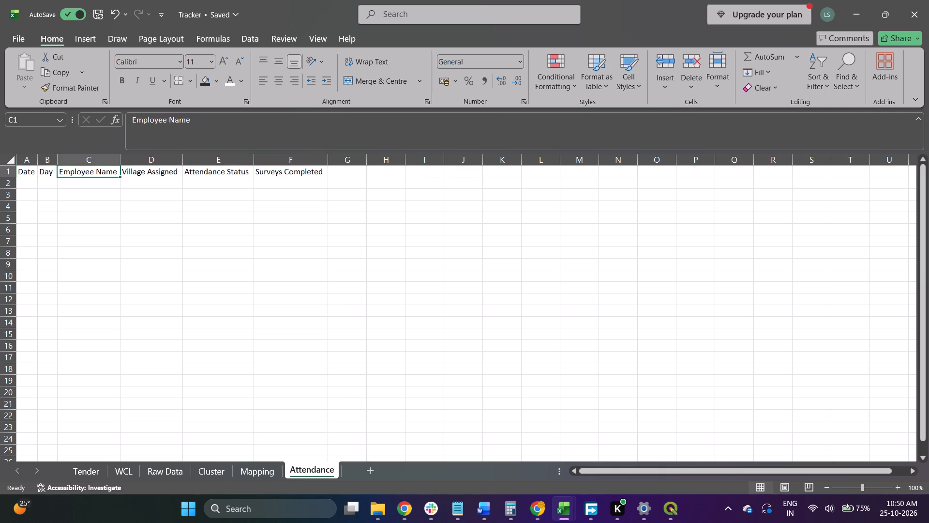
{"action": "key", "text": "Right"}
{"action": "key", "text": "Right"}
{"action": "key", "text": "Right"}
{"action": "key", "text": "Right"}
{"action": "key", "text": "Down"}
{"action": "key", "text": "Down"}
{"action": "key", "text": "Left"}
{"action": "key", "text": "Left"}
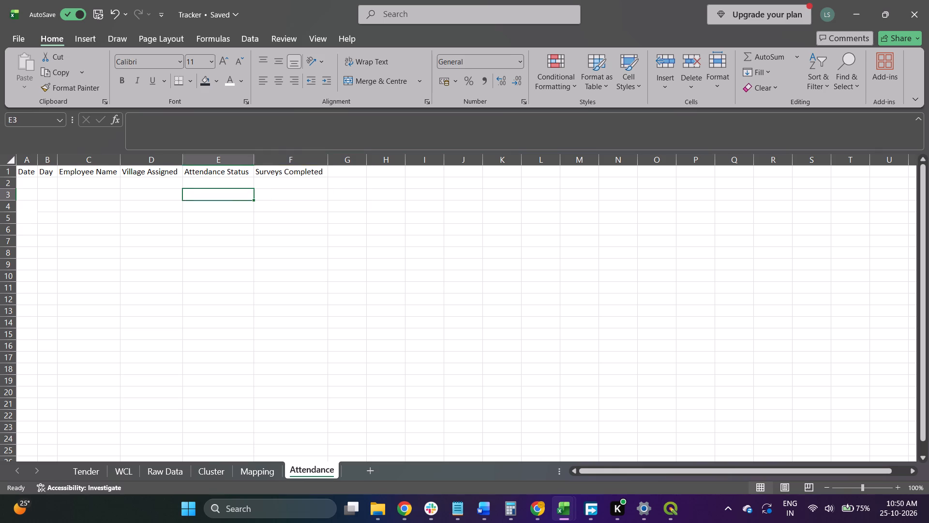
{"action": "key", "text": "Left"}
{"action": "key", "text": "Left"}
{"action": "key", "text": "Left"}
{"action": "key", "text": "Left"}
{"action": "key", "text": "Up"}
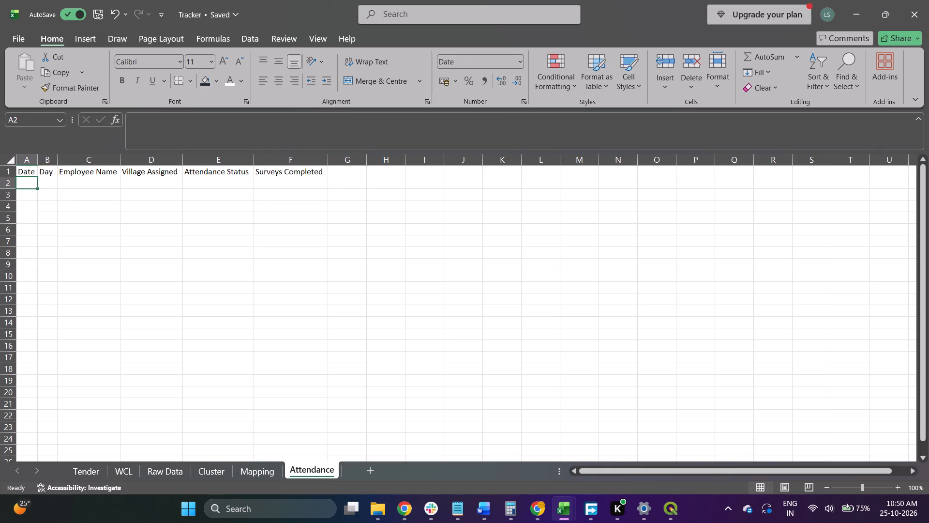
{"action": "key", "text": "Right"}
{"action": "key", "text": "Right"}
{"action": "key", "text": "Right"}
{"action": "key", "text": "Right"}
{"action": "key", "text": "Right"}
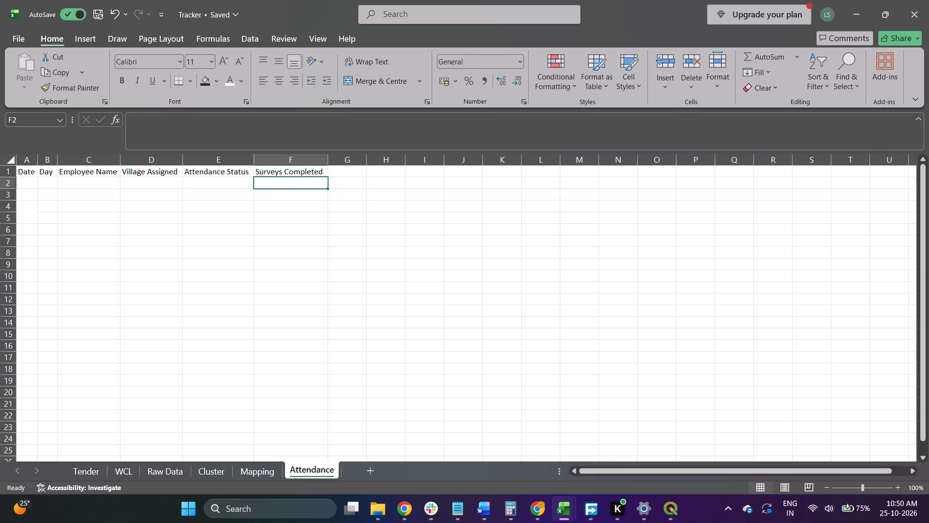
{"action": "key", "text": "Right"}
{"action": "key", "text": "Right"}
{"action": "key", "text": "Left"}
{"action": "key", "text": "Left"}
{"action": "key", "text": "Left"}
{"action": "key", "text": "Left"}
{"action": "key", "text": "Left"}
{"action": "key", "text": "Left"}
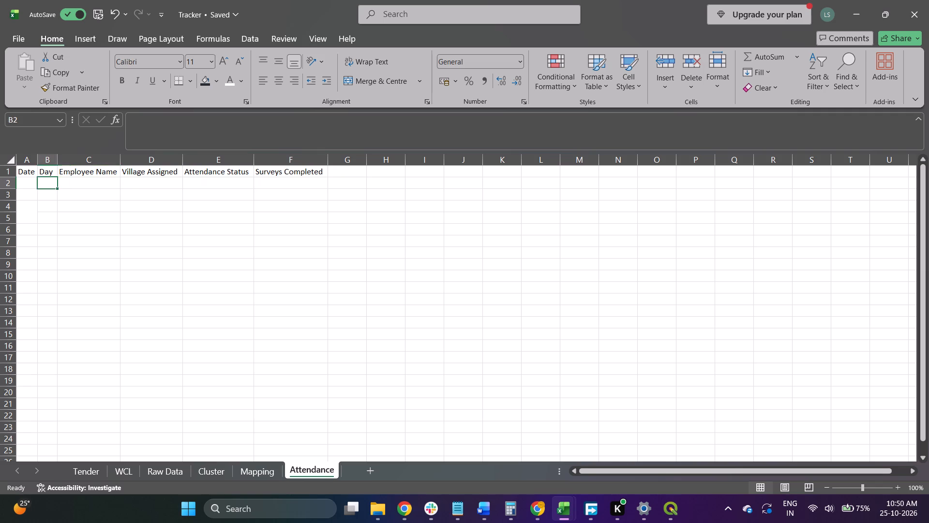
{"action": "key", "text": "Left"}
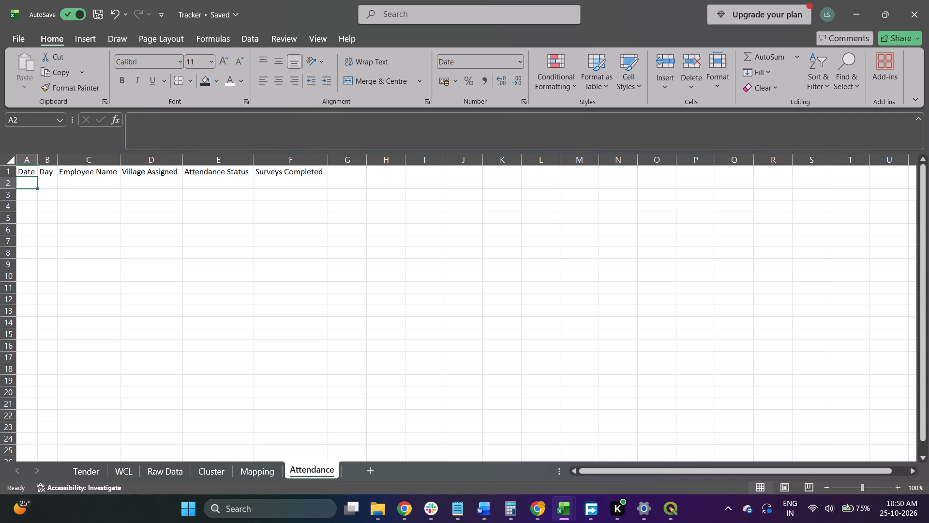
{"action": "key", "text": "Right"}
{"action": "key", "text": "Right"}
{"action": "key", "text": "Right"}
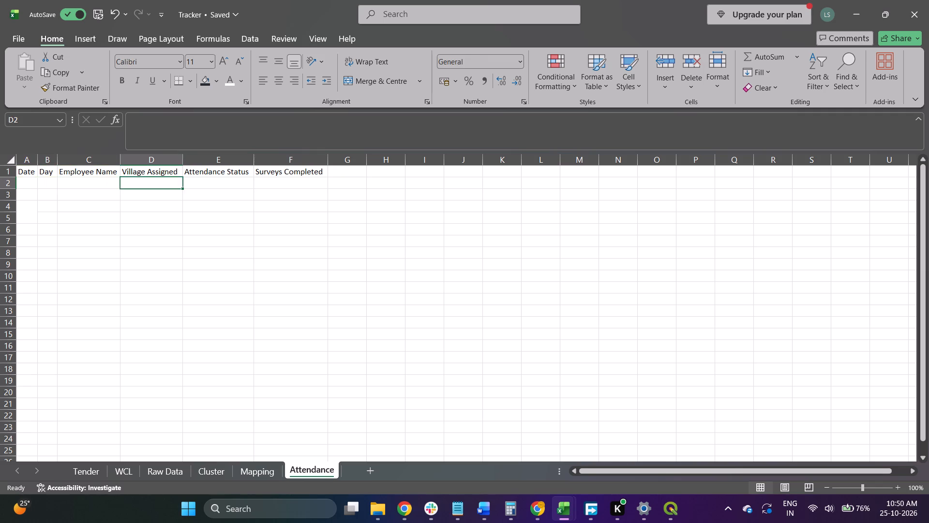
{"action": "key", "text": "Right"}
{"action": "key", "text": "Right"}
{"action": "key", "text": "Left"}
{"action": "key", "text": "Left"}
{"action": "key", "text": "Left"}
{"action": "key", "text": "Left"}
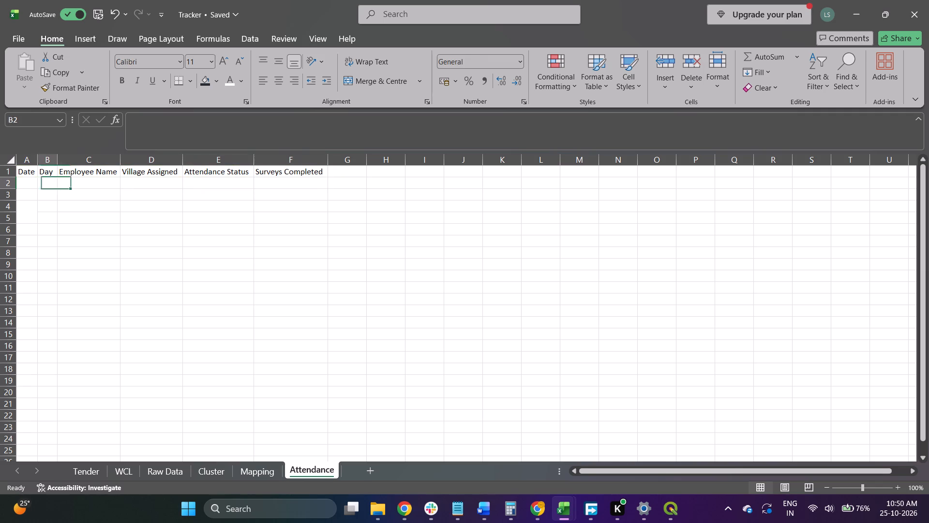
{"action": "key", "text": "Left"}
Copy the formatting of the Mapping sheet's Mine heading onto the Attendance headings in A1:F1 with Format Painter.
{"action": "left_click", "coordinate": [269, 470]}
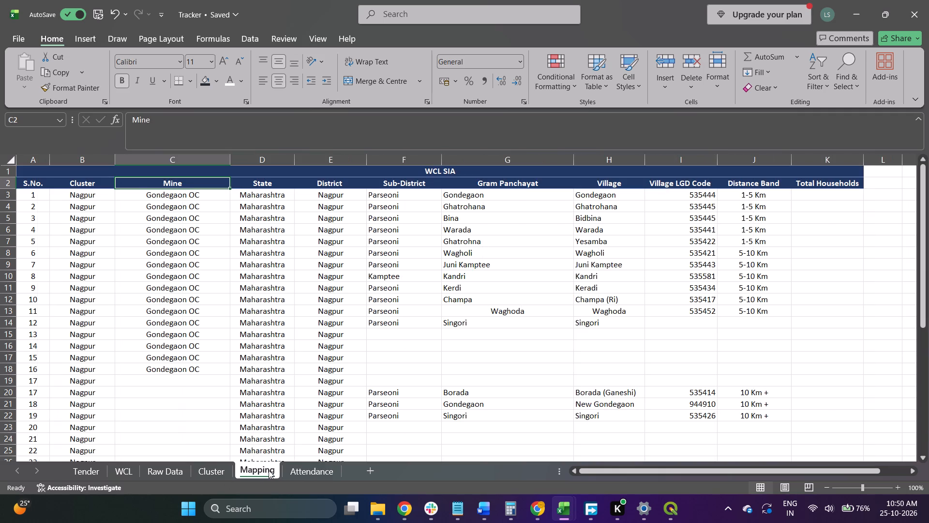
{"action": "left_click", "coordinate": [94, 87]}
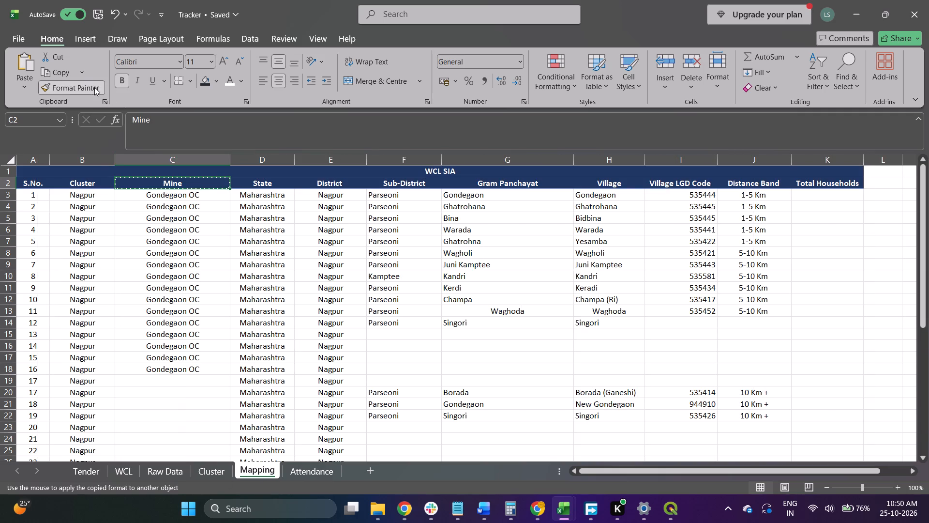
{"action": "left_click", "coordinate": [307, 473]}
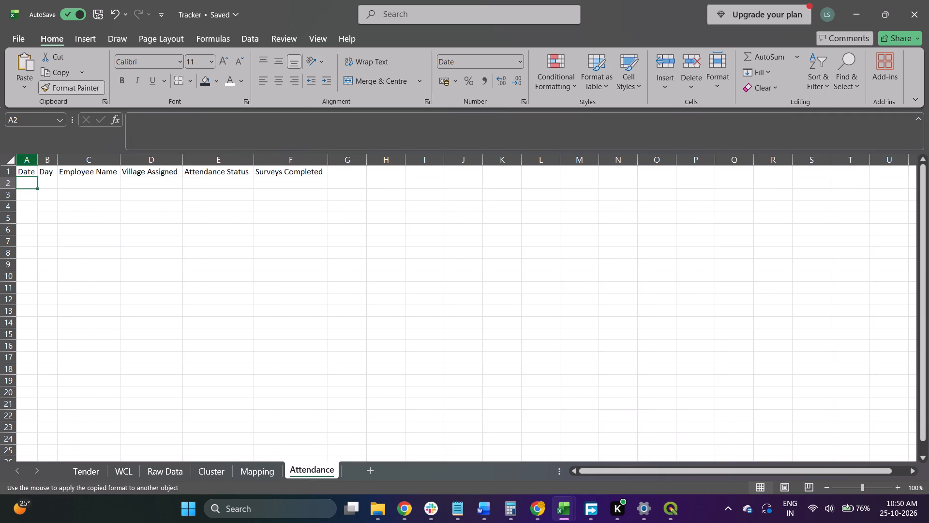
{"action": "left_click_drag", "start_coordinate": [26, 170], "coordinate": [299, 178]}
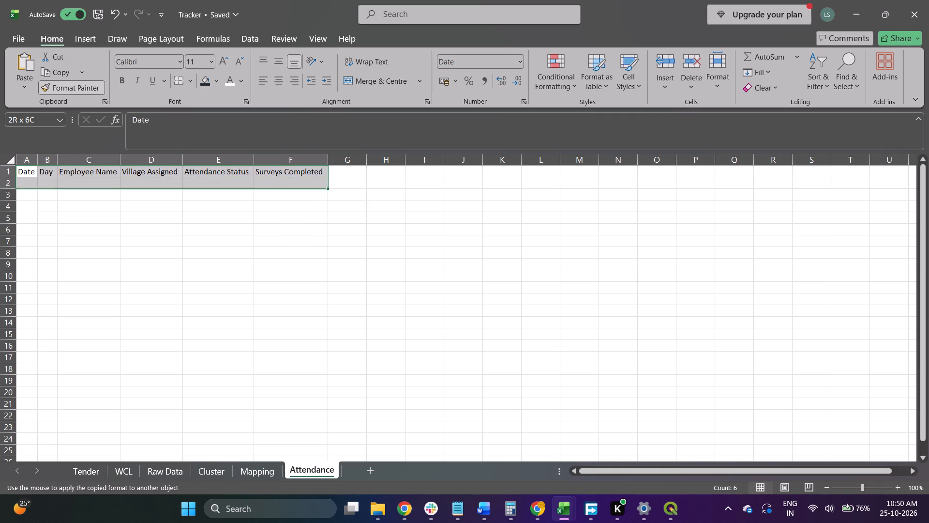
{"action": "left_click_drag", "start_coordinate": [299, 178], "coordinate": [290, 170]}
{"action": "left_click", "coordinate": [162, 187]}
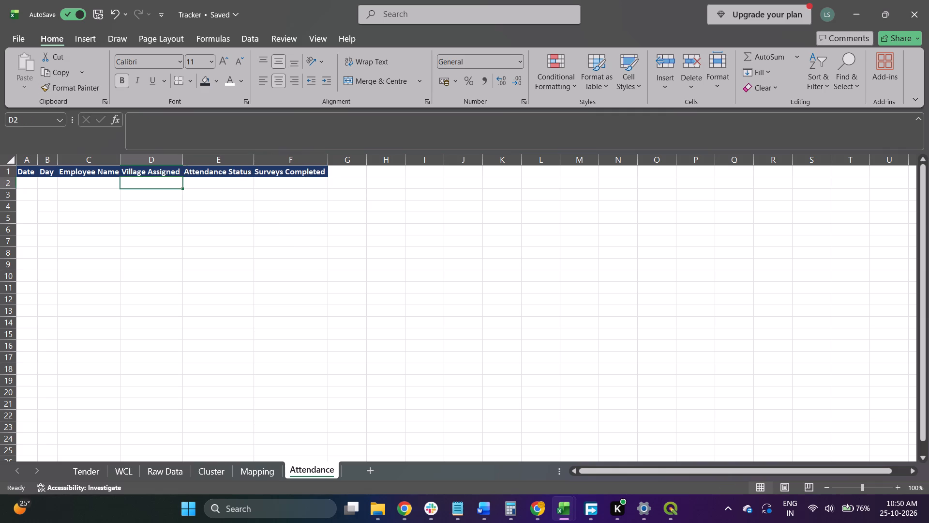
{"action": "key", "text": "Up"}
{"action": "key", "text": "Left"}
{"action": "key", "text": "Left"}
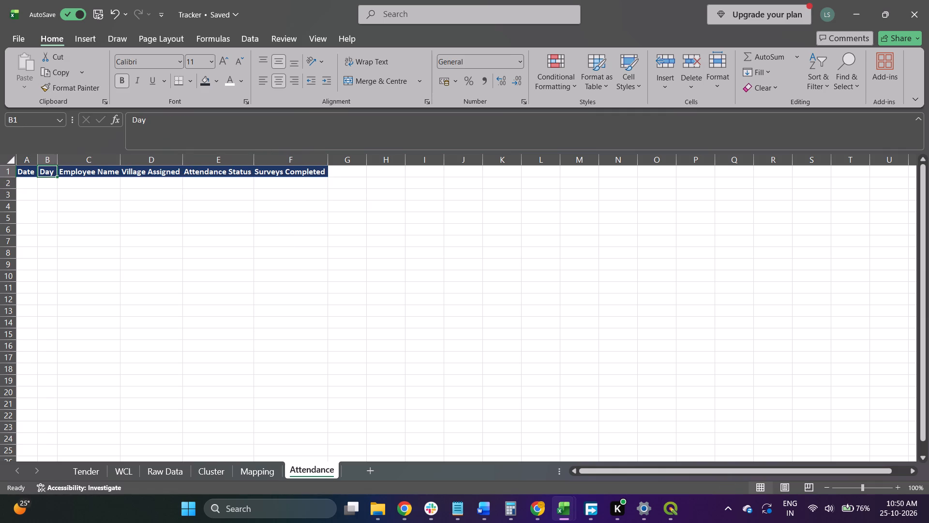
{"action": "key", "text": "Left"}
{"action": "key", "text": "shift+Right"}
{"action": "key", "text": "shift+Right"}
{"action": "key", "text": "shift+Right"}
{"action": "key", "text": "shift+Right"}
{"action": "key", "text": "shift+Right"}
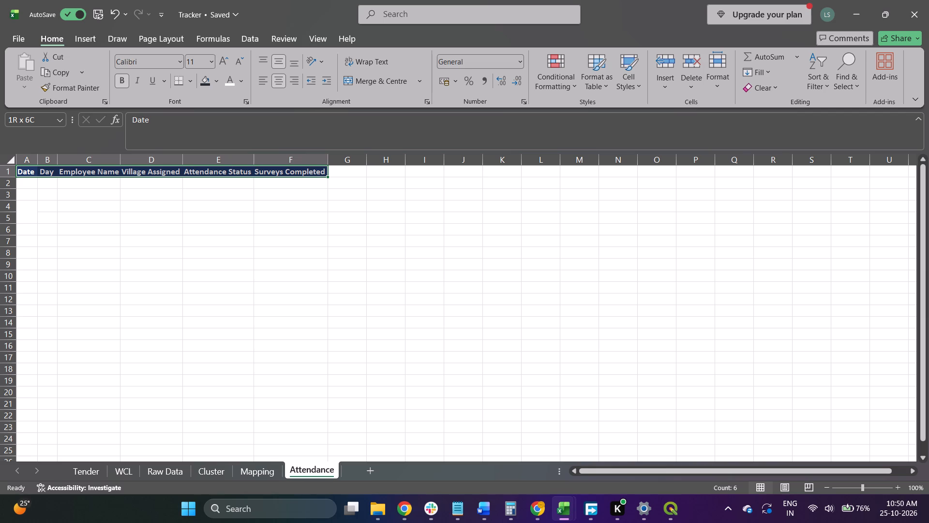
Glance at the household survey export, return to the Attendance sheet and enter 01-10-2026 as the first date in A2.
{"action": "key", "text": "Down"}
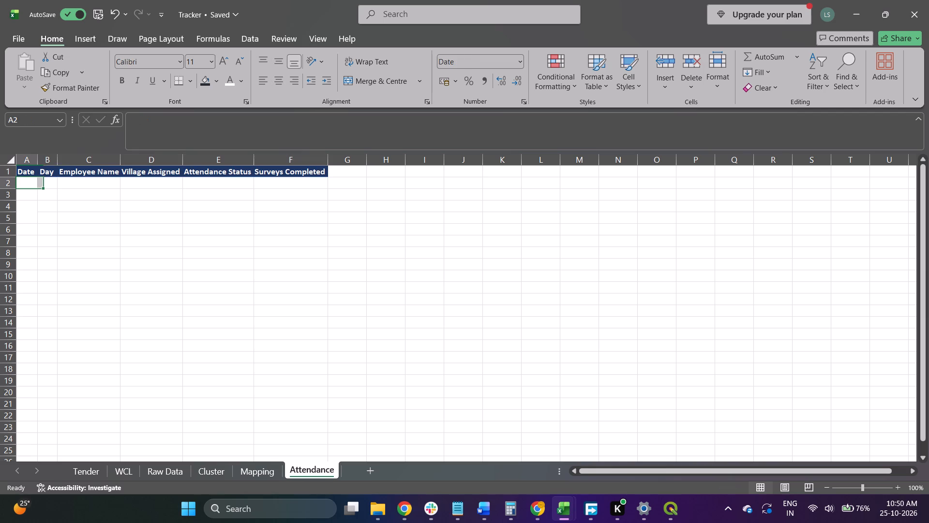
{"action": "key", "text": "alt+Tab"}
{"action": "key", "text": "alt+Tab"}
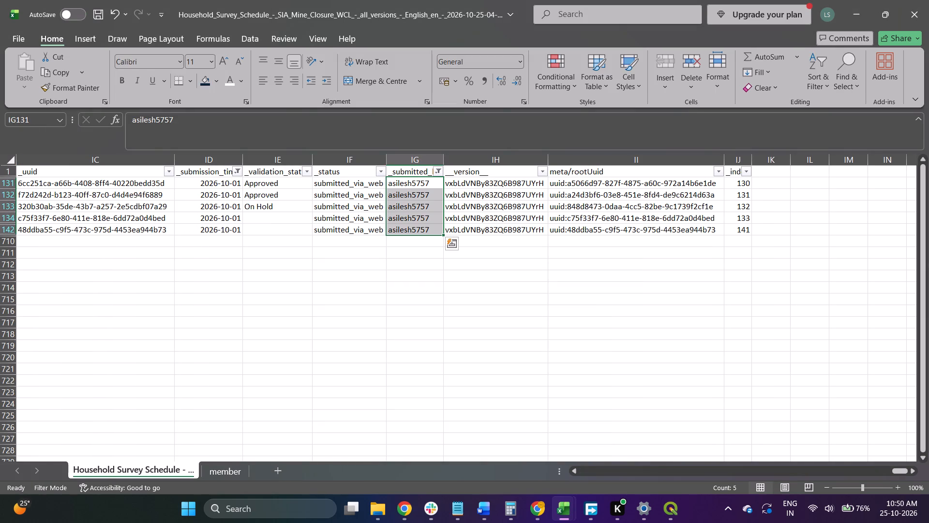
{"action": "key", "text": "alt+Tab"}
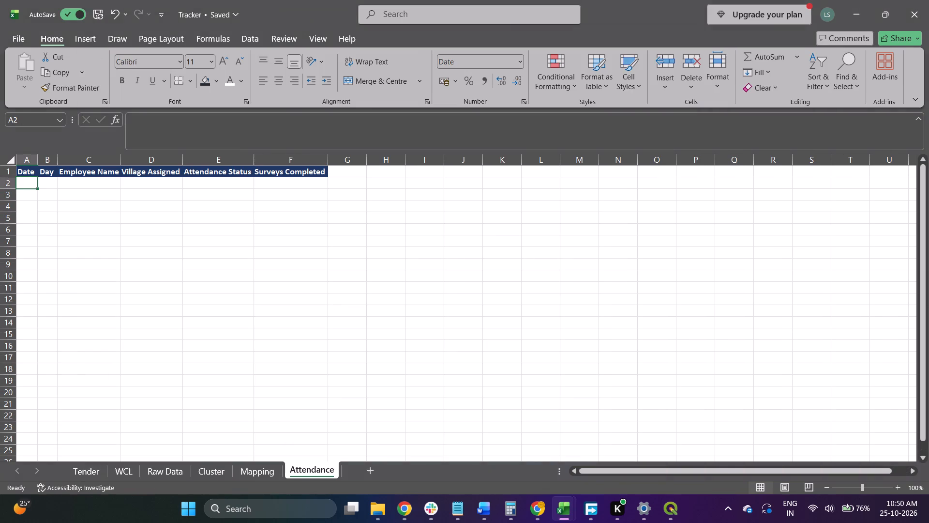
{"action": "type", "text": "01"}
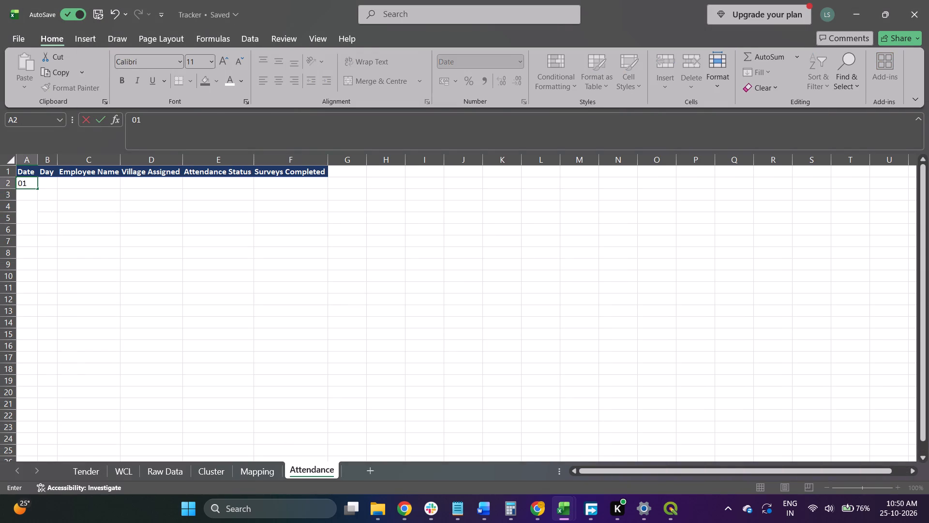
{"action": "key", "text": "minus"}
{"action": "type", "text": "10"}
{"action": "key", "text": "minus"}
{"action": "type", "text": "2026"}
{"action": "key", "text": "Tab"}
{"action": "key", "text": "Right"}
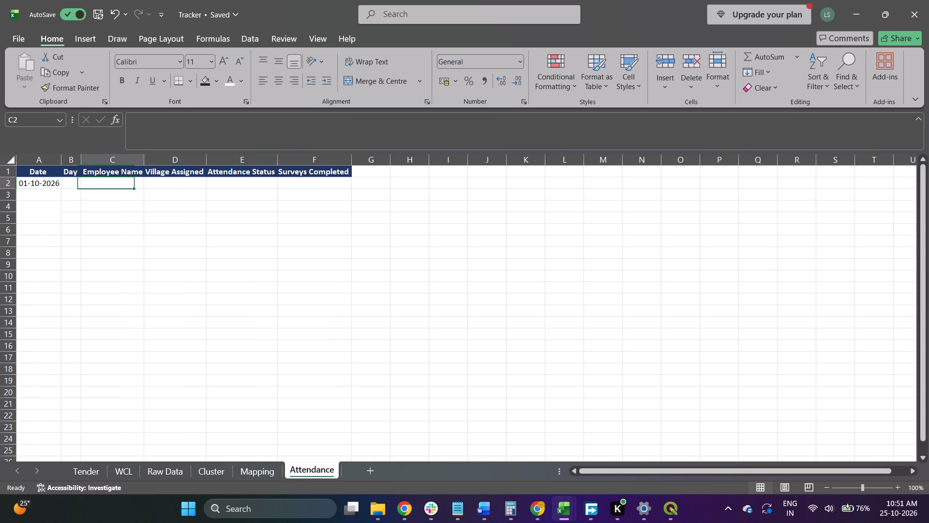
Clear the first date from cell A2 of the Attendance sheet.
{"action": "key", "text": "Left"}
{"action": "key", "text": "Right"}
{"action": "key", "text": "Left"}
{"action": "key", "text": "Left"}
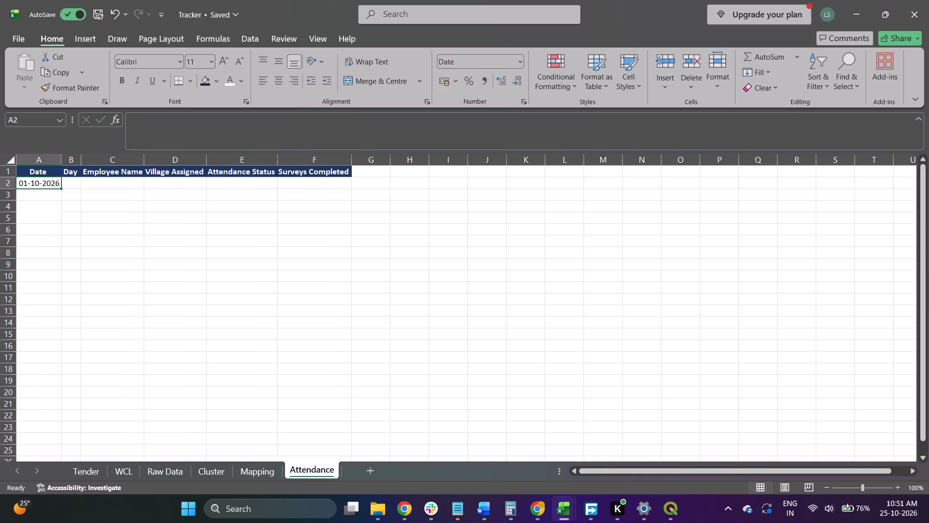
{"action": "key", "text": "Delete"}
{"action": "key", "text": "Up"}
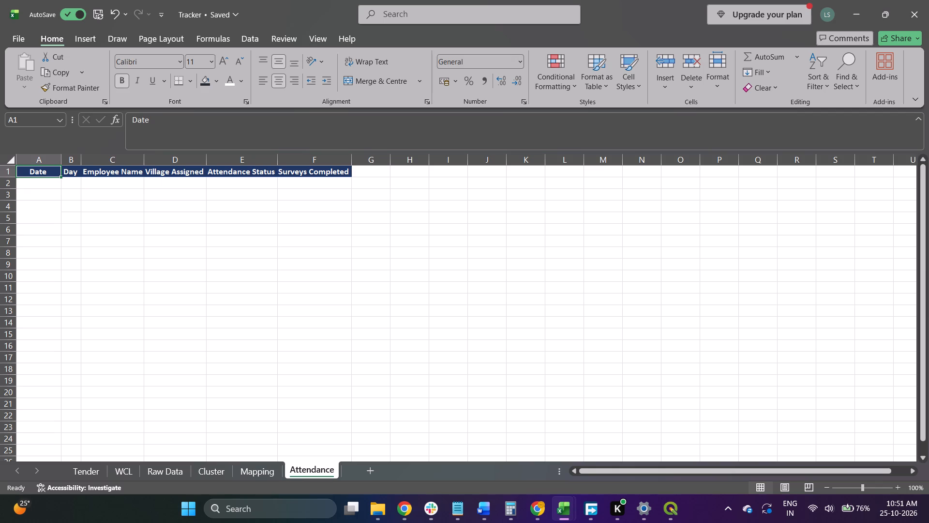
{"action": "key", "text": "alt+Tab"}
{"action": "key", "text": "alt+Tab"}
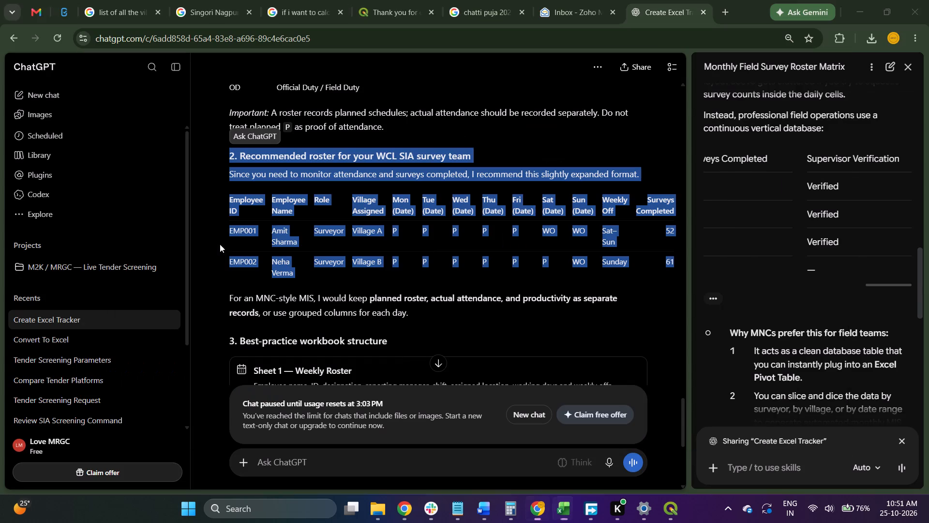
{"action": "left_click", "coordinate": [730, 14]}
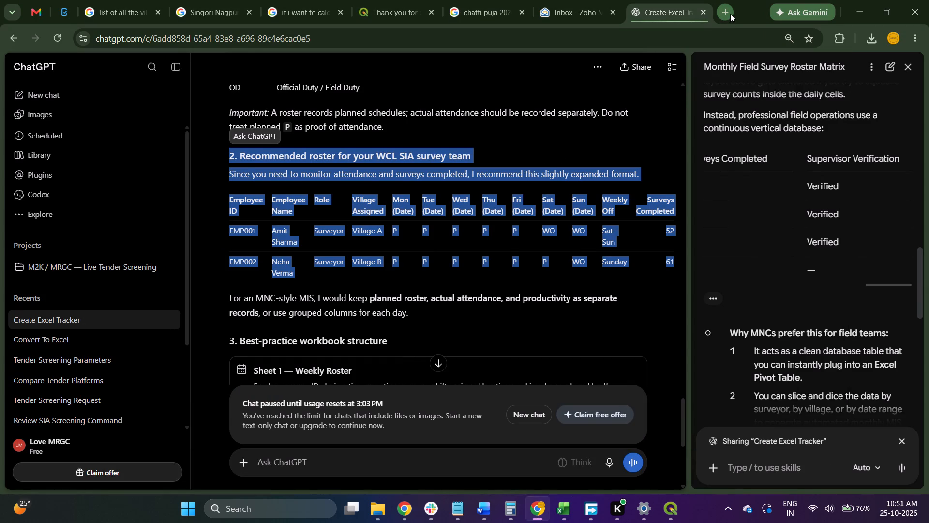
{"action": "left_click", "coordinate": [601, 0]}
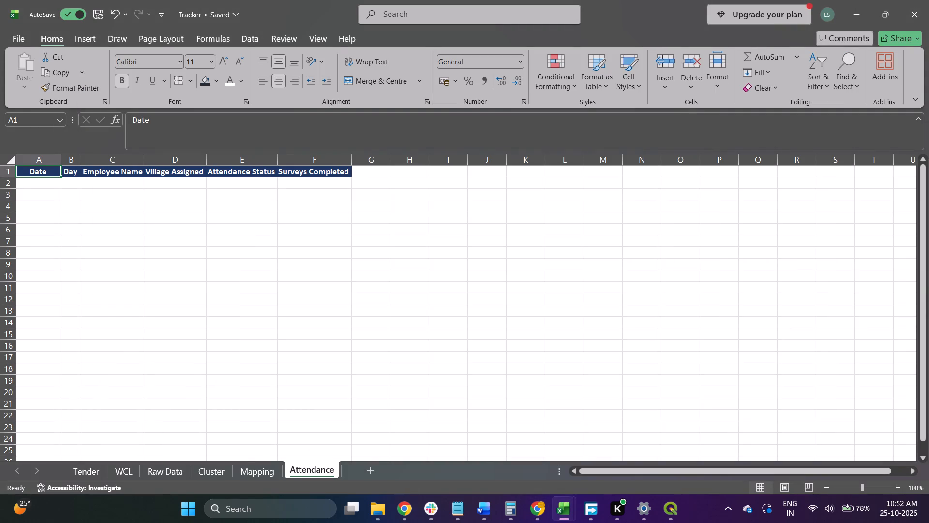
{"action": "left_click", "coordinate": [78, 171]}
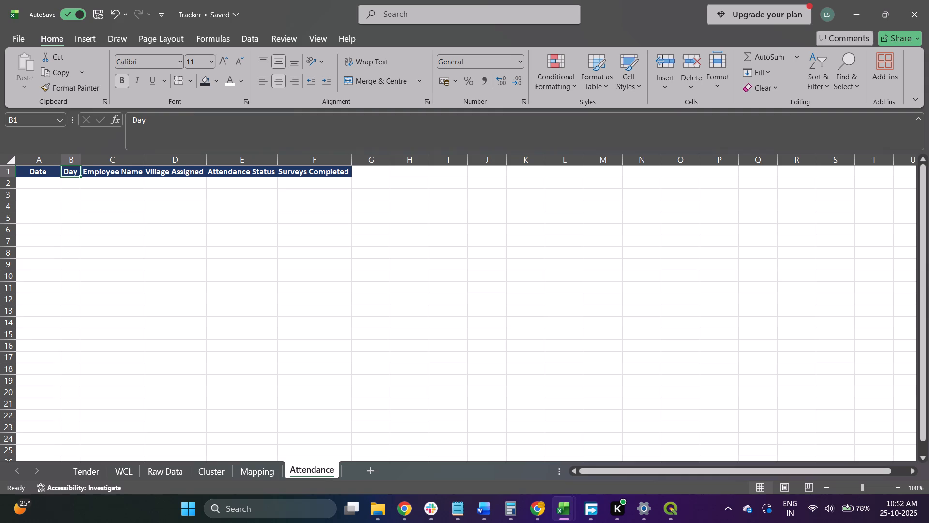
{"action": "left_click_drag", "start_coordinate": [82, 161], "coordinate": [92, 161]}
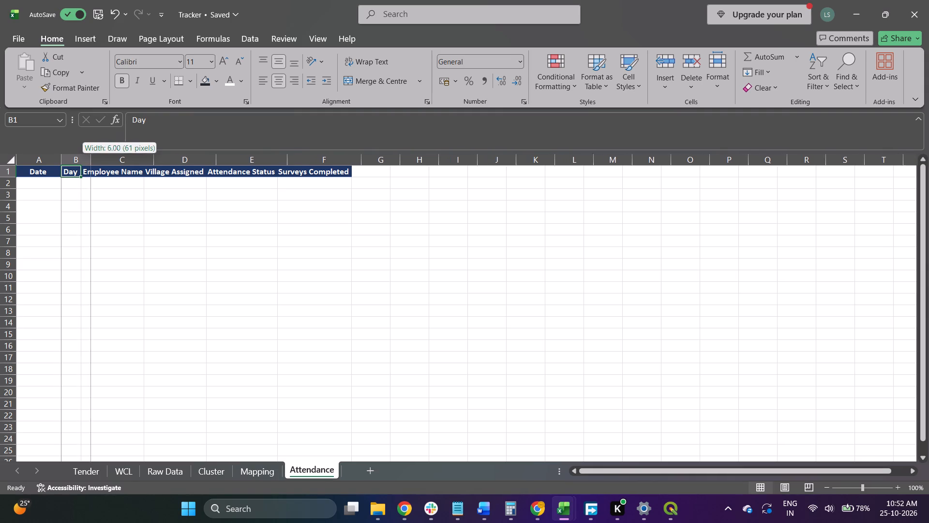
{"action": "left_click_drag", "start_coordinate": [92, 161], "coordinate": [103, 161]}
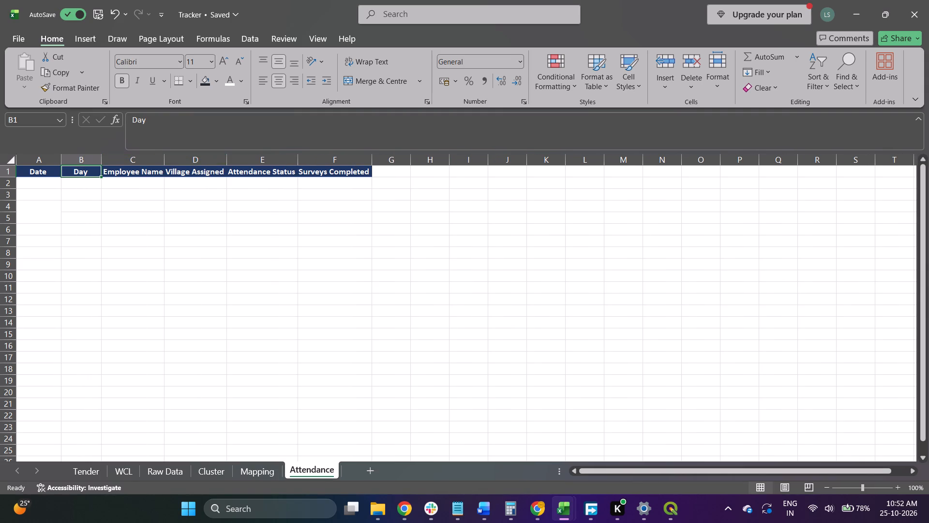
{"action": "left_click_drag", "start_coordinate": [164, 160], "coordinate": [181, 159]}
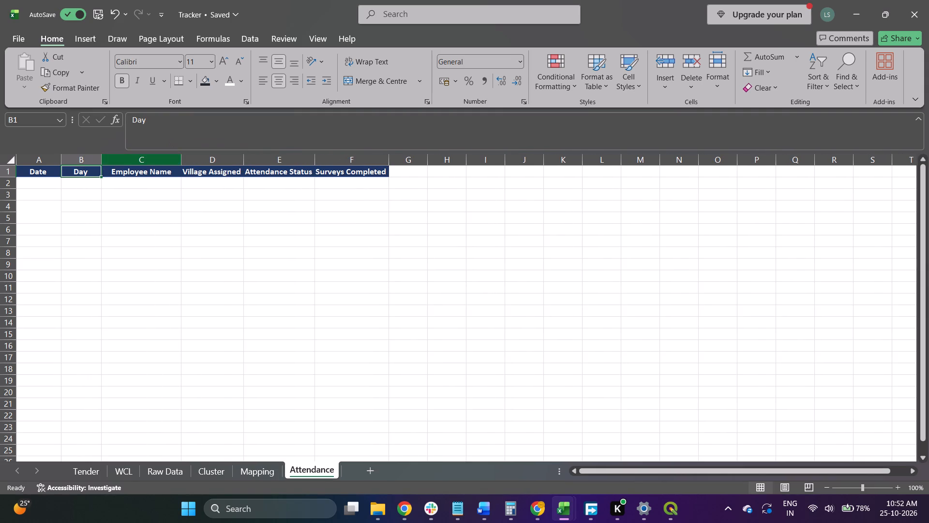
{"action": "left_click_drag", "start_coordinate": [103, 157], "coordinate": [119, 158]}
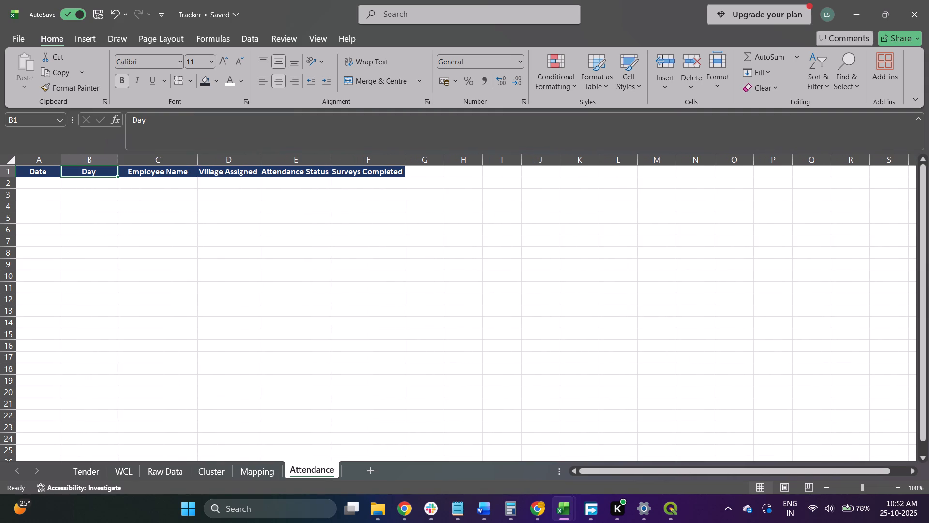
{"action": "left_click_drag", "start_coordinate": [119, 158], "coordinate": [126, 159]}
{"action": "left_click_drag", "start_coordinate": [60, 161], "coordinate": [74, 161]}
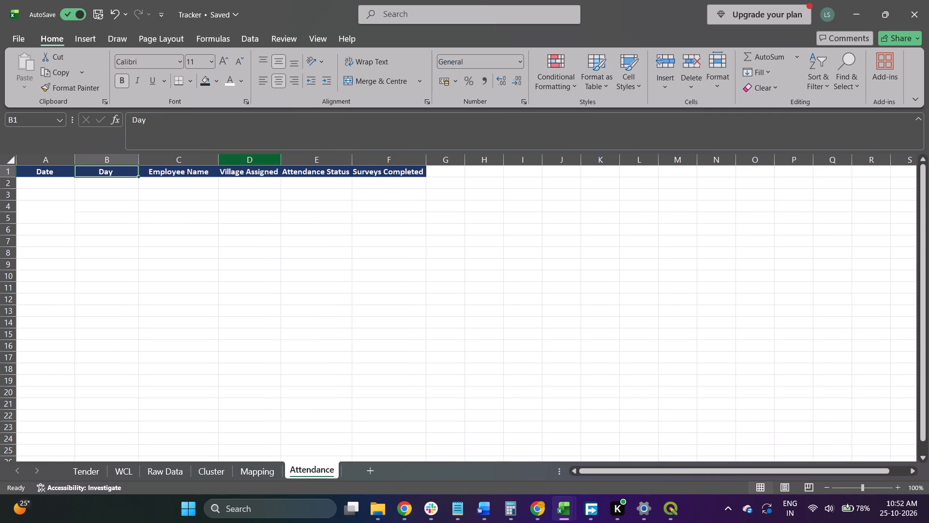
{"action": "left_click_drag", "start_coordinate": [280, 160], "coordinate": [295, 159]}
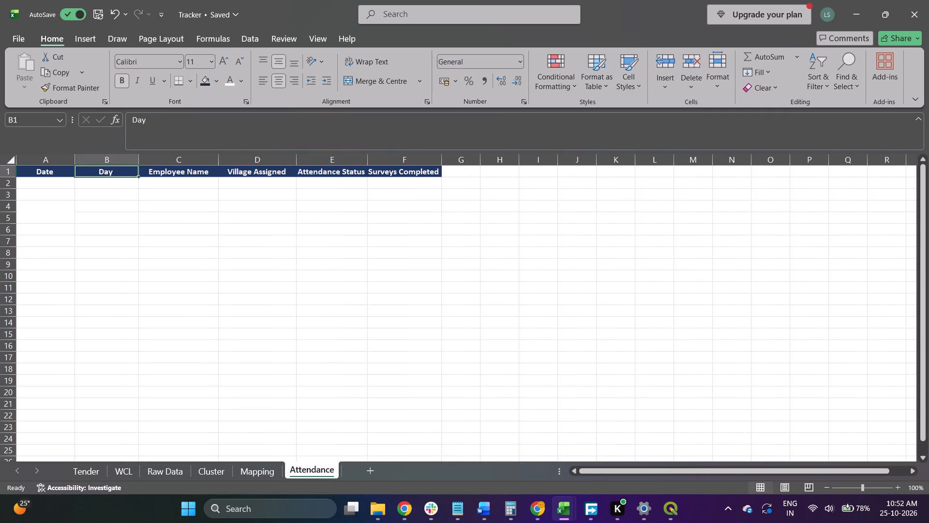
{"action": "left_click_drag", "start_coordinate": [365, 159], "coordinate": [382, 161]}
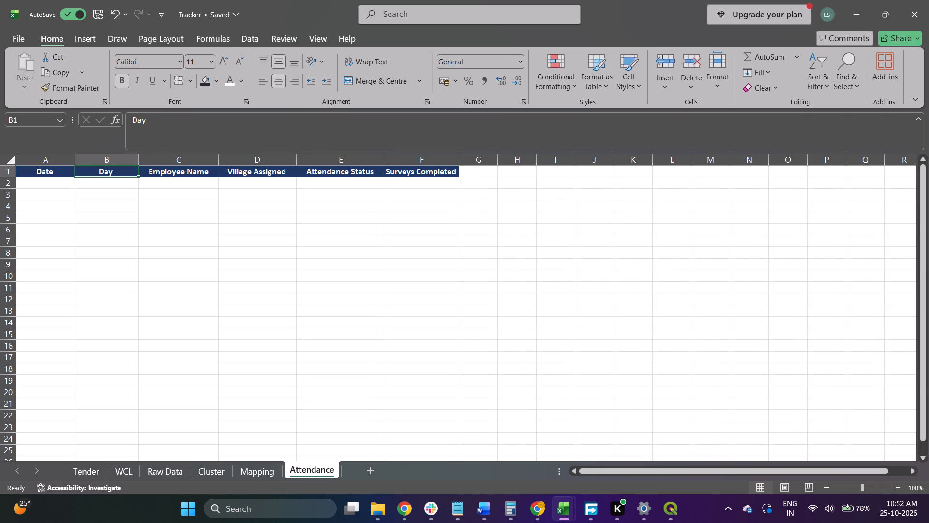
{"action": "left_click_drag", "start_coordinate": [458, 164], "coordinate": [470, 163]}
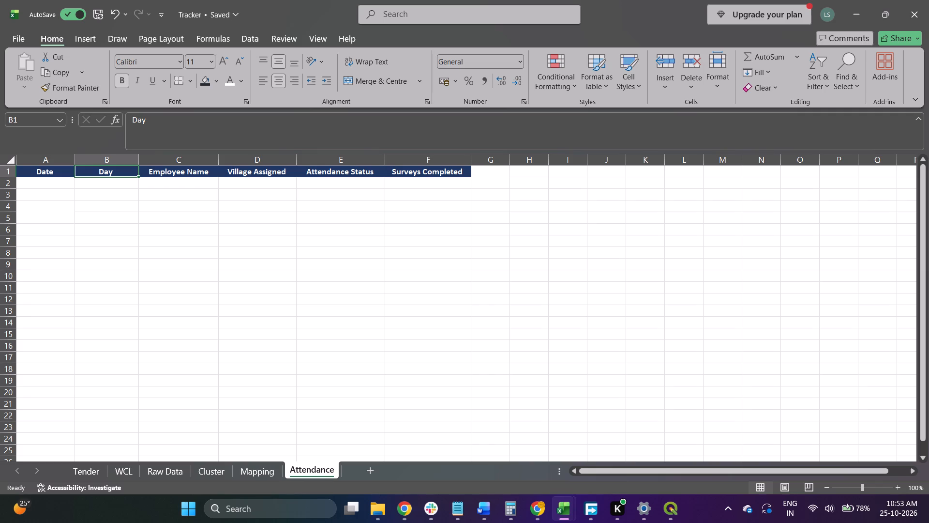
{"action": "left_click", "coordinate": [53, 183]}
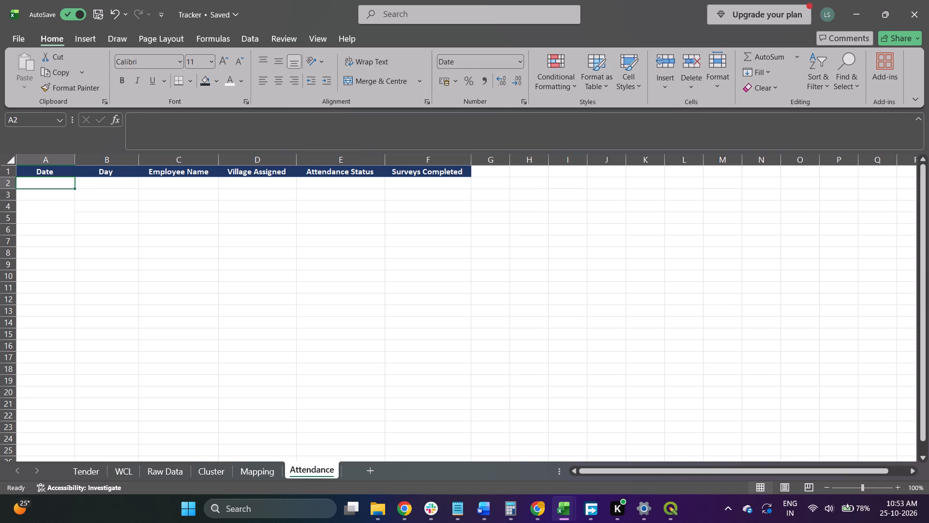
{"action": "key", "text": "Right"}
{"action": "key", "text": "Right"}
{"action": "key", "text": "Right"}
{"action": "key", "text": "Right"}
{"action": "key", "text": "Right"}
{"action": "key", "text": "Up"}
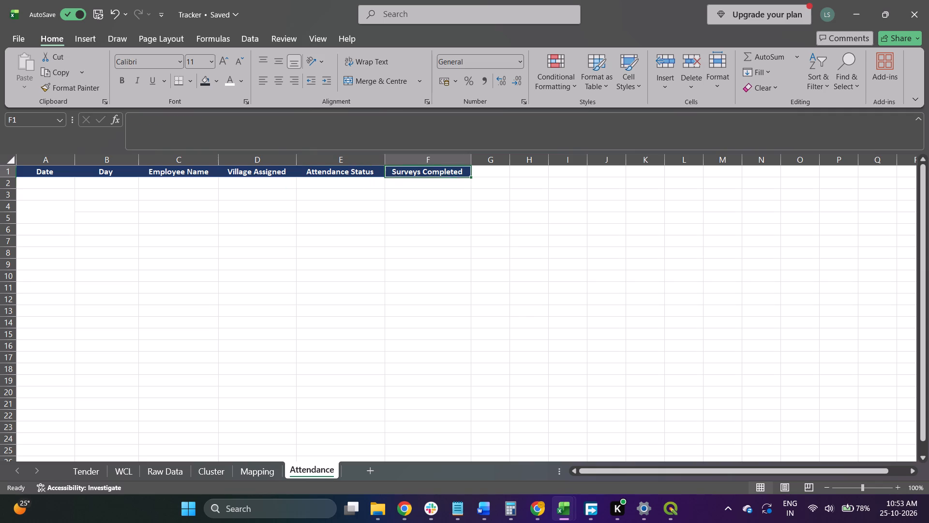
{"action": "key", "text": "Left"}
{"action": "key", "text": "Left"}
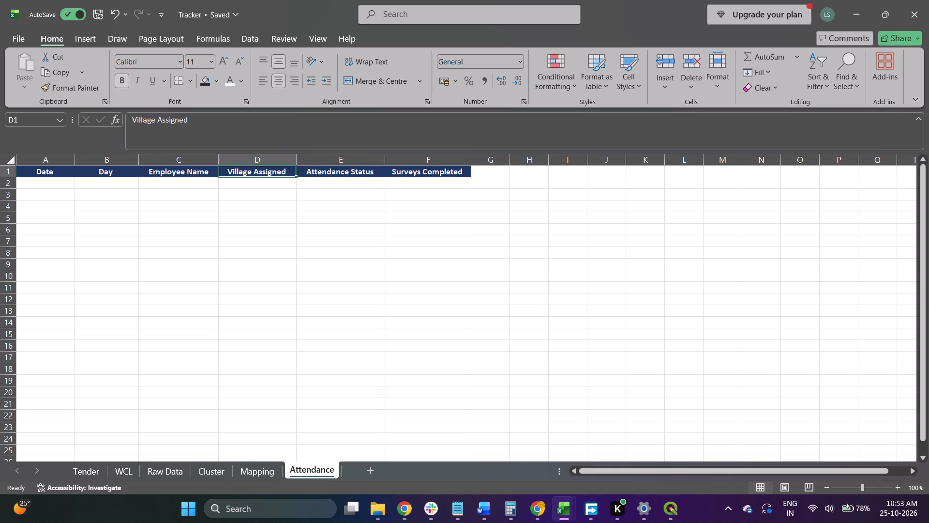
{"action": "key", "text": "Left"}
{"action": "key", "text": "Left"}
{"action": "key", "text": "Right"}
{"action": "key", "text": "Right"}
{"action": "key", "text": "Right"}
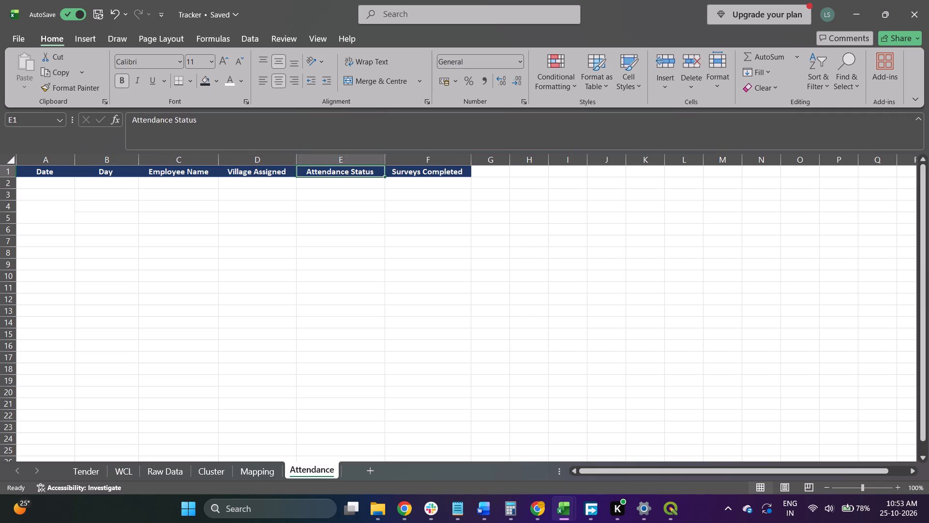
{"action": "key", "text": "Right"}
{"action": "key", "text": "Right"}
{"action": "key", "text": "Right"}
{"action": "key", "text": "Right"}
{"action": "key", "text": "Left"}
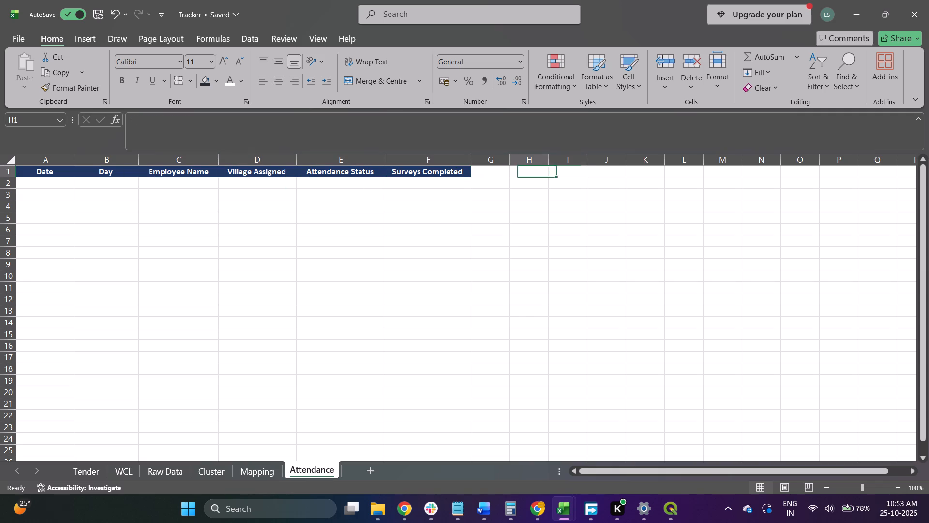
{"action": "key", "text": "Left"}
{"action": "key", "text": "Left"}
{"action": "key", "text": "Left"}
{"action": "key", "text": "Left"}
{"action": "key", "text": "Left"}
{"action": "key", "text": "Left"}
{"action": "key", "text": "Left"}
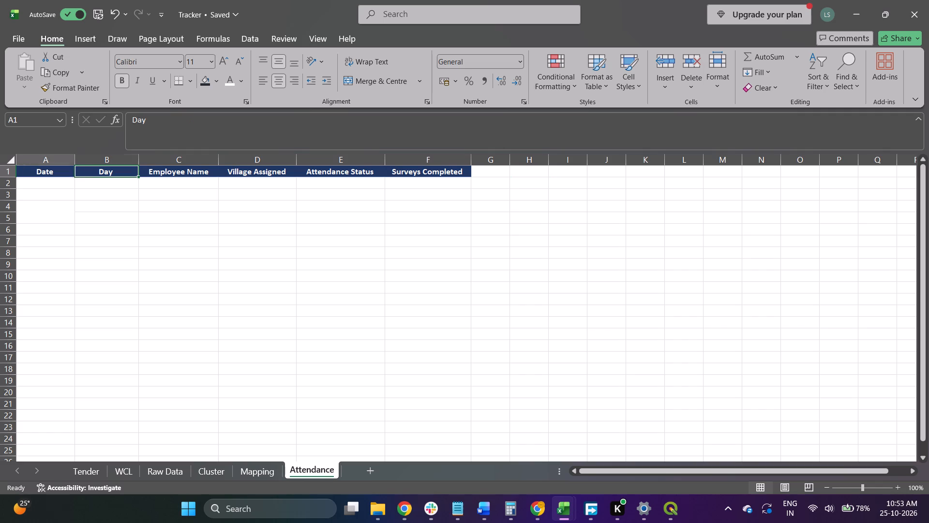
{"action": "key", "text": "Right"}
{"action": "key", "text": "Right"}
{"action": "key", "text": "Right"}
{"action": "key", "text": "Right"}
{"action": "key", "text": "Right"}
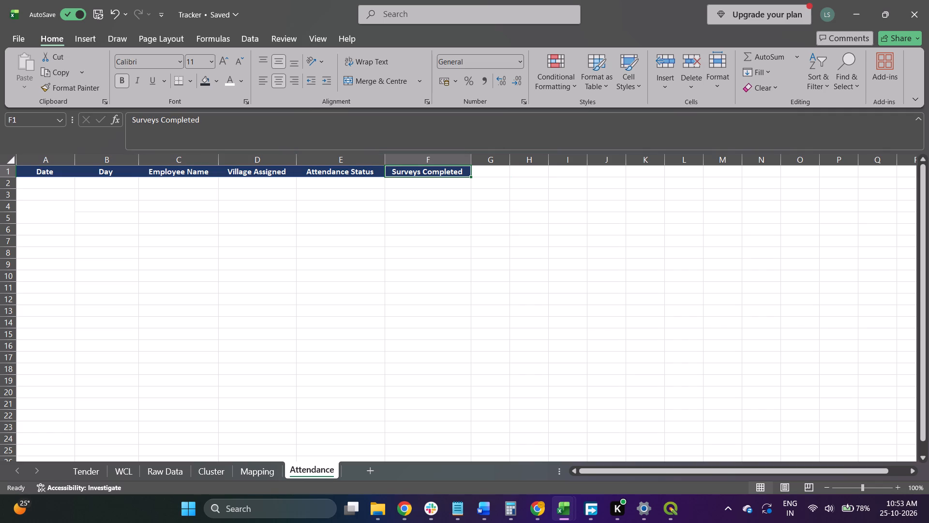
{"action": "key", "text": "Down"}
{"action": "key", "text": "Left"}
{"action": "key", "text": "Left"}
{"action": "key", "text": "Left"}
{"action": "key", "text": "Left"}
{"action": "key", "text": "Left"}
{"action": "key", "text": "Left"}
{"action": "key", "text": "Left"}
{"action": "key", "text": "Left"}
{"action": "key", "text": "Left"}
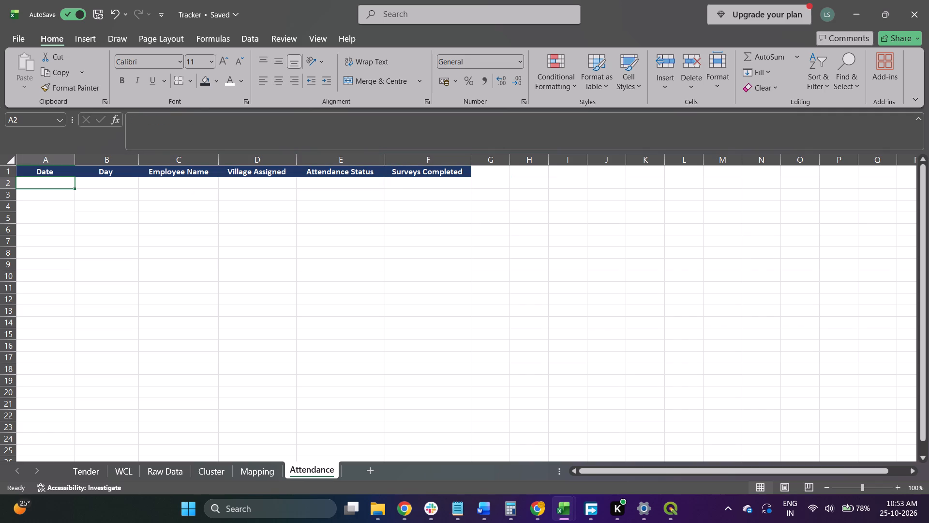
Clear the Village Assigned, Attendance Status and Surveys Completed headings from D1:F1 of the Attendance sheet.
{"action": "key", "text": "Up"}
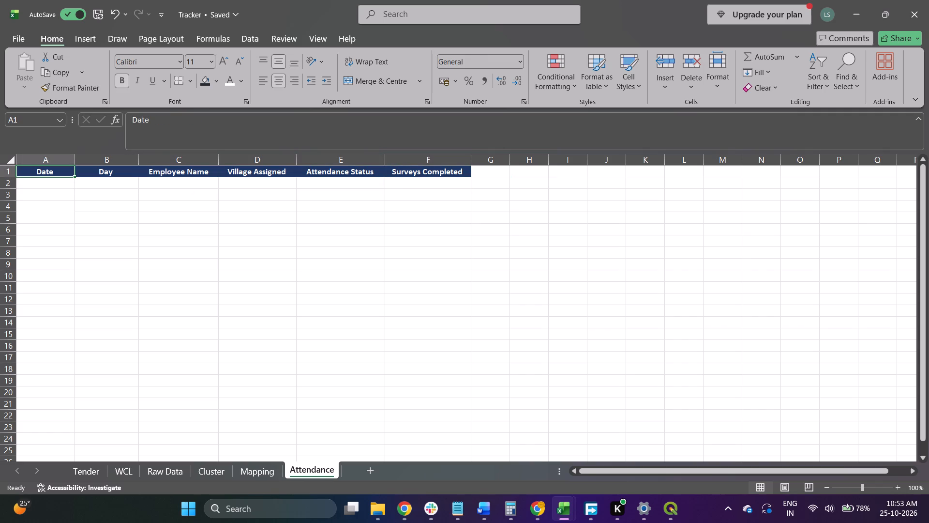
{"action": "key", "text": "Right"}
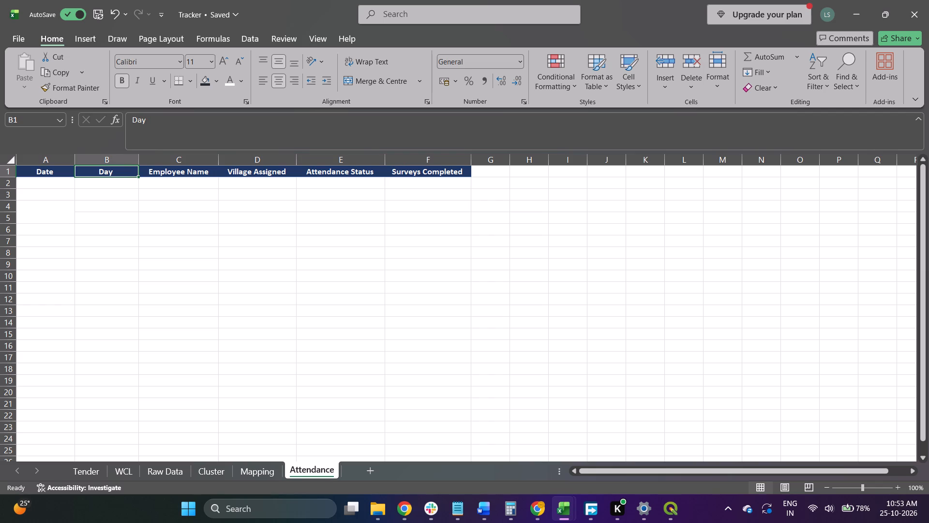
{"action": "key", "text": "Right"}
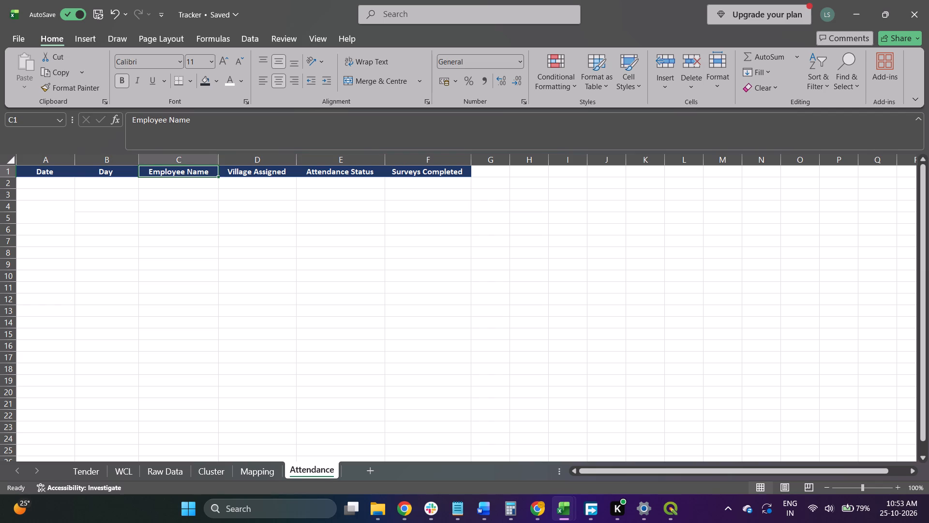
{"action": "key", "text": "Right"}
{"action": "key", "text": "Right"}
{"action": "key", "text": "Left"}
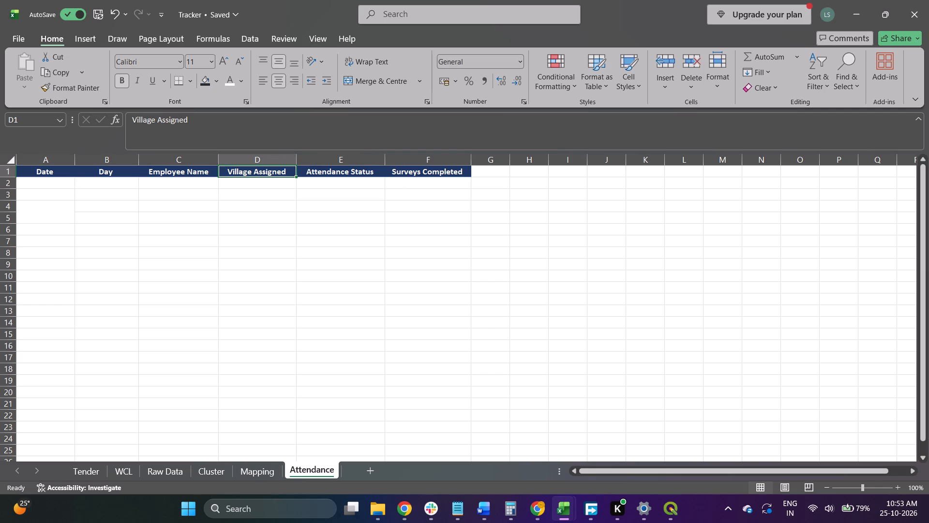
{"action": "key", "text": "shift+Right"}
{"action": "key", "text": "shift+Right"}
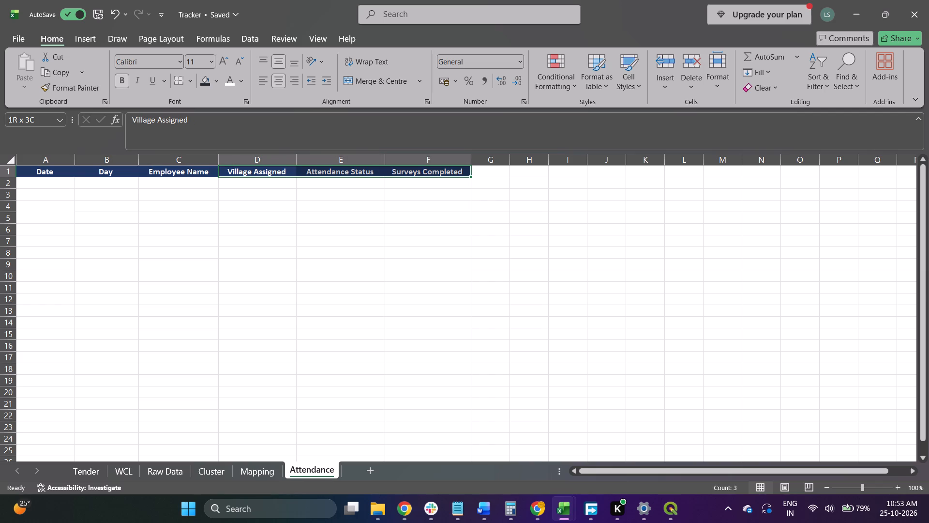
{"action": "key", "text": "Delete"}
{"action": "key", "text": "Down"}
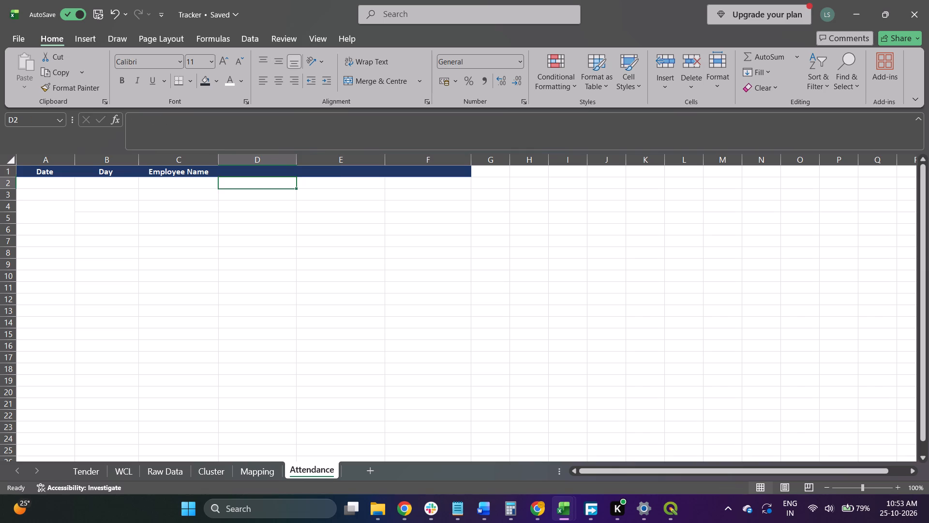
Enter Attendance as the heading in cell D1.
{"action": "key", "text": "Up"}
{"action": "key", "text": "shift+a"}
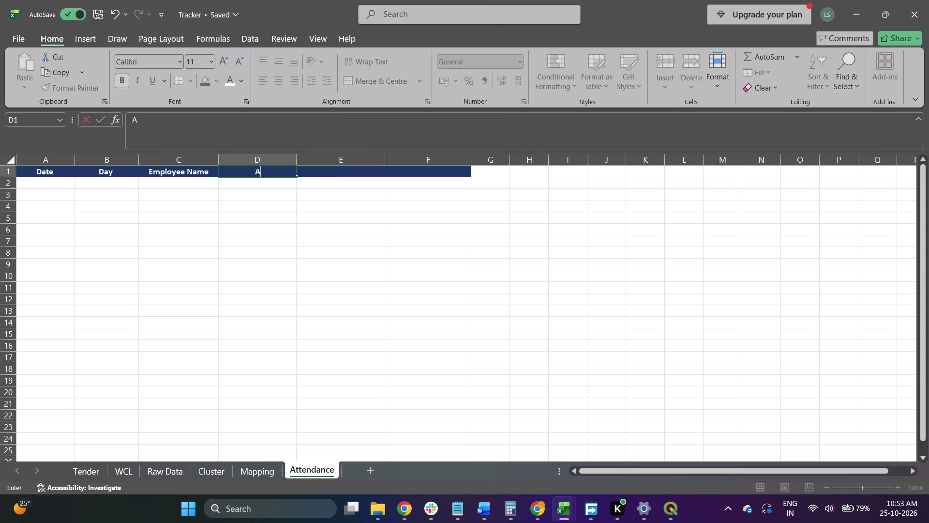
{"action": "type", "text": "ttendance"}
{"action": "key", "text": "space"}
{"action": "key", "text": "Tab"}
{"action": "key", "text": "Down"}
{"action": "key", "text": "Left"}
{"action": "key", "text": "Left"}
{"action": "key", "text": "Left"}
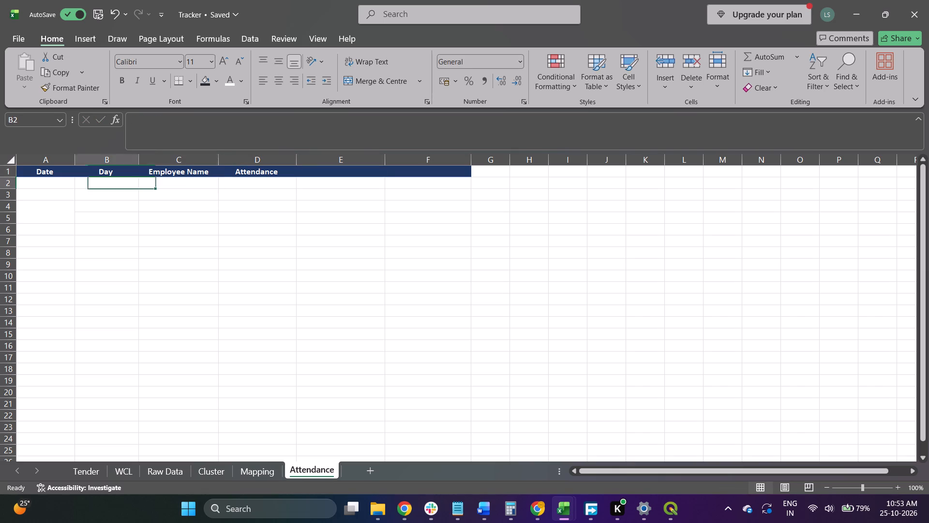
{"action": "key", "text": "Left"}
{"action": "key", "text": "Right"}
{"action": "key", "text": "Left"}
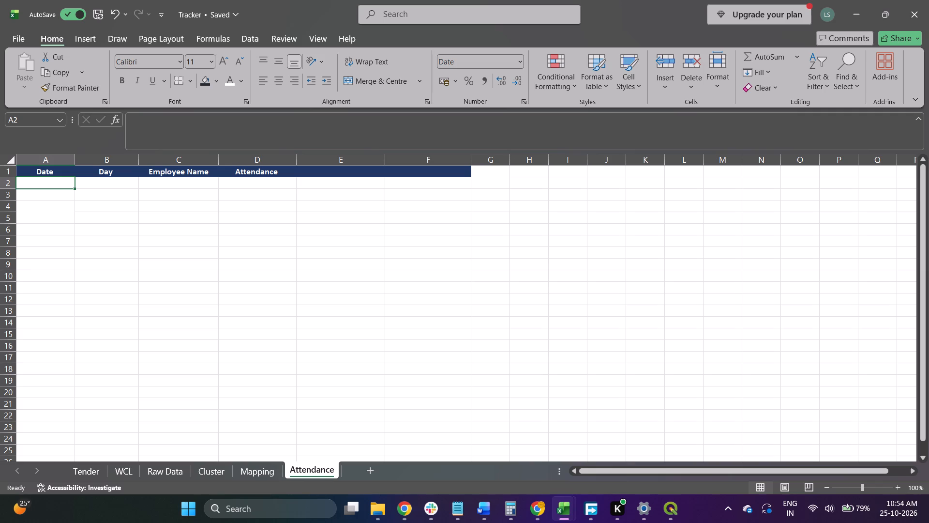
{"action": "key", "text": "1"}
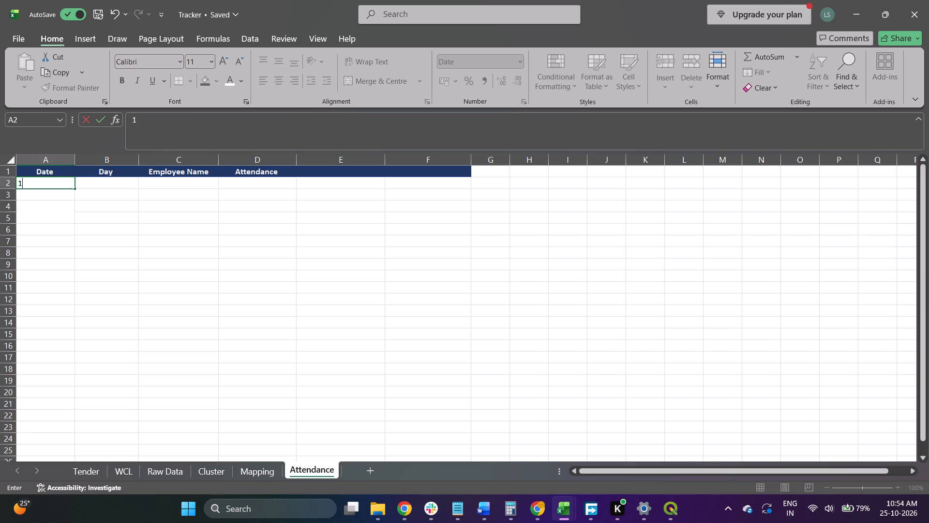
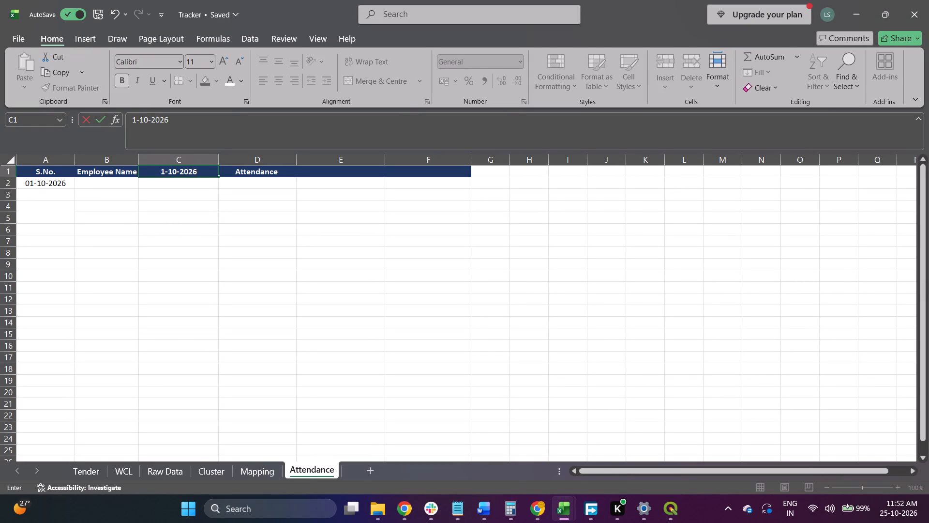
{"action": "key", "text": "Tab"}
{"action": "type", "text": "2-10-"}
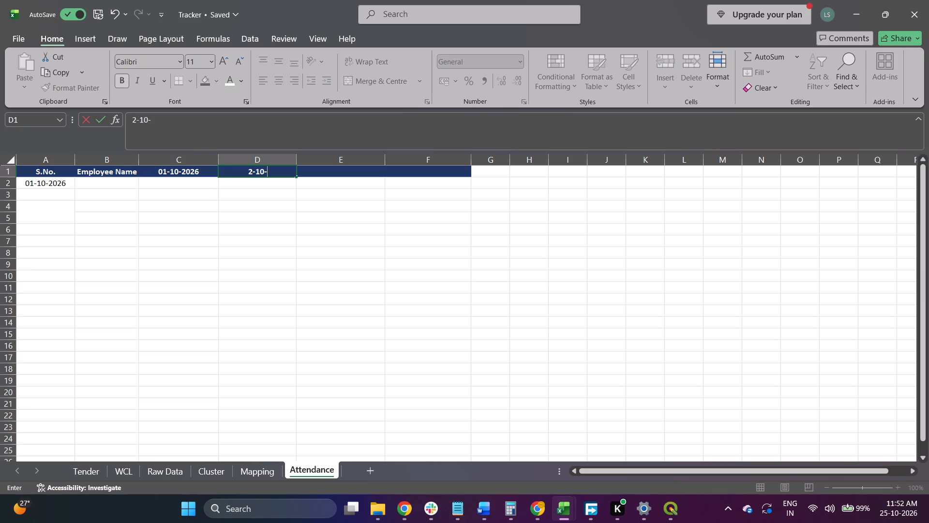
{"action": "type", "text": "2026"}
{"action": "key", "text": "Tab"}
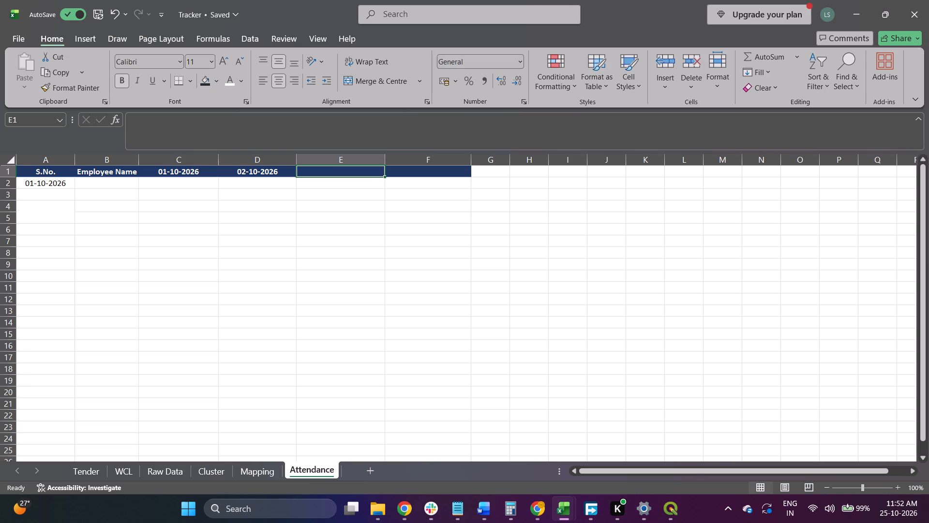
{"action": "type", "text": "3-10-26"}
{"action": "key", "text": "Tab"}
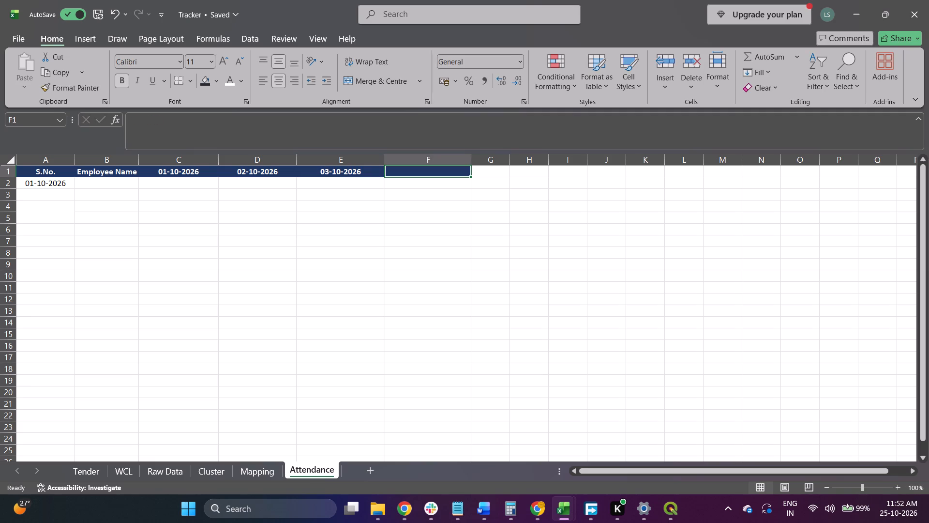
{"action": "type", "text": "4-10-"}
{"action": "type", "text": "26"}
{"action": "key", "text": "Tab"}
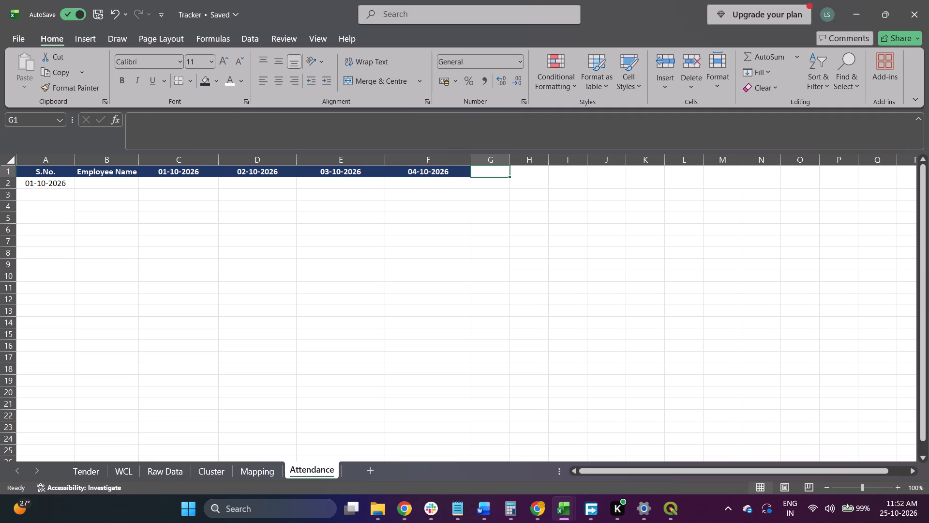
Continue the header row in G1 to J1 with the dates 05-10-2026 through 08-10-2026.
{"action": "type", "text": "5-10-26"}
{"action": "key", "text": "Tab"}
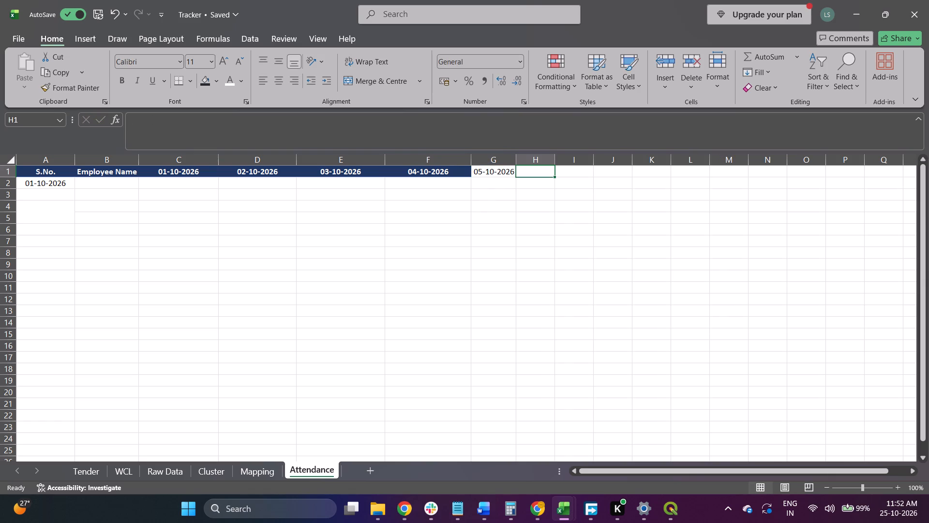
{"action": "key", "text": "6"}
{"action": "type", "text": "-10-"}
{"action": "type", "text": "26"}
{"action": "key", "text": "Tab"}
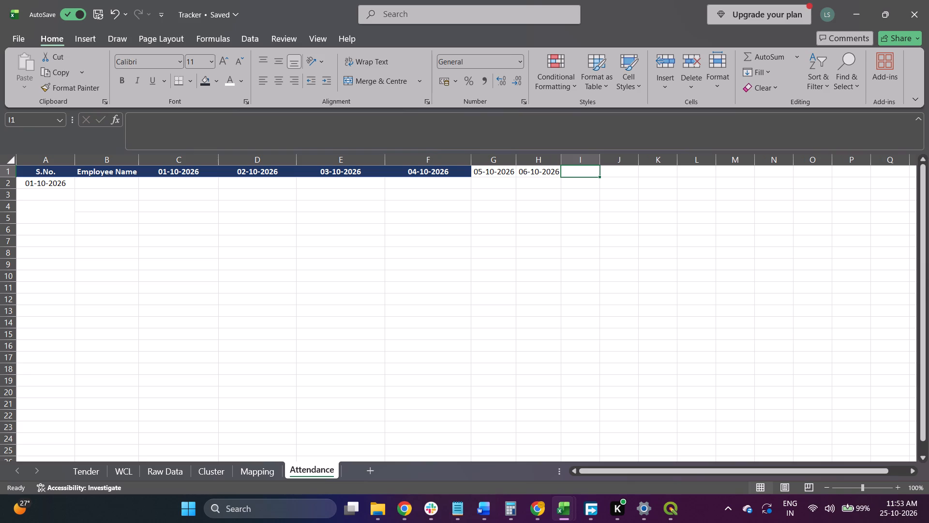
{"action": "key", "text": "7"}
{"action": "type", "text": "-10-"}
{"action": "type", "text": "26"}
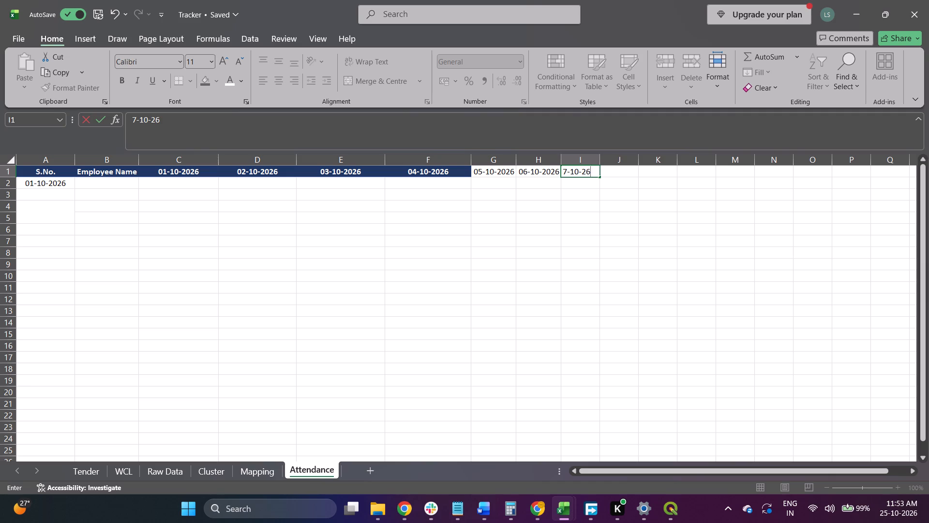
{"action": "key", "text": "Tab"}
{"action": "type", "text": "8-10-26"}
{"action": "key", "text": "Tab"}
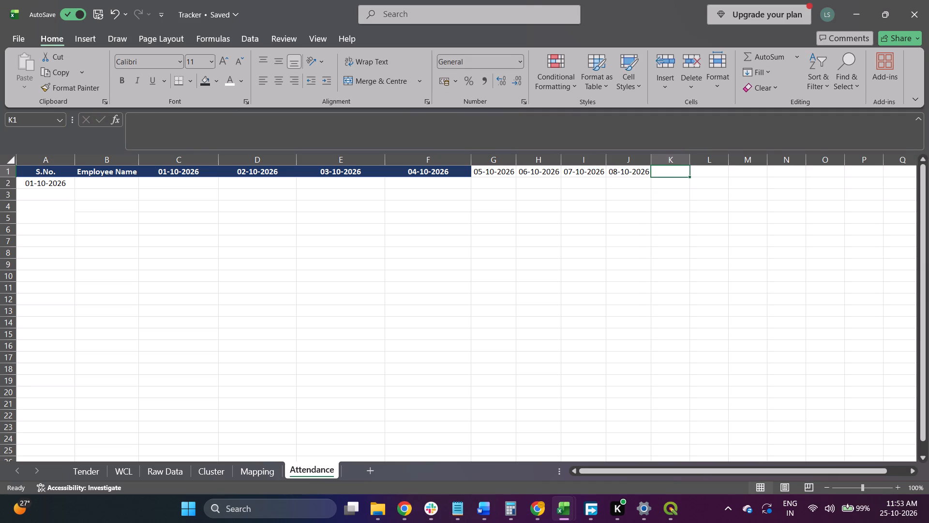
Enter the dates 09-10-2026 through 13-10-2026 in header cells K1 to O1.
{"action": "type", "text": "9-10-26"}
{"action": "key", "text": "Tab"}
{"action": "type", "text": "10"}
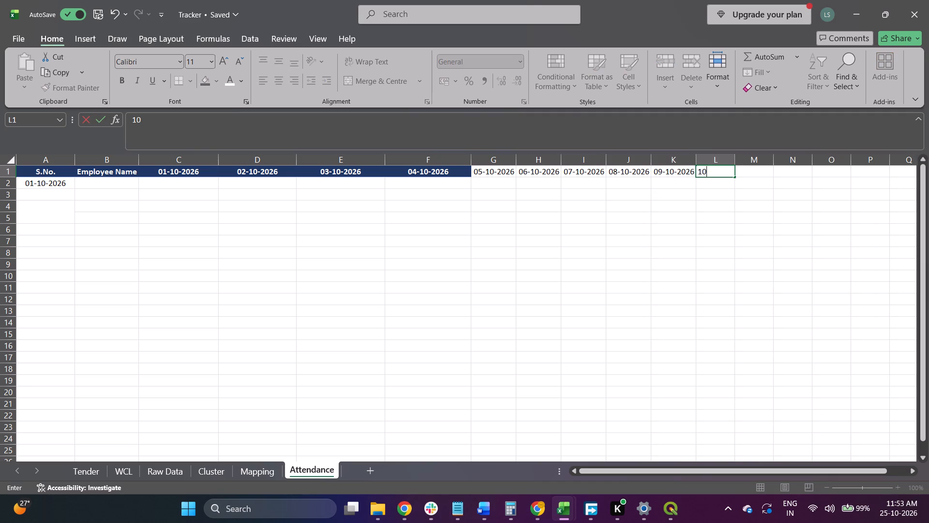
{"action": "type", "text": "-10-26"}
{"action": "key", "text": "Tab"}
{"action": "type", "text": "11-10-26"}
{"action": "key", "text": "Tab"}
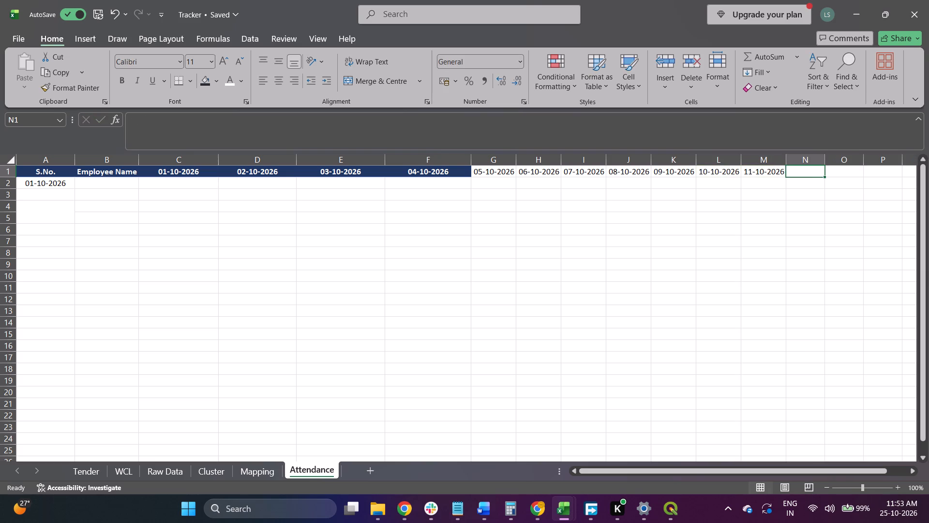
{"action": "type", "text": "12-10-26"}
{"action": "key", "text": "Tab"}
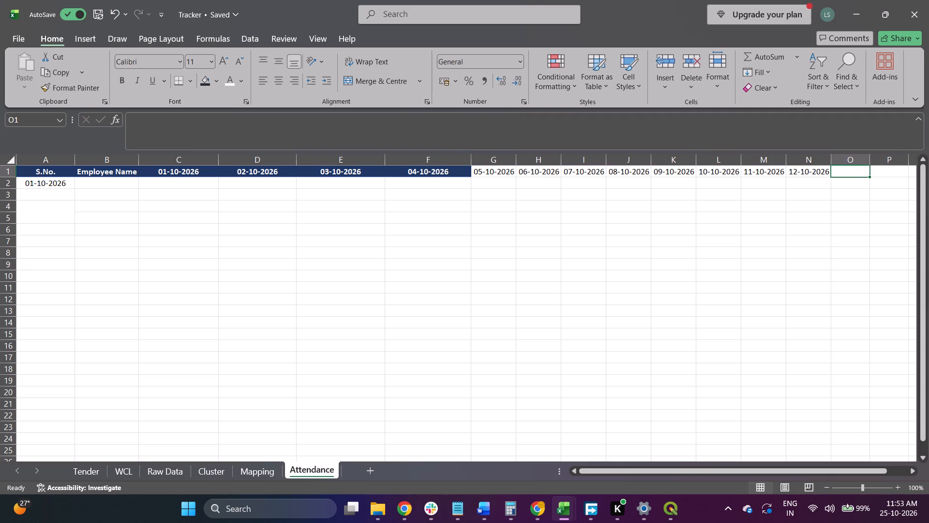
{"action": "type", "text": "13-10"}
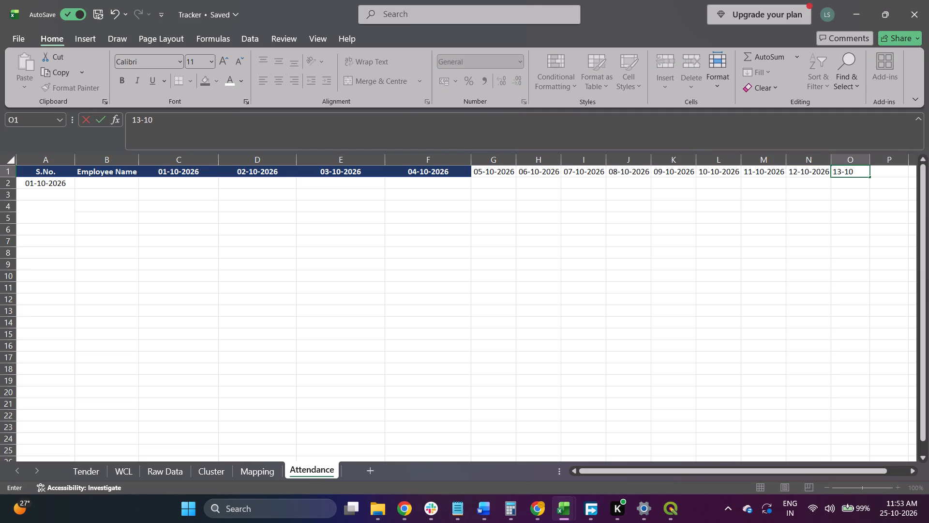
{"action": "type", "text": "-26"}
{"action": "key", "text": "Tab"}
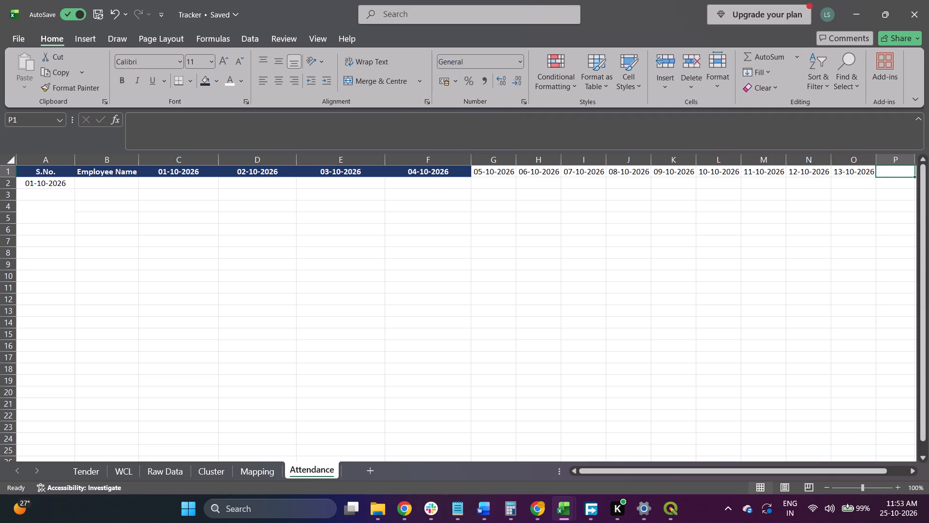
Enter the dates 14-10-2026 through 18-10-2026 in header cells P1 to T1.
{"action": "type", "text": "14-10-26"}
{"action": "key", "text": "Tab"}
{"action": "type", "text": "15-10-26"}
{"action": "key", "text": "Tab"}
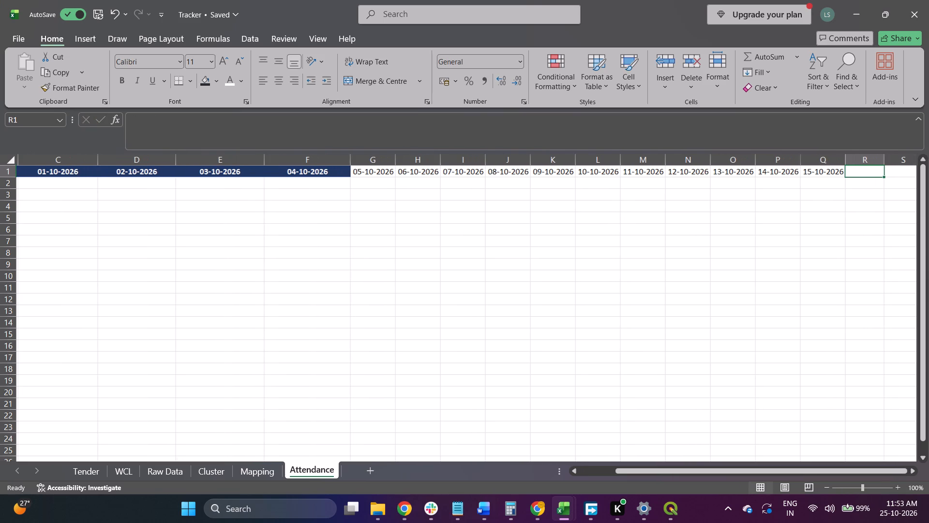
{"action": "type", "text": "16-10-26"}
{"action": "key", "text": "Tab"}
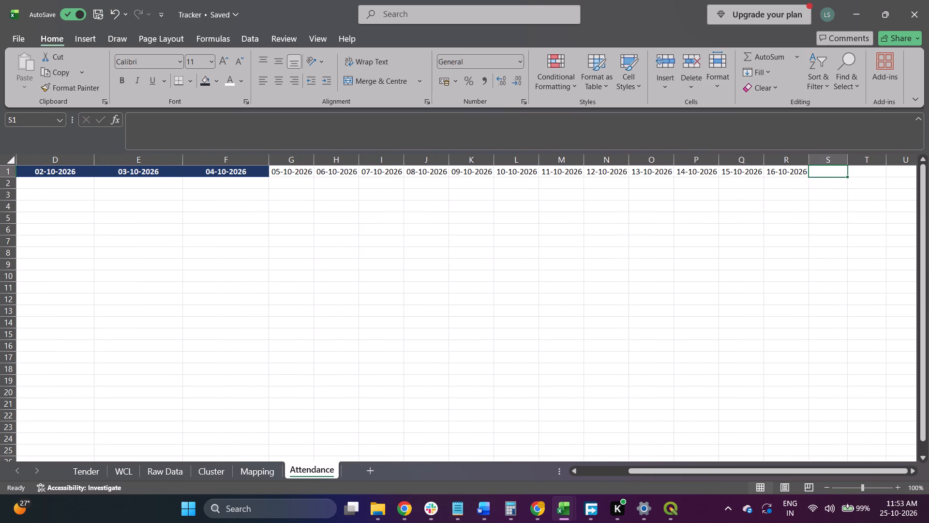
{"action": "type", "text": "17-10-26"}
{"action": "key", "text": "Tab"}
{"action": "type", "text": "18-10-"}
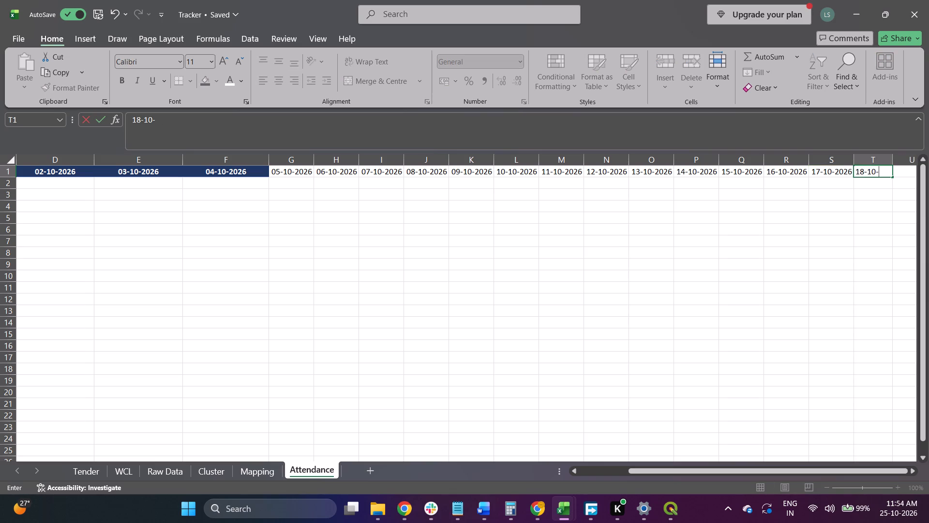
{"action": "type", "text": "26"}
{"action": "key", "text": "Tab"}
Enter the dates 19-10-2026 through 22-10-2026 in header cells U1 to X1.
{"action": "type", "text": "19-10-26"}
{"action": "key", "text": "Tab"}
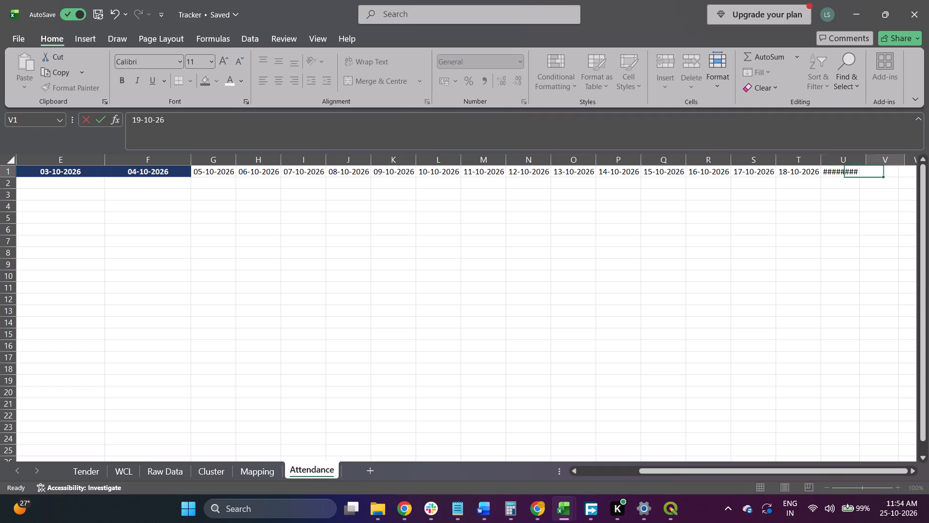
{"action": "type", "text": "20-"}
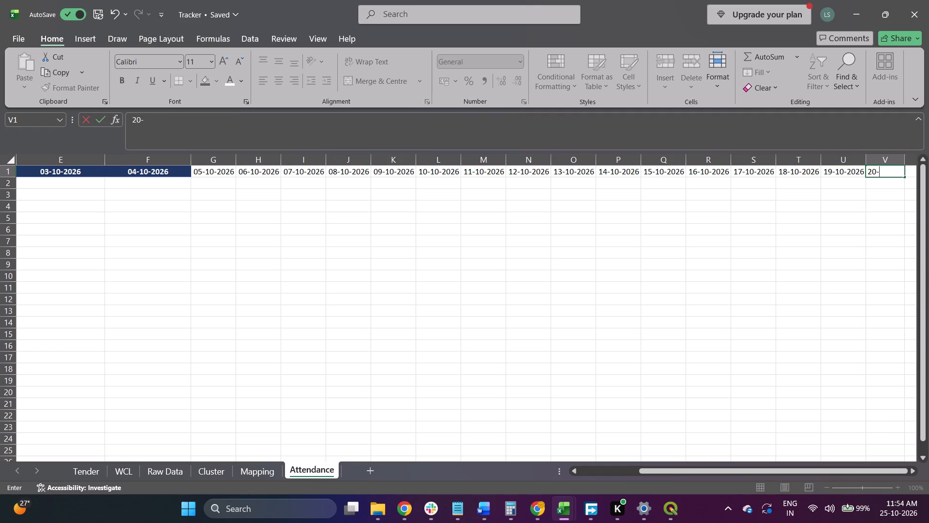
{"action": "type", "text": "10-26"}
{"action": "key", "text": "Tab"}
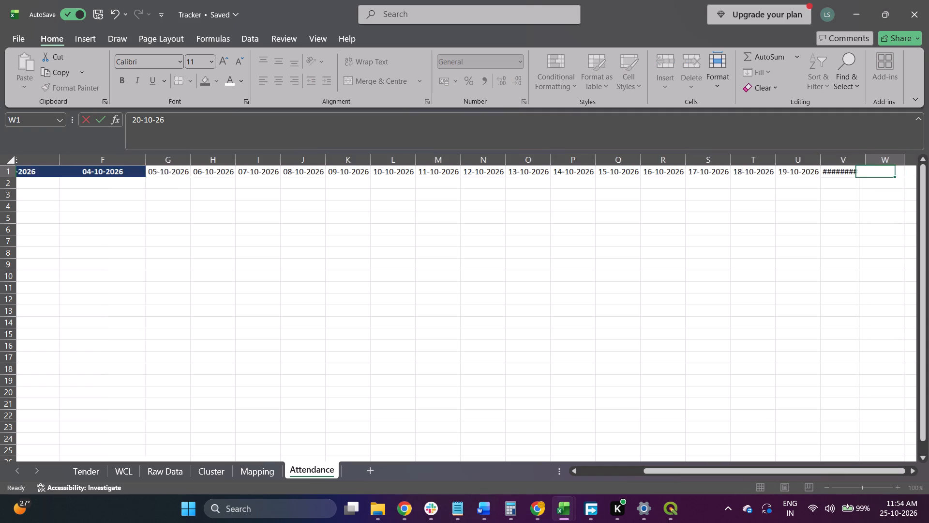
{"action": "type", "text": "21"}
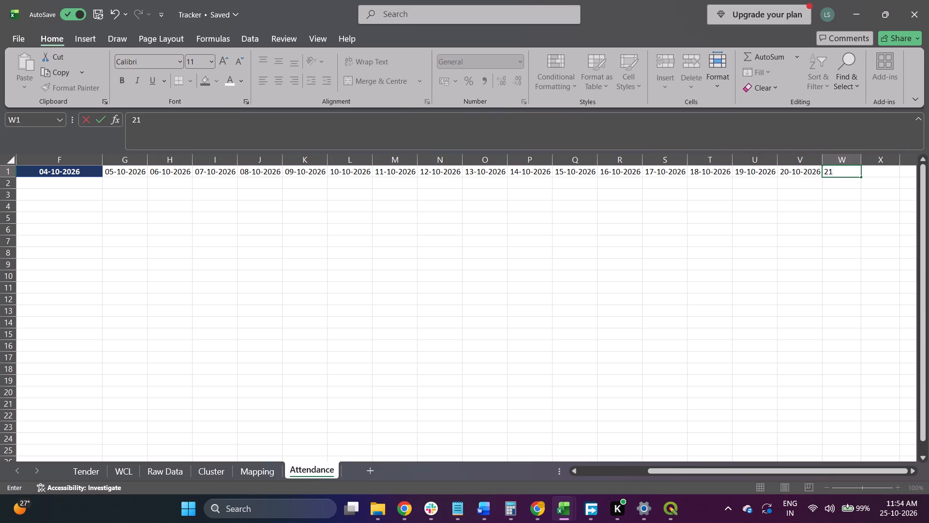
{"action": "type", "text": "-10-"}
{"action": "type", "text": "26"}
{"action": "key", "text": "Tab"}
{"action": "type", "text": "22-0"}
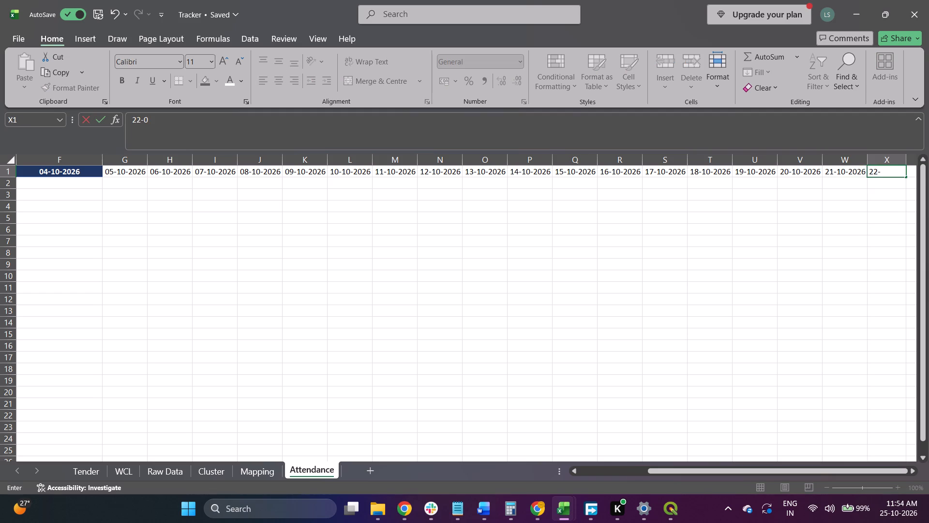
{"action": "key", "text": "BackSpace"}
{"action": "type", "text": "10-26"}
{"action": "key", "text": "Tab"}
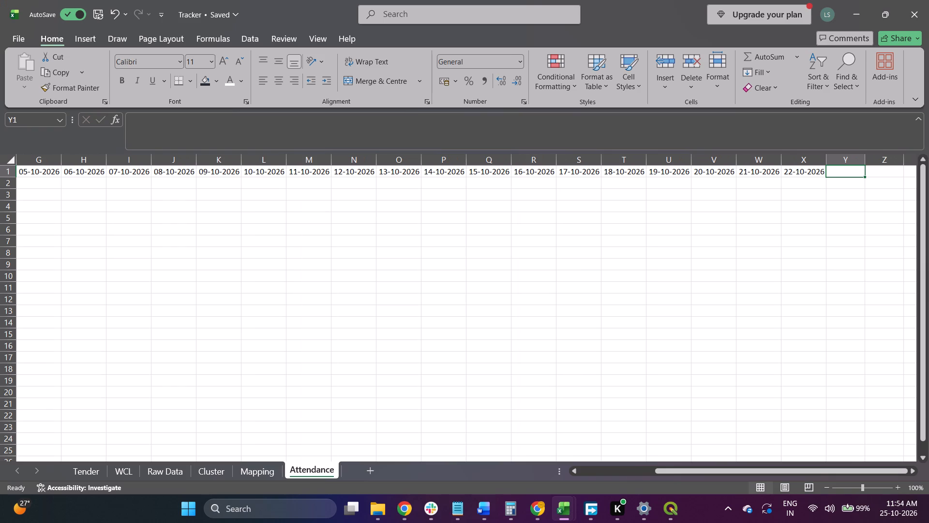
Add the dates 23-10-2026 and 24-10-2026 to header cells Y1 and Z1.
{"action": "type", "text": "23"}
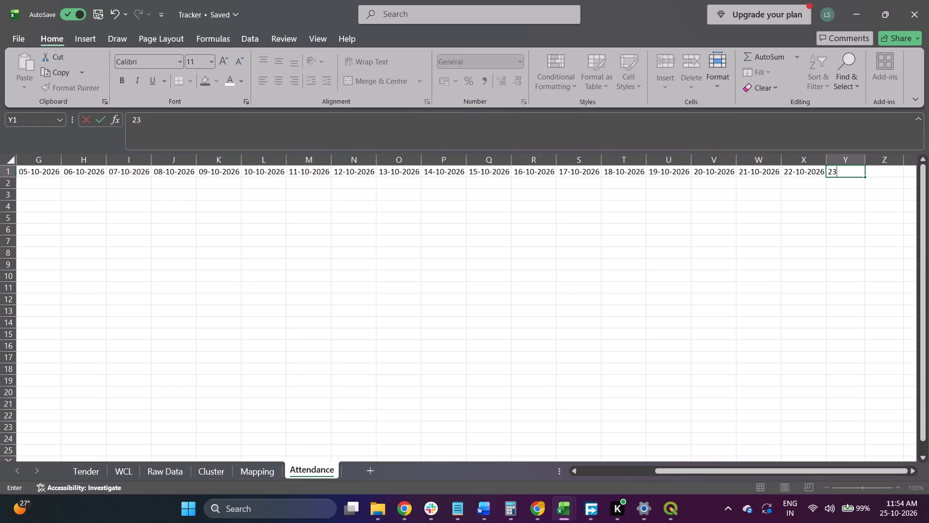
{"action": "type", "text": "-10"}
{"action": "type", "text": "-26"}
{"action": "key", "text": "Tab"}
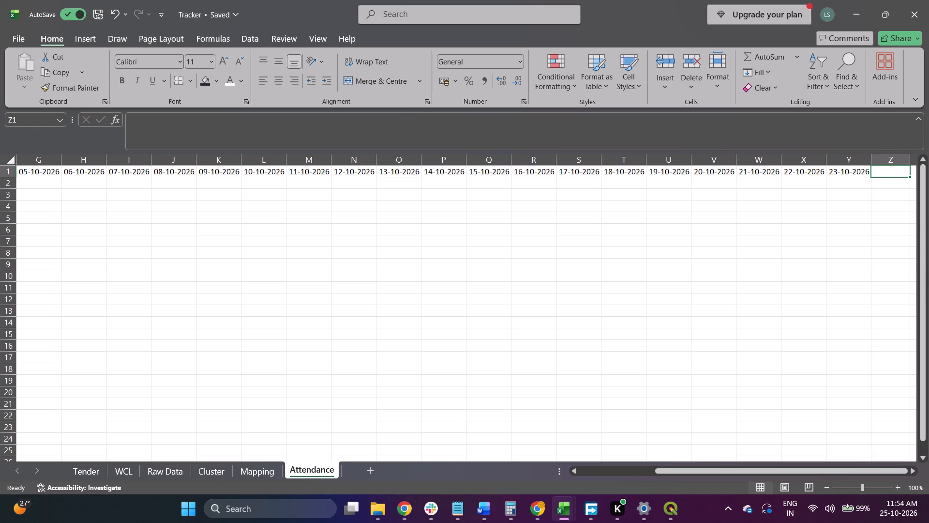
{"action": "key", "text": "2"}
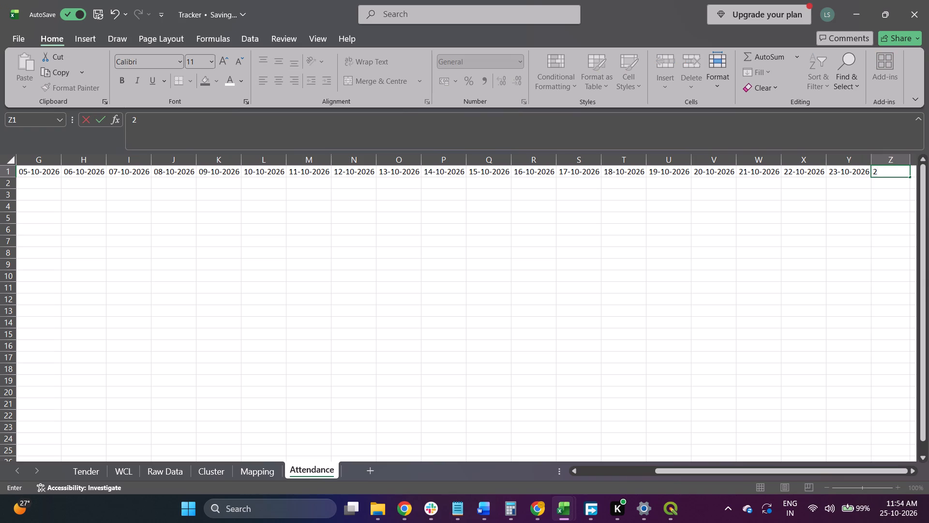
{"action": "key", "text": "4"}
{"action": "key", "text": "minus"}
{"action": "type", "text": "10"}
{"action": "key", "text": "minus"}
{"action": "type", "text": "26"}
{"action": "key", "text": "Tab"}
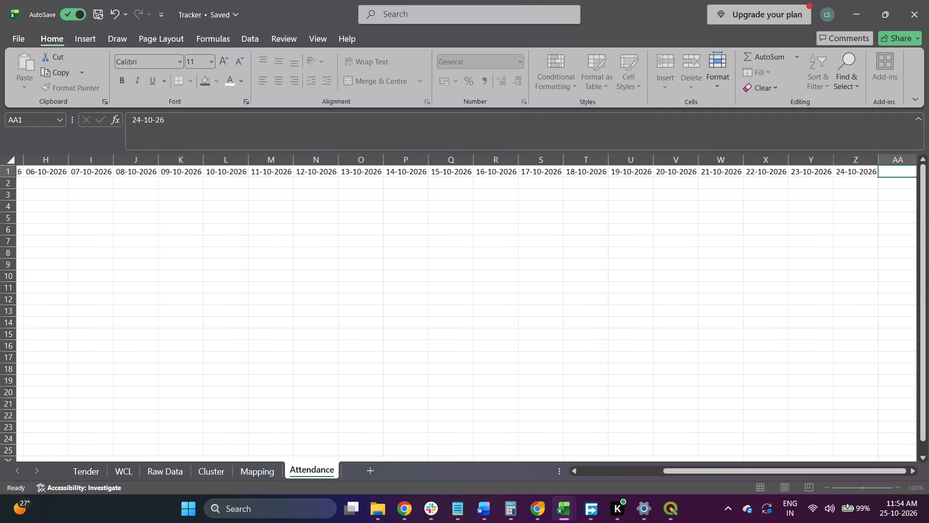
Auto-fit the width of the Attendance sheet's columns to their contents.
{"action": "key", "text": "ctrl+a"}
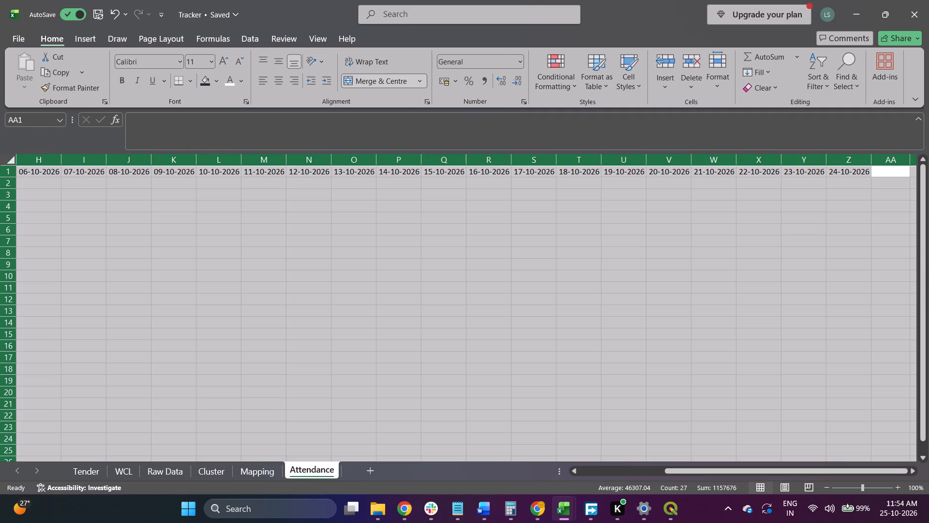
{"action": "key", "text": "Left"}
{"action": "key", "text": "ctrl+a"}
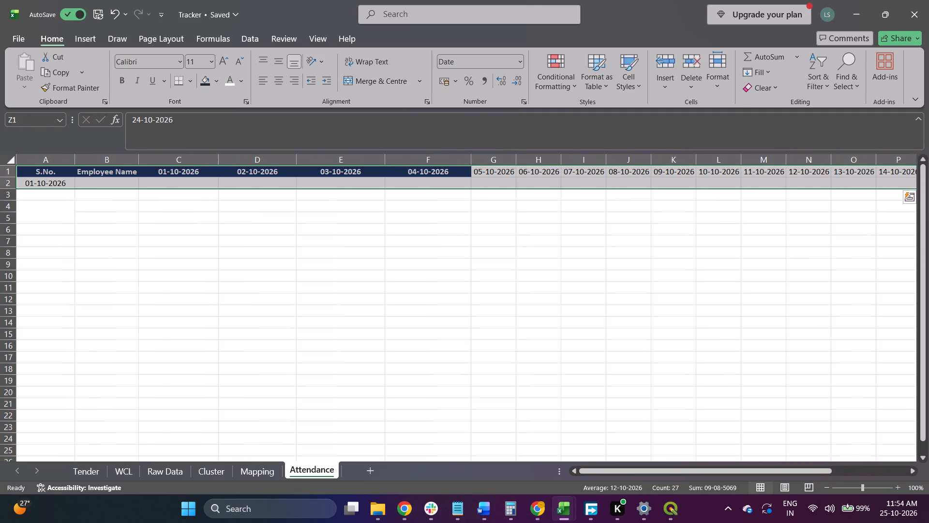
{"action": "type", "text": "hoi"}
Clear the stray date from cell A2 under the S.No. header.
{"action": "key", "text": "Left"}
{"action": "key", "text": "Left"}
{"action": "key", "text": "Left"}
{"action": "key", "text": "Left"}
{"action": "key", "text": "Left"}
{"action": "key", "text": "Left"}
{"action": "key", "text": "Left"}
{"action": "key", "text": "Left"}
{"action": "key", "text": "Left"}
{"action": "key", "text": "Left"}
{"action": "key", "text": "Left"}
{"action": "key", "text": "Left"}
{"action": "key", "text": "Left"}
{"action": "key", "text": "Left"}
{"action": "key", "text": "Left"}
{"action": "key", "text": "Left"}
{"action": "key", "text": "Left"}
{"action": "key", "text": "Left"}
{"action": "key", "text": "Left"}
{"action": "key", "text": "Left"}
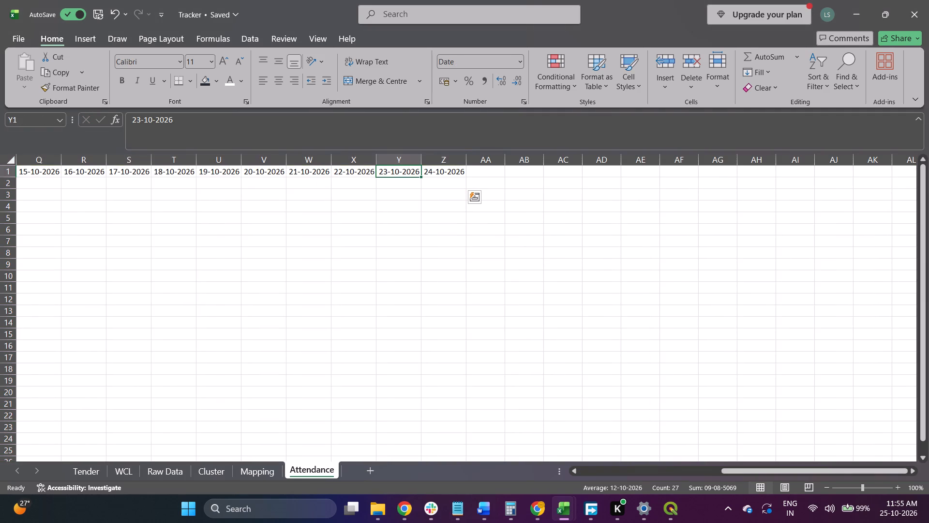
{"action": "key", "text": "Down"}
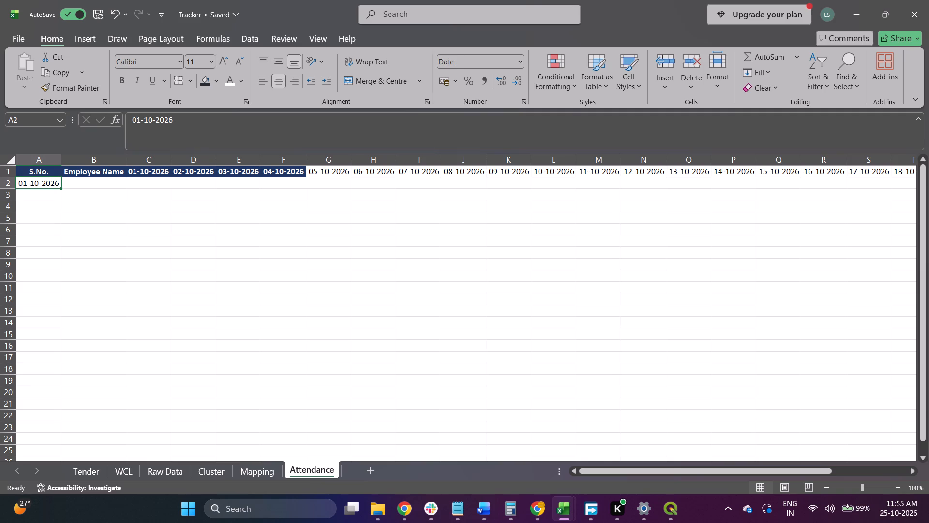
{"action": "key", "text": "Delete"}
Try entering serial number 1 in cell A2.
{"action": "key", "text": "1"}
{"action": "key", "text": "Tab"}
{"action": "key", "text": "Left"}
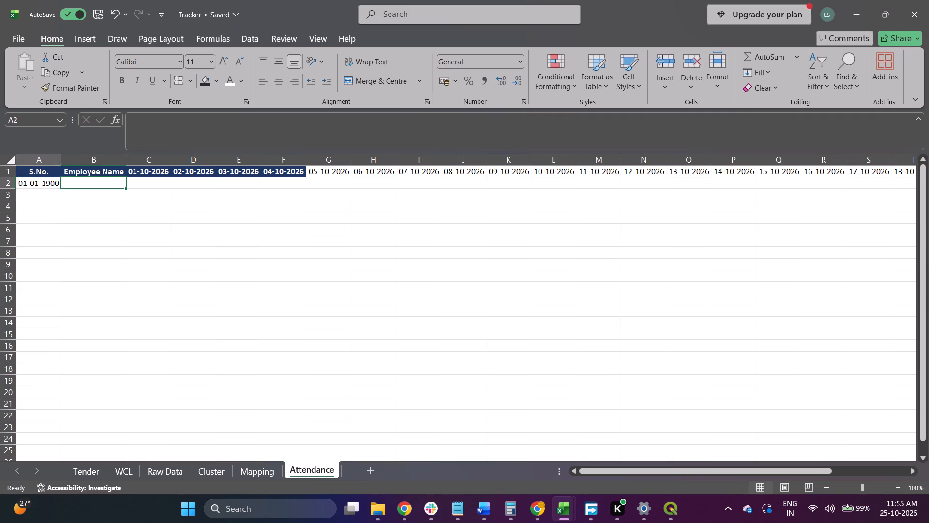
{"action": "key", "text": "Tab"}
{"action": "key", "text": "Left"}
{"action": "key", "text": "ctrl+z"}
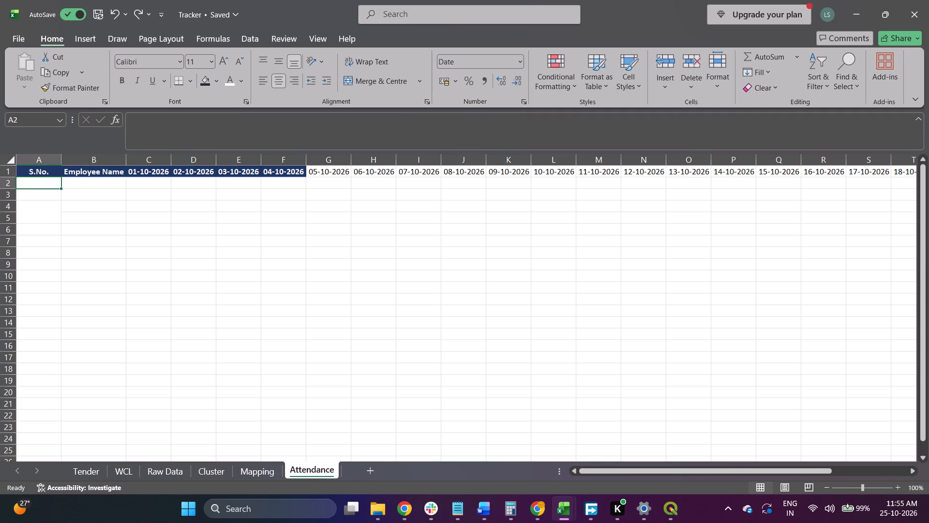
Enter serial number 1 in cell A2.
{"action": "key", "text": "1"}
{"action": "key", "text": "Tab"}
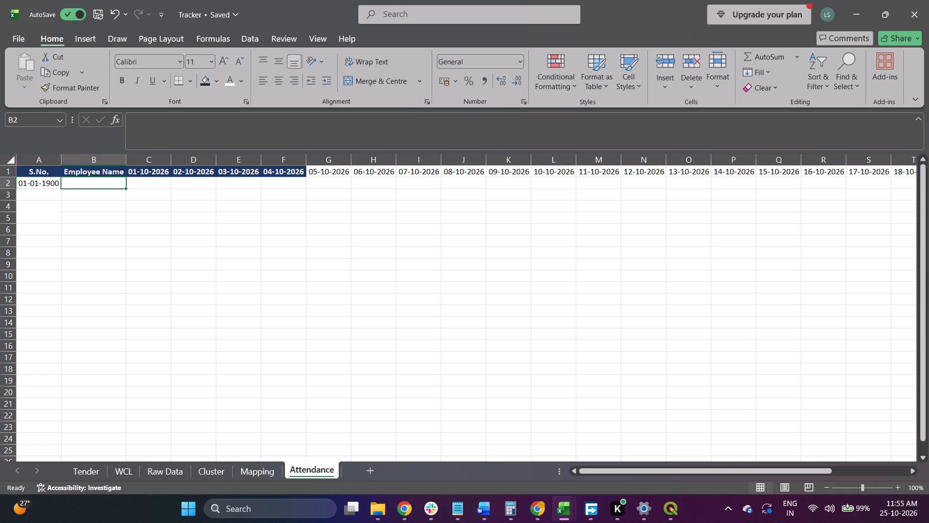
{"action": "key", "text": "Left"}
{"action": "key", "text": "Right"}
Use Format Painter to copy cell B2's General formatting onto A2, using a temporary 1 in B2 and clearing it.
{"action": "key", "text": "1"}
{"action": "key", "text": "Right"}
{"action": "key", "text": "Left"}
{"action": "left_click", "coordinate": [72, 88]}
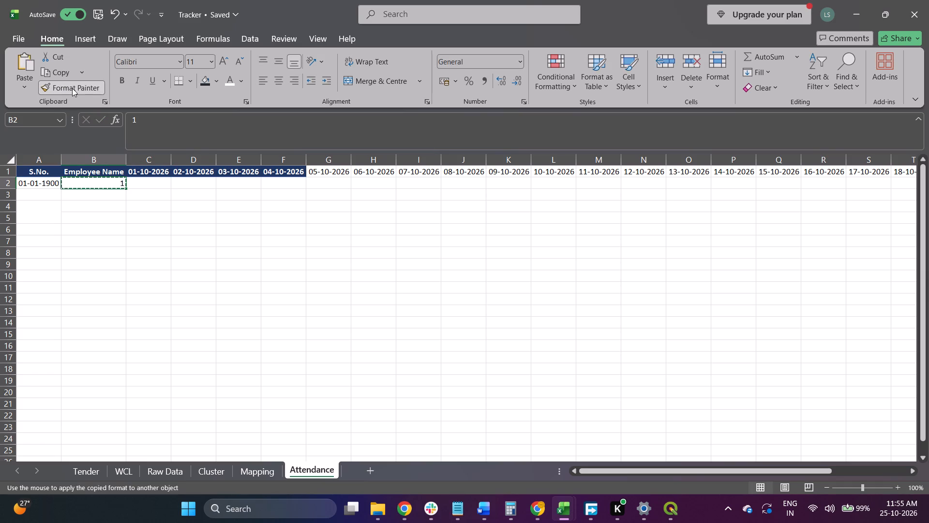
{"action": "key", "text": "Left"}
{"action": "key", "text": "Right"}
{"action": "key", "text": "Delete"}
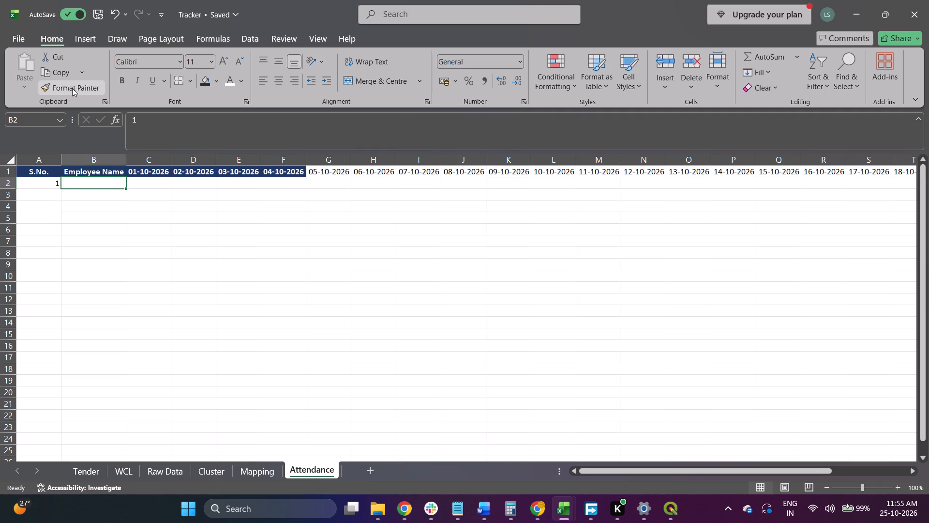
Auto-fit the column widths across the whole attendance table again.
{"action": "key", "text": "Right"}
{"action": "key", "text": "Left"}
{"action": "key", "text": "Left"}
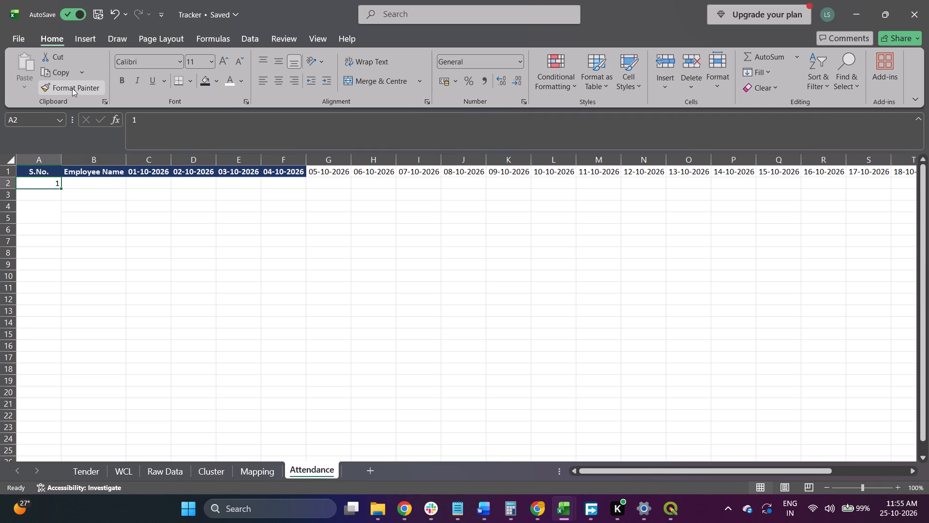
{"action": "key", "text": "ctrl+a"}
{"action": "type", "text": "hoi"}
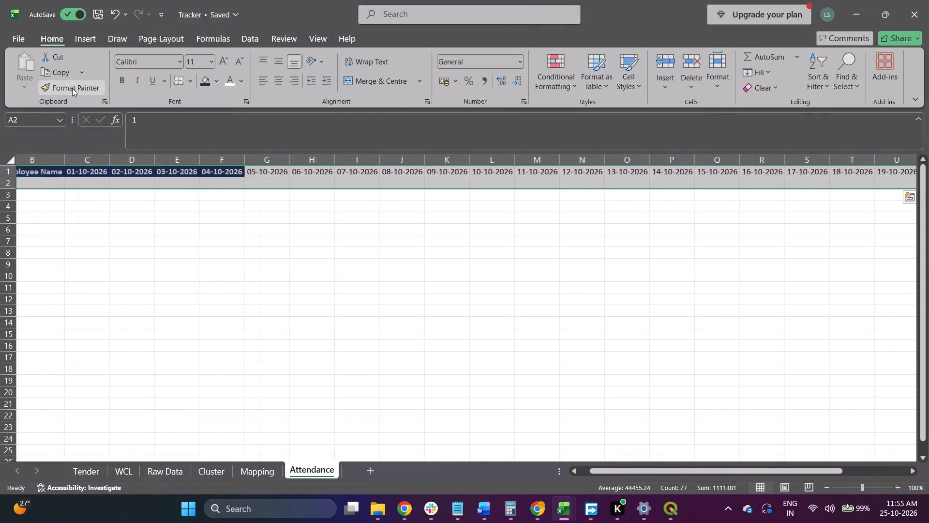
Enter the employee names Nayan and Bharat in cells B2 and B3.
{"action": "key", "text": "Left"}
{"action": "key", "text": "Up"}
{"action": "key", "text": "Right"}
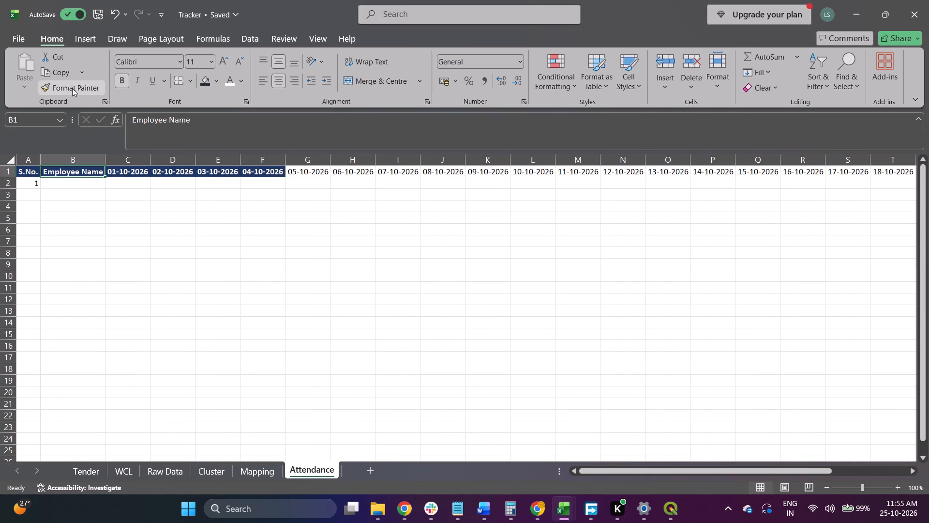
{"action": "key", "text": "Down"}
{"action": "type", "text": "Nayan"}
{"action": "key", "text": "Tab"}
{"action": "key", "text": "Down"}
{"action": "key", "text": "Left"}
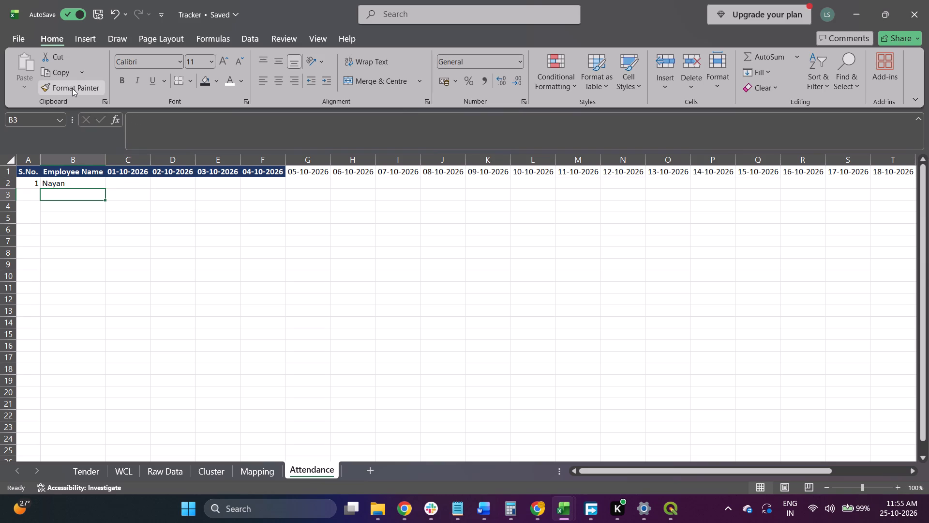
{"action": "type", "text": "Bharat"}
{"action": "key", "text": "Tab"}
Enter the employee names Shreyas and Ajay in cells B4 and B5.
{"action": "key", "text": "Down"}
{"action": "key", "text": "Left"}
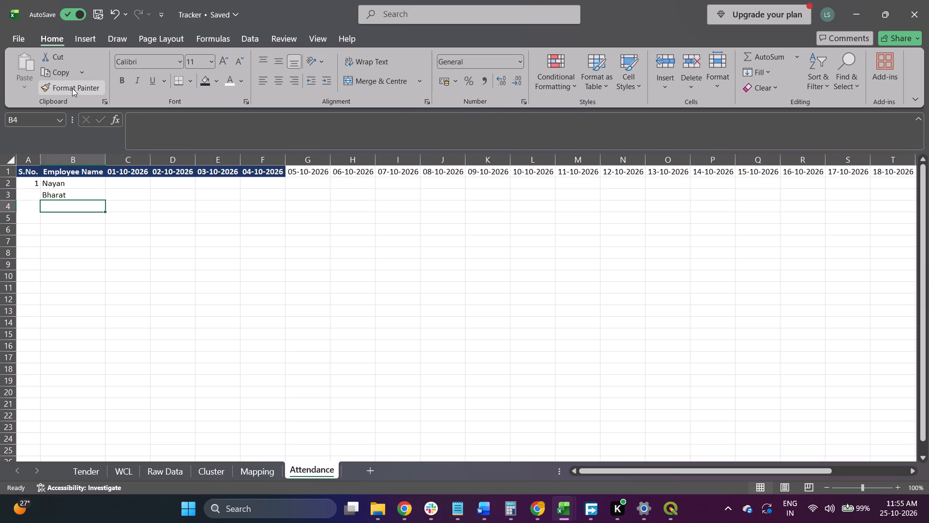
{"action": "type", "text": "Shreyas"}
{"action": "key", "text": "Tab"}
{"action": "key", "text": "Down"}
{"action": "key", "text": "Left"}
{"action": "type", "text": "Ajay"}
{"action": "key", "text": "space"}
{"action": "key", "text": "Tab"}
Enter serial numbers 2, 3 and 4 in cells A3, A4 and A6 of the S.No. column.
{"action": "key", "text": "Left"}
{"action": "key", "text": "Left"}
{"action": "key", "text": "Up"}
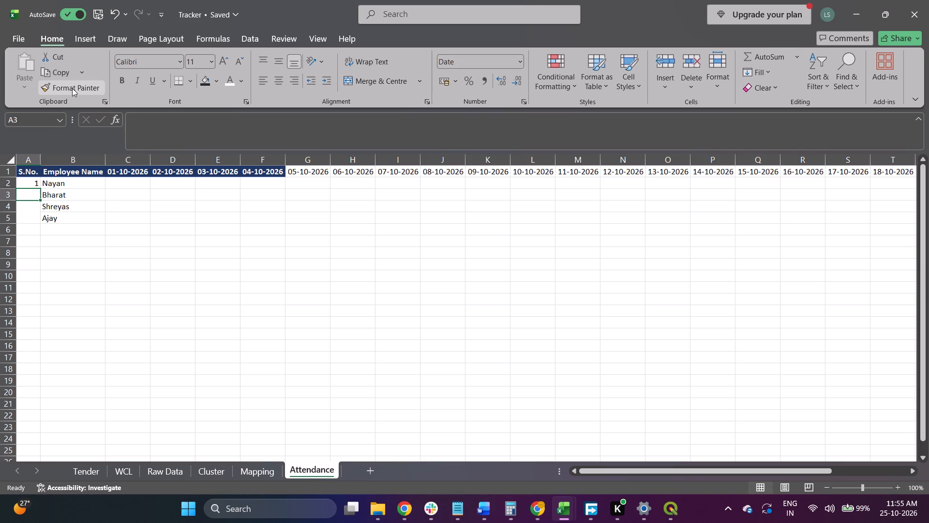
{"action": "key", "text": "Up"}
{"action": "key", "text": "Down"}
{"action": "key", "text": "2"}
{"action": "key", "text": "Down"}
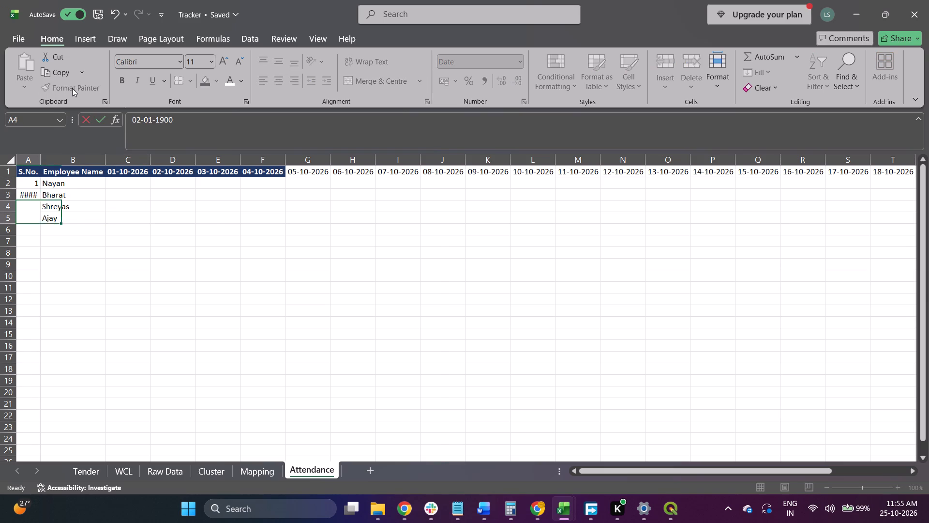
{"action": "key", "text": "3"}
{"action": "key", "text": "Down"}
{"action": "key", "text": "4"}
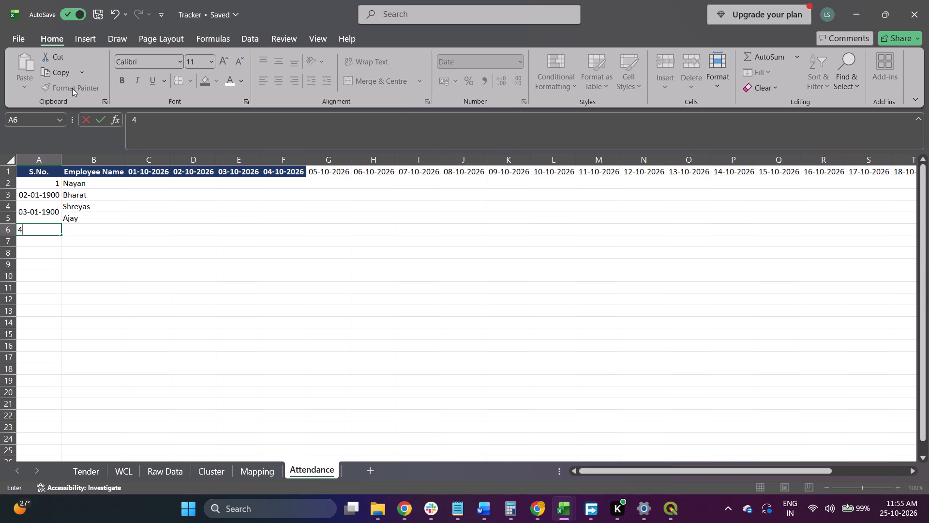
{"action": "key", "text": "Right"}
Copy cell A2's General formatting onto A3 to A6 with Format Painter.
{"action": "key", "text": "Up"}
{"action": "key", "text": "Up"}
{"action": "key", "text": "Up"}
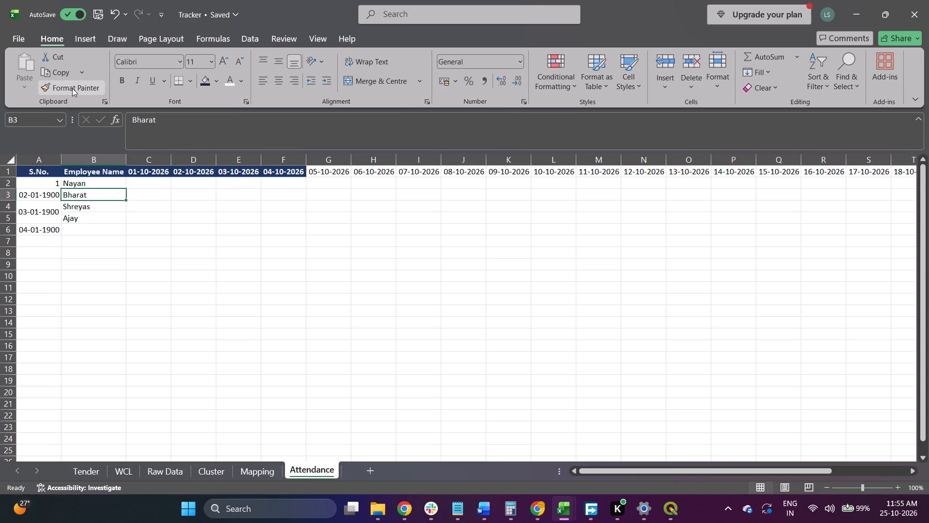
{"action": "key", "text": "Up"}
{"action": "key", "text": "Left"}
{"action": "left_click", "coordinate": [72, 89]}
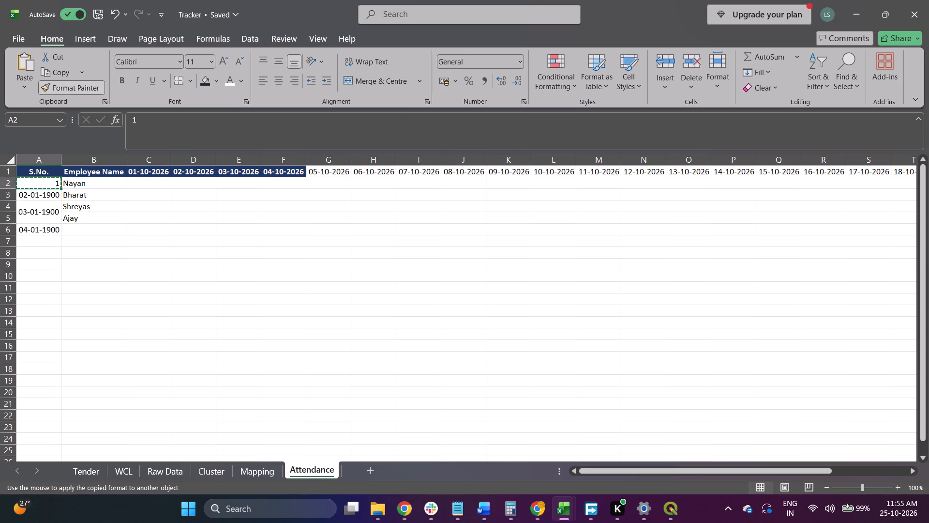
{"action": "left_click_drag", "start_coordinate": [53, 195], "coordinate": [53, 223]}
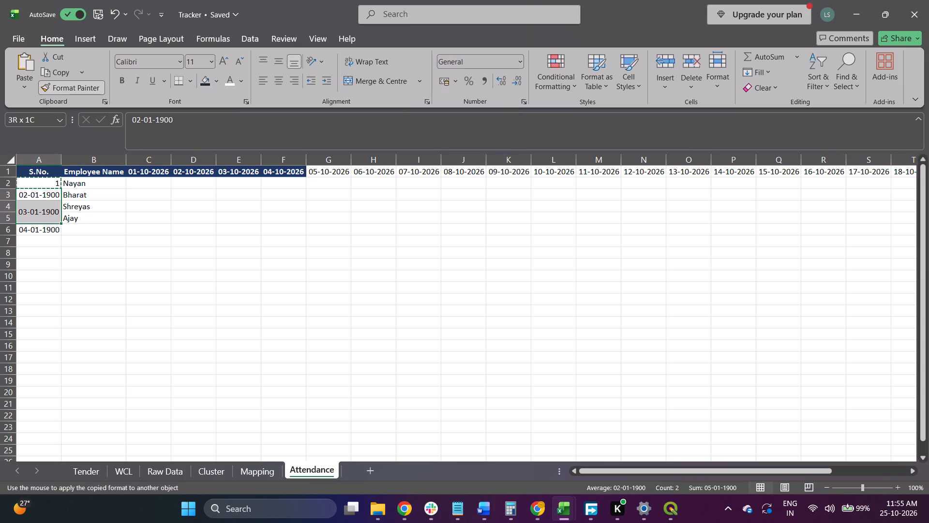
{"action": "left_click_drag", "start_coordinate": [53, 223], "coordinate": [54, 227]}
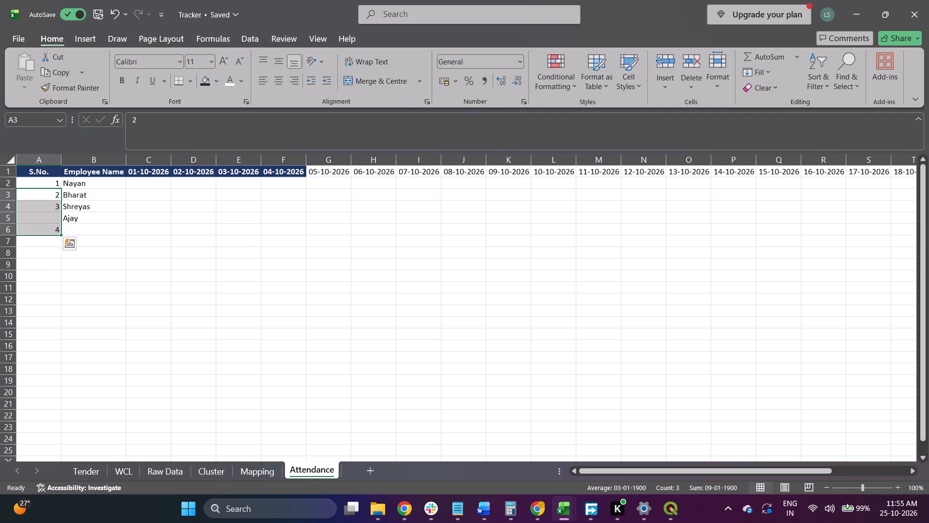
Move serial number 4 from cell A6 to A5, beside Ajay.
{"action": "left_click", "coordinate": [50, 216]}
{"action": "key", "text": "Up"}
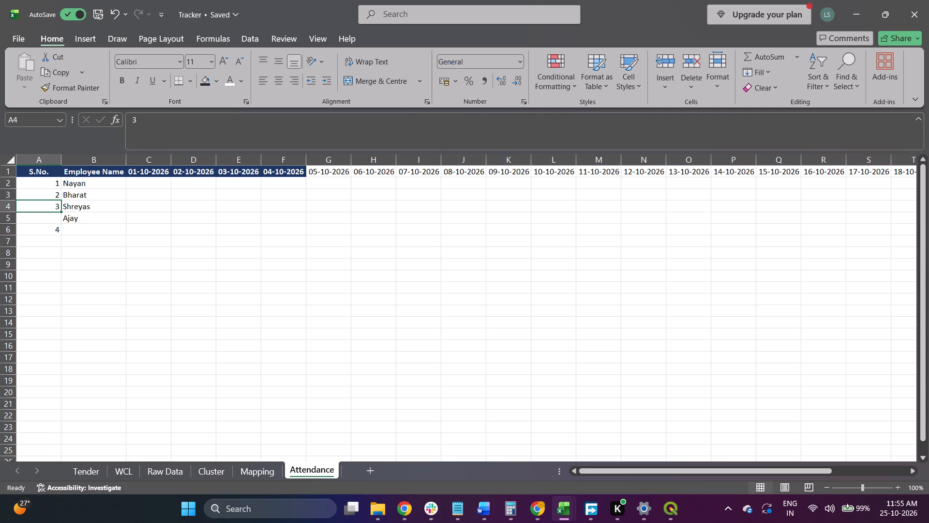
{"action": "key", "text": "Down"}
{"action": "key", "text": "Down"}
{"action": "key", "text": "ctrl+x"}
{"action": "key", "text": "Up"}
{"action": "key", "text": "ctrl+v"}
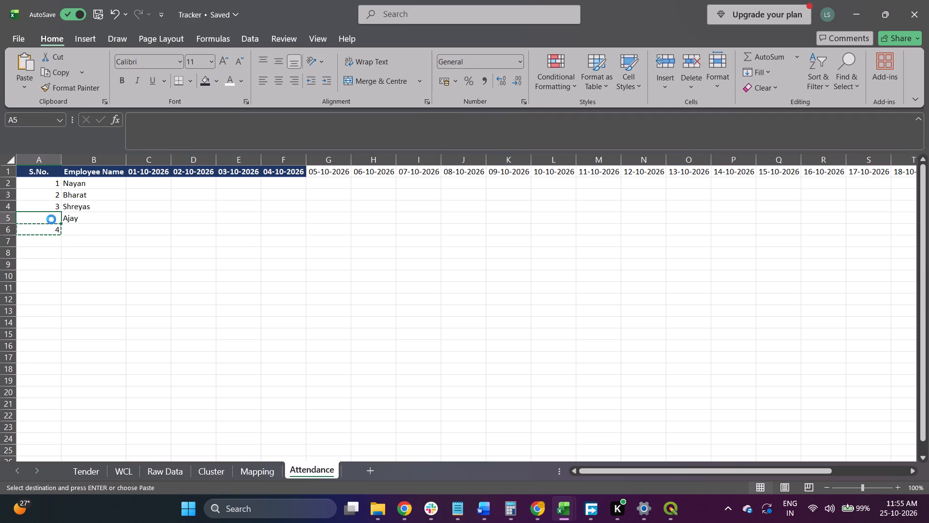
Apply cell F1's dark blue header formatting to the date headers G1 to Z1 with Format Painter.
{"action": "key", "text": "Right"}
{"action": "key", "text": "Up"}
{"action": "key", "text": "Up"}
{"action": "key", "text": "Up"}
{"action": "key", "text": "Up"}
{"action": "key", "text": "Right"}
{"action": "key", "text": "Right"}
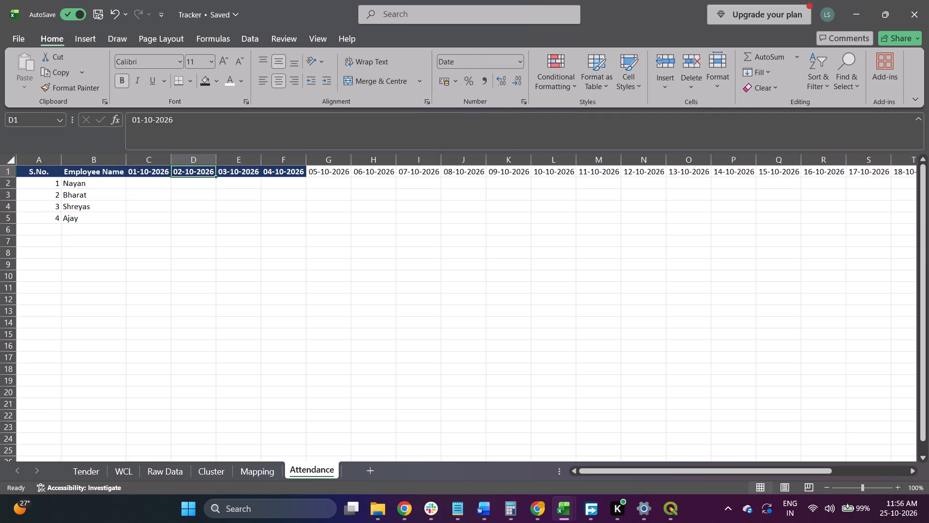
{"action": "key", "text": "Right"}
{"action": "key", "text": "Down"}
{"action": "key", "text": "Down"}
{"action": "key", "text": "Right"}
{"action": "key", "text": "Right"}
{"action": "key", "text": "Up"}
{"action": "key", "text": "Up"}
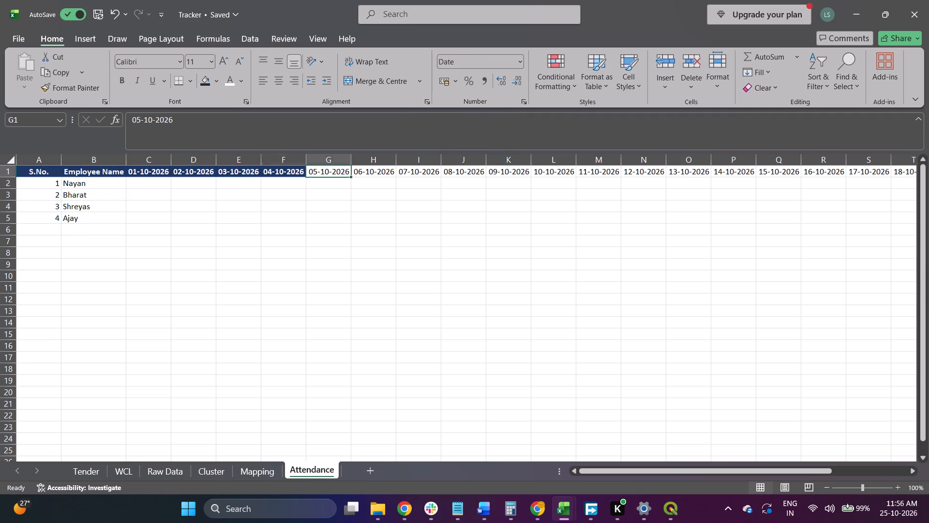
{"action": "key", "text": "Left"}
{"action": "left_click", "coordinate": [75, 89]}
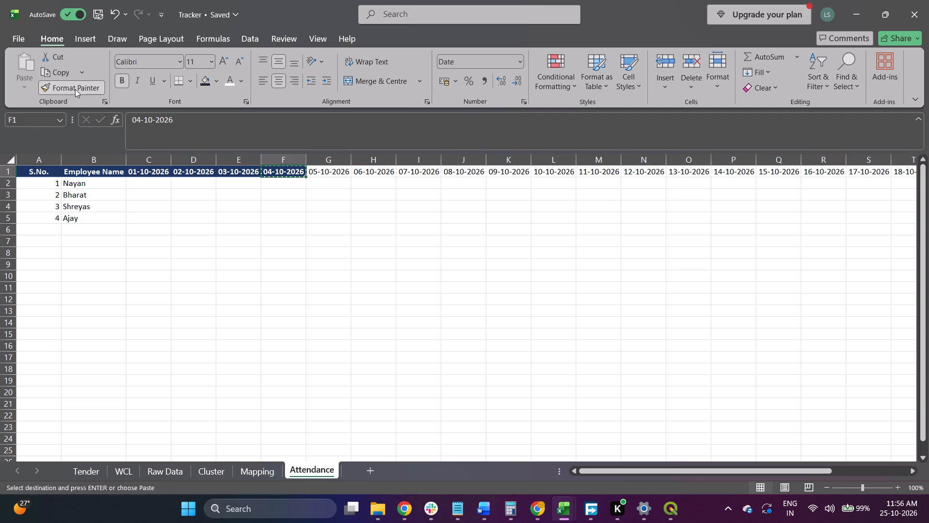
{"action": "left_click_drag", "start_coordinate": [322, 169], "coordinate": [783, 167]}
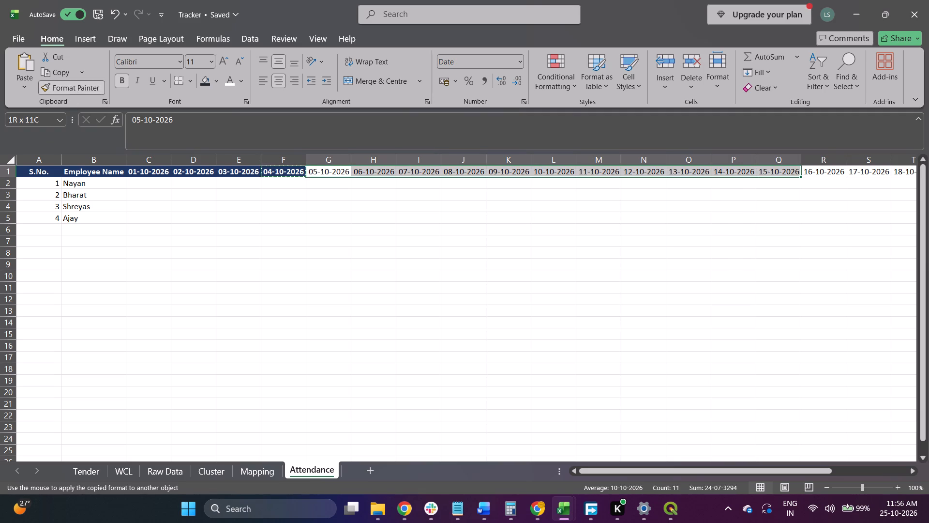
{"action": "left_click_drag", "start_coordinate": [783, 167], "coordinate": [928, 169]}
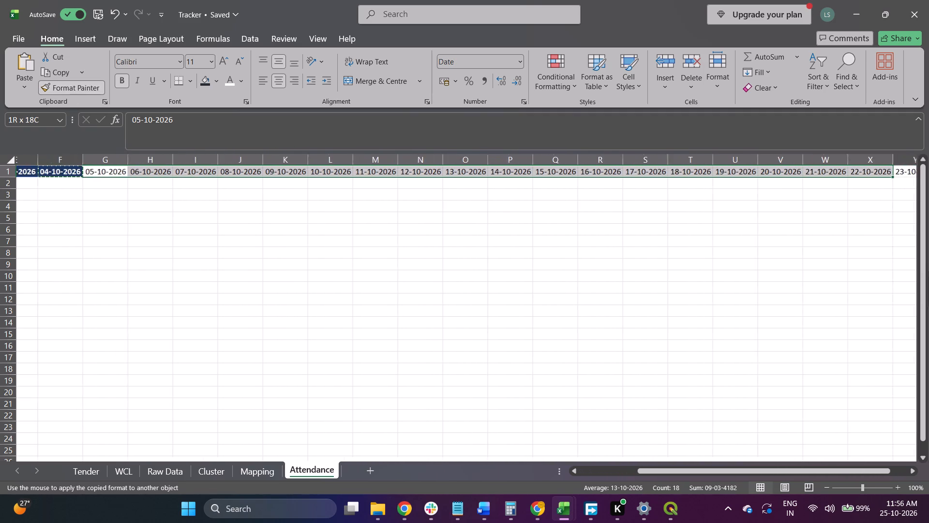
{"action": "left_click_drag", "start_coordinate": [928, 169], "coordinate": [846, 169]}
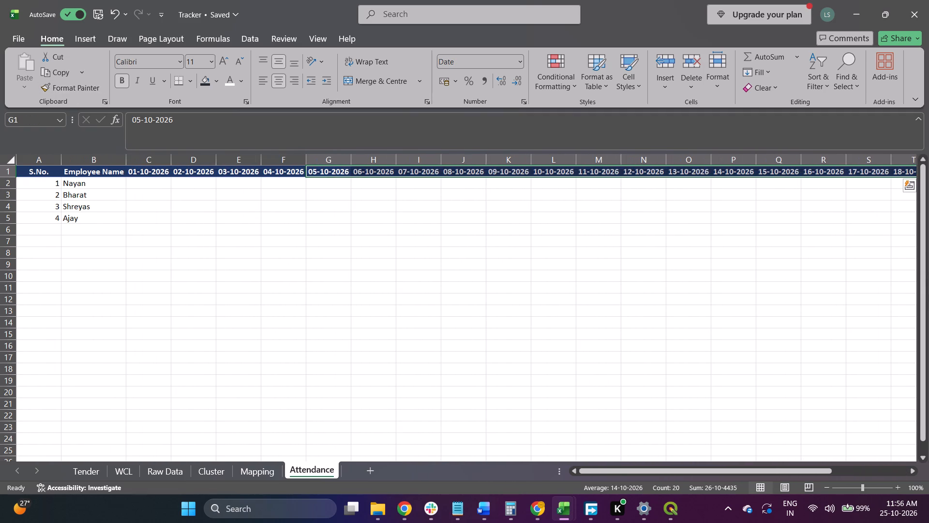
Check the date columns from the first October dates through the end of the header row.
{"action": "left_click", "coordinate": [504, 201]}
{"action": "key", "text": "Left"}
{"action": "key", "text": "Left"}
{"action": "key", "text": "Left"}
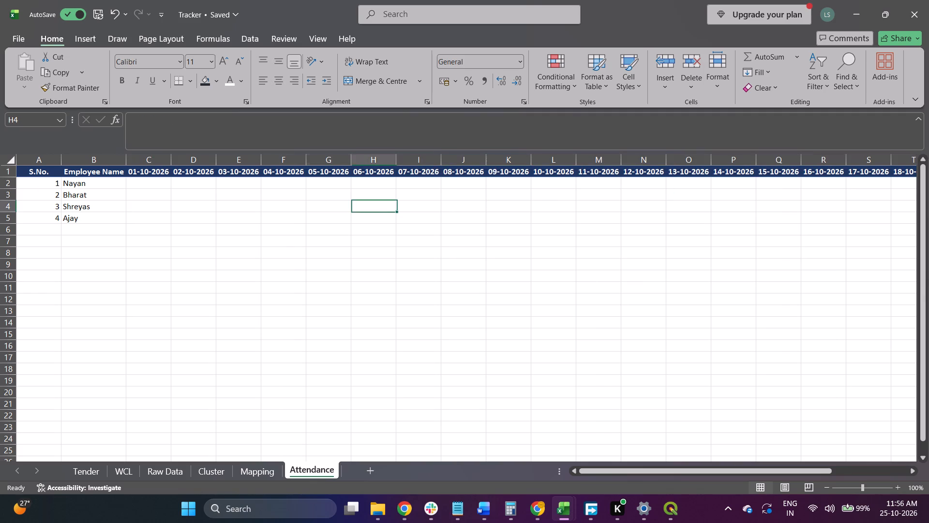
{"action": "key", "text": "Left"}
{"action": "key", "text": "Left"}
{"action": "key", "text": "Left"}
{"action": "key", "text": "Left"}
{"action": "key", "text": "Up"}
{"action": "key", "text": "Up"}
{"action": "key", "text": "Right"}
{"action": "key", "text": "Right"}
{"action": "key", "text": "Right"}
{"action": "key", "text": "Right"}
{"action": "key", "text": "Right"}
{"action": "key", "text": "Right"}
{"action": "key", "text": "Right"}
{"action": "key", "text": "Right"}
{"action": "key", "text": "Right"}
{"action": "key", "text": "Right"}
{"action": "key", "text": "Right"}
{"action": "key", "text": "Right"}
{"action": "key", "text": "Right"}
{"action": "key", "text": "Right"}
{"action": "key", "text": "Right"}
{"action": "key", "text": "Right"}
{"action": "key", "text": "Right"}
{"action": "key", "text": "Right"}
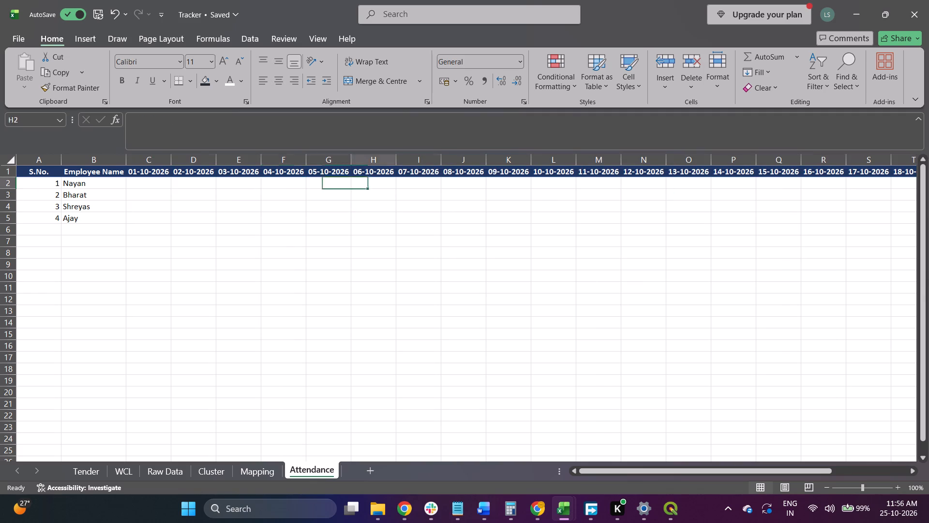
{"action": "key", "text": "Right"}
{"action": "key", "text": "Right"}
{"action": "key", "text": "Right"}
{"action": "key", "text": "Right"}
{"action": "key", "text": "Right"}
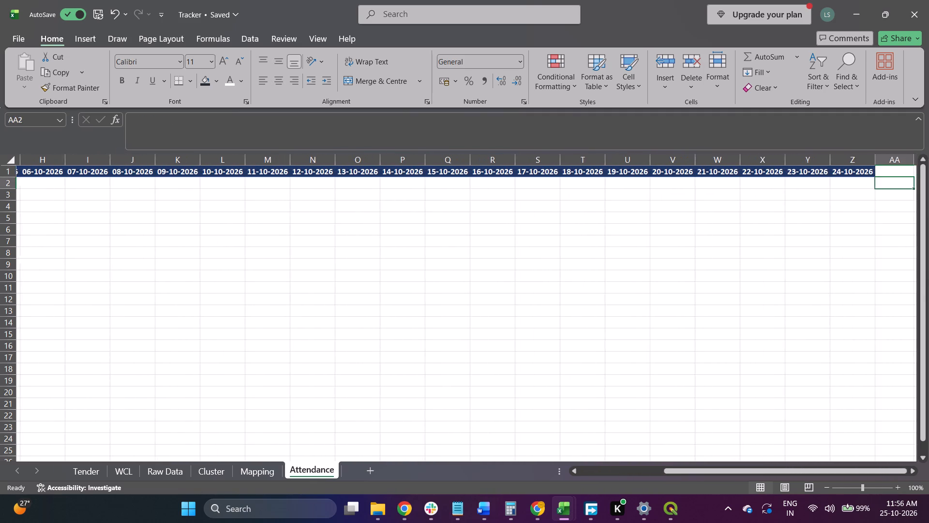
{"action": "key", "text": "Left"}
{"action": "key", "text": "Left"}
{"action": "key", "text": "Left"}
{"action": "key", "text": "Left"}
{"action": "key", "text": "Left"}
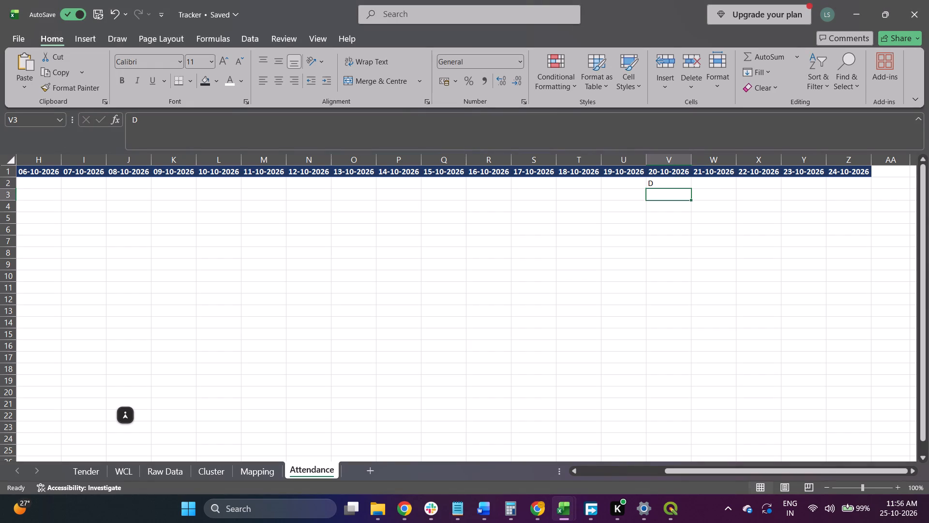
{"action": "key", "text": "Up"}
{"action": "key", "text": "ctrl+v"}
{"action": "key", "text": "shift+Down"}
{"action": "key", "text": "shift+Down"}
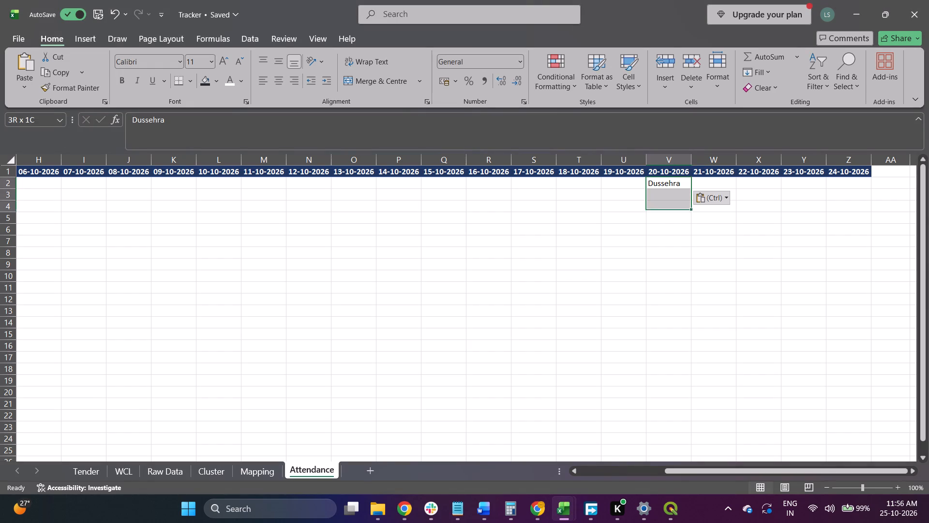
{"action": "key", "text": "shift+Down"}
{"action": "key", "text": "ctrl+v"}
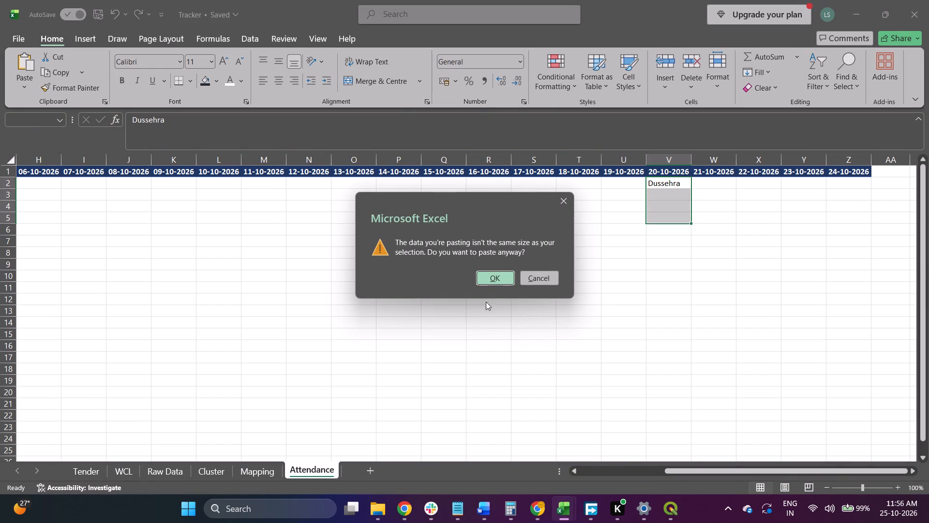
Cancel the mismatched-size paste into cells V2 to V5.
{"action": "left_click", "coordinate": [539, 280]}
{"action": "left_click", "coordinate": [636, 223]}
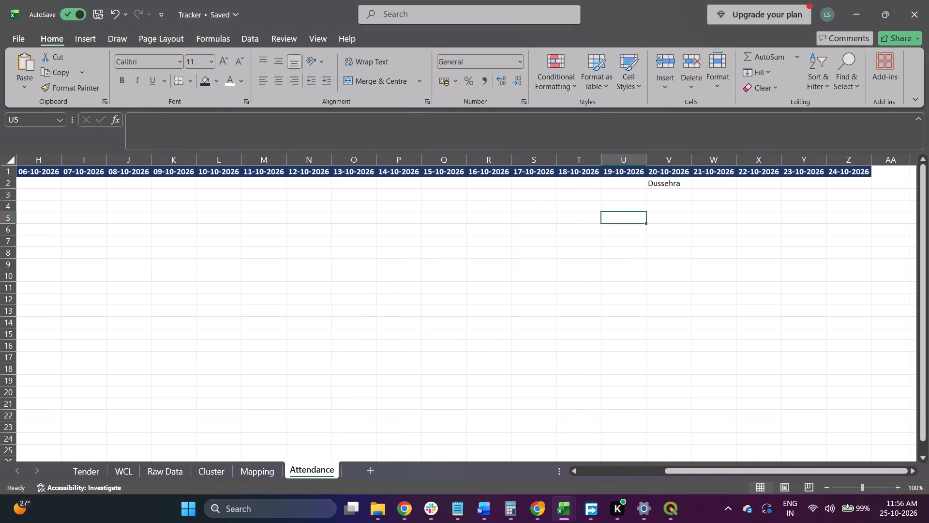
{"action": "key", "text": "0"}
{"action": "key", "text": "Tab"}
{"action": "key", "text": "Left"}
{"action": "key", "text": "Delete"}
Copy Dussehra from cell V2 and paste it into V2 to V5, under 20-10-2026.
{"action": "key", "text": "Right"}
{"action": "key", "text": "Up"}
{"action": "key", "text": "Up"}
{"action": "key", "text": "Up"}
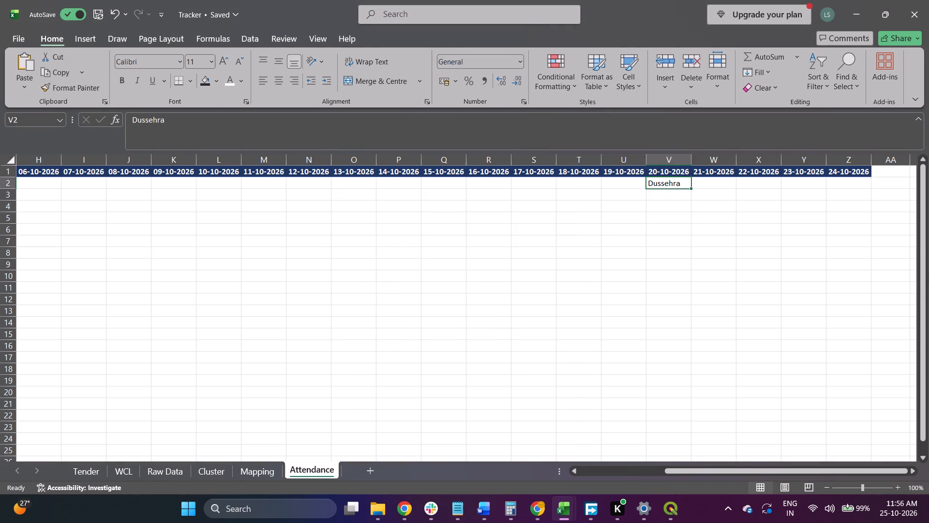
{"action": "key", "text": "ctrl+c"}
{"action": "key", "text": "shift+Down"}
{"action": "key", "text": "shift+Down"}
{"action": "key", "text": "shift+Down"}
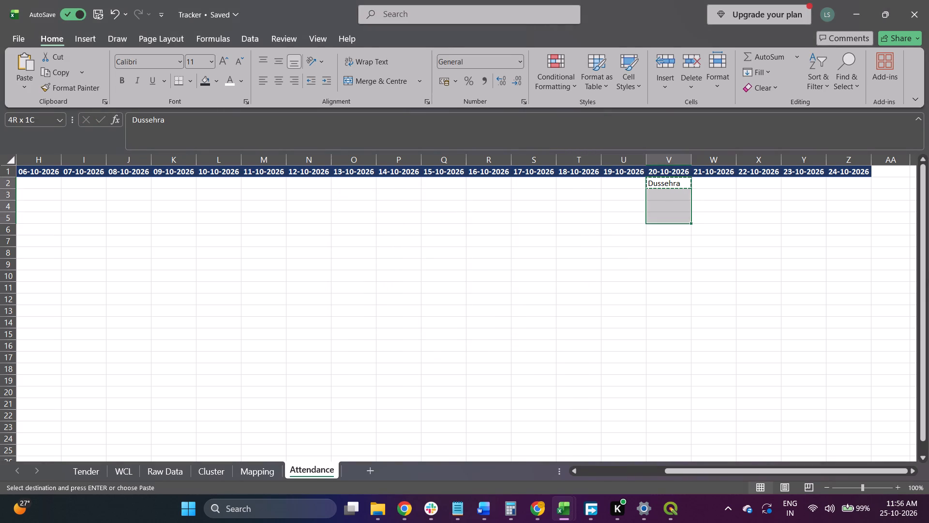
{"action": "key", "text": "ctrl+v"}
{"action": "key", "text": "Right"}
{"action": "key", "text": "Right"}
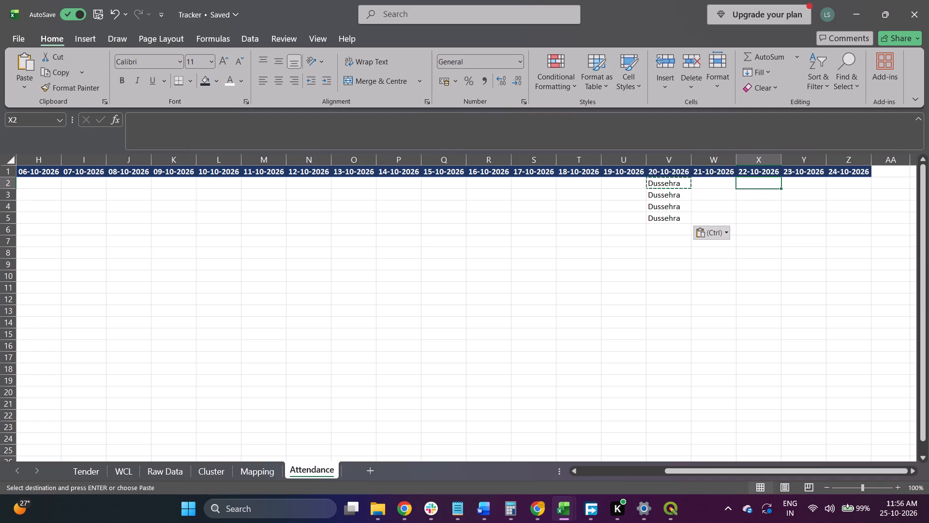
Check the system calendar for October 2026 and enter Sunday in cell F2, under the 04-10-2026 header.
{"action": "left_click", "coordinate": [890, 510]}
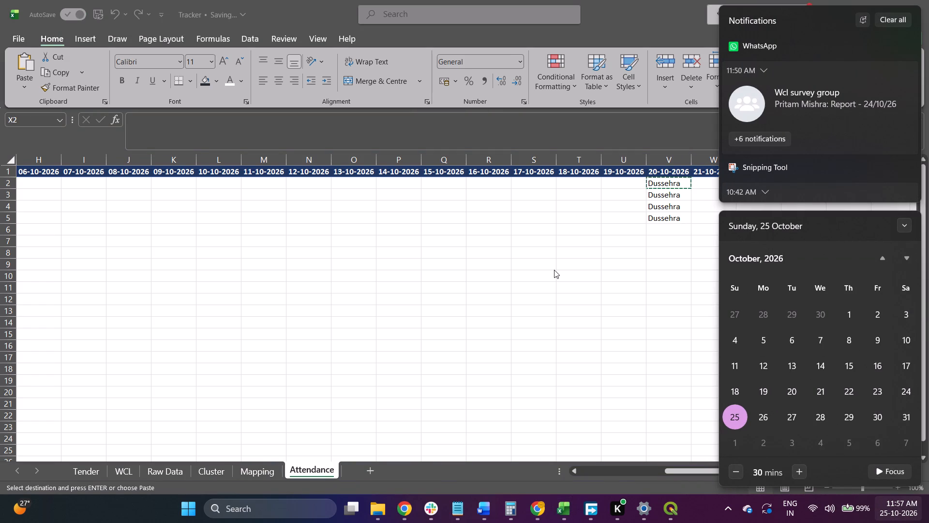
{"action": "key", "text": "alt+Tab"}
{"action": "left_click", "coordinate": [473, 206]}
{"action": "key", "text": "Left"}
{"action": "key", "text": "Left"}
{"action": "key", "text": "Left"}
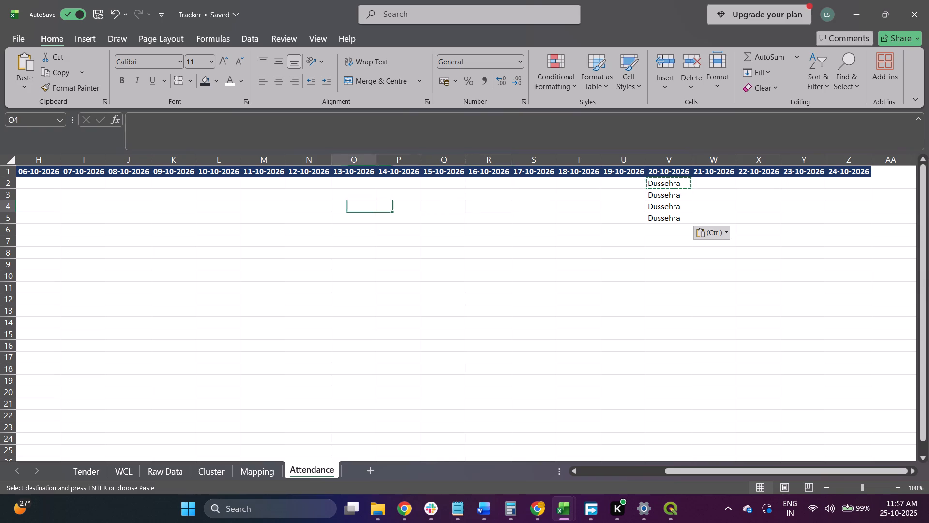
{"action": "key", "text": "Left"}
{"action": "key", "text": "Left"}
{"action": "key", "text": "Left"}
{"action": "key", "text": "Left"}
{"action": "key", "text": "Left"}
{"action": "key", "text": "Left"}
{"action": "key", "text": "Left"}
{"action": "key", "text": "Left"}
{"action": "key", "text": "Left"}
{"action": "key", "text": "Left"}
{"action": "key", "text": "Left"}
{"action": "key", "text": "Left"}
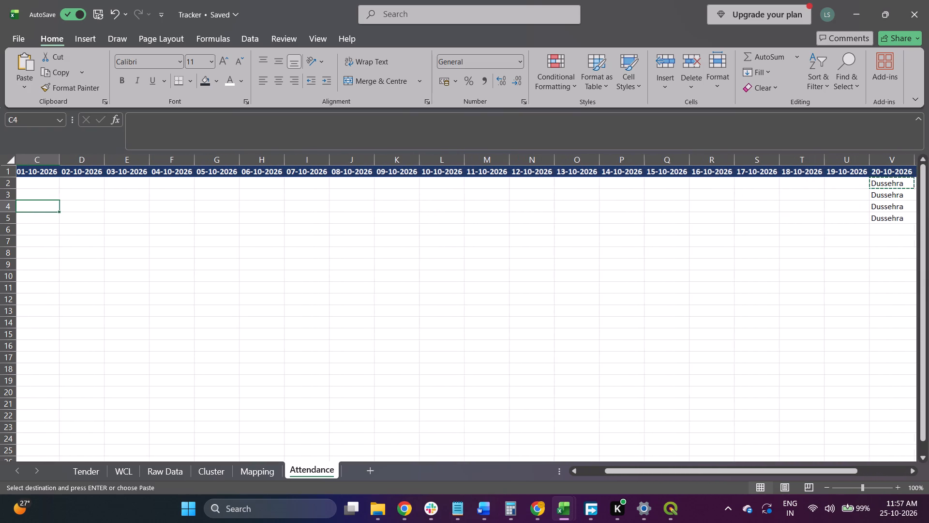
{"action": "key", "text": "Up"}
{"action": "key", "text": "Up"}
{"action": "key", "text": "Right"}
{"action": "key", "text": "Right"}
{"action": "key", "text": "Right"}
{"action": "key", "text": "Right"}
{"action": "key", "text": "Left"}
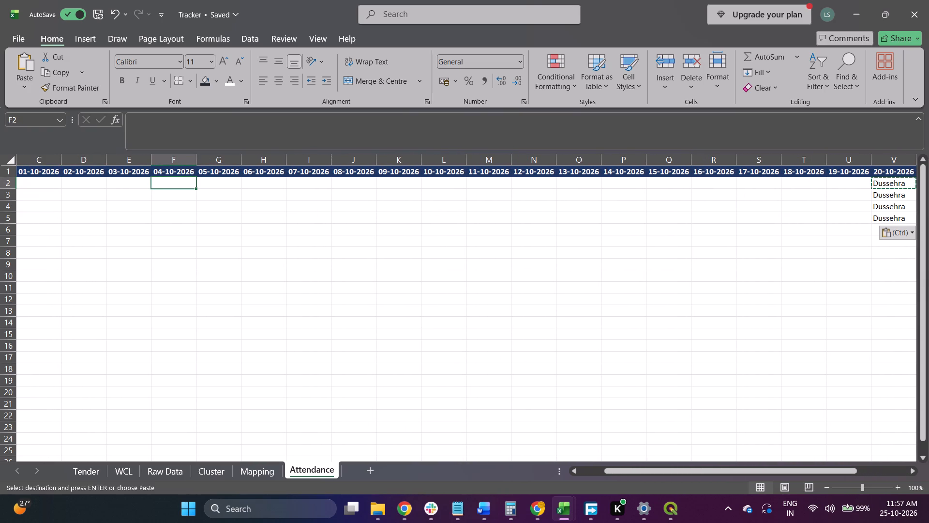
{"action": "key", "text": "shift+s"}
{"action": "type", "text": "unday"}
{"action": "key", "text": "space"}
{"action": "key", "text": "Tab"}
Copy Sunday from cell F2 and paste it into F2 to F5, under 04-10-2026.
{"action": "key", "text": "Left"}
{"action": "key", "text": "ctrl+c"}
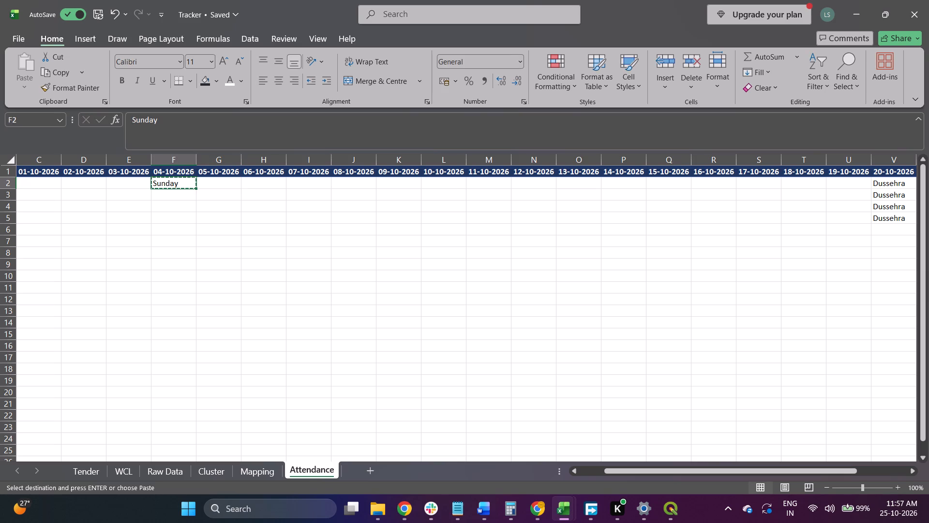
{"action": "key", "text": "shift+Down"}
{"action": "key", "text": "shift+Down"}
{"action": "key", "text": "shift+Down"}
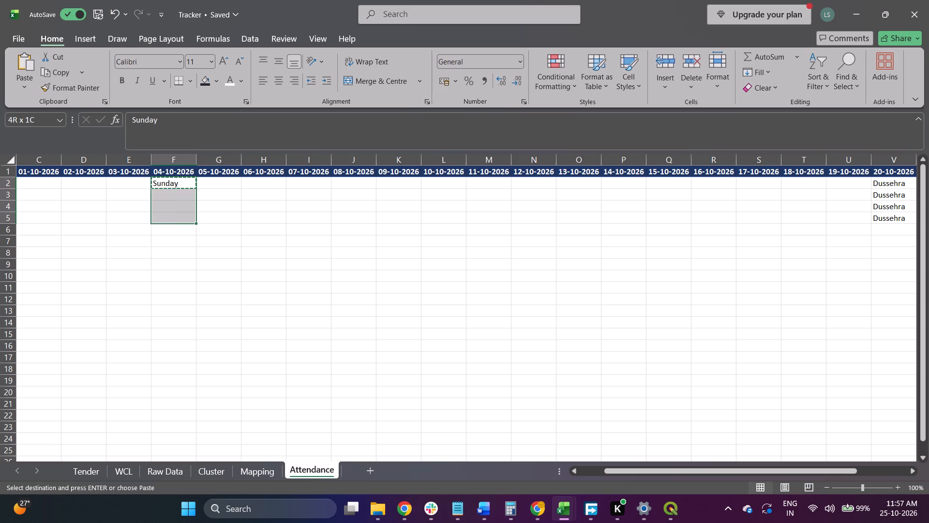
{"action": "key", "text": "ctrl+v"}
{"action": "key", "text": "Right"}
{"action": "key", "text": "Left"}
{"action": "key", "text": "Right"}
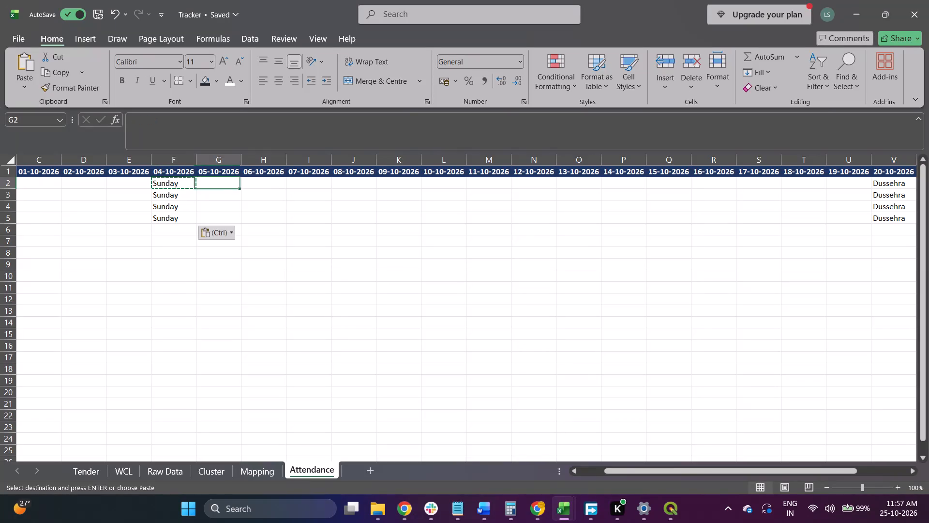
Examine the date columns from 05-10-2026 to 24-10-2026 to locate the days still needing an entry.
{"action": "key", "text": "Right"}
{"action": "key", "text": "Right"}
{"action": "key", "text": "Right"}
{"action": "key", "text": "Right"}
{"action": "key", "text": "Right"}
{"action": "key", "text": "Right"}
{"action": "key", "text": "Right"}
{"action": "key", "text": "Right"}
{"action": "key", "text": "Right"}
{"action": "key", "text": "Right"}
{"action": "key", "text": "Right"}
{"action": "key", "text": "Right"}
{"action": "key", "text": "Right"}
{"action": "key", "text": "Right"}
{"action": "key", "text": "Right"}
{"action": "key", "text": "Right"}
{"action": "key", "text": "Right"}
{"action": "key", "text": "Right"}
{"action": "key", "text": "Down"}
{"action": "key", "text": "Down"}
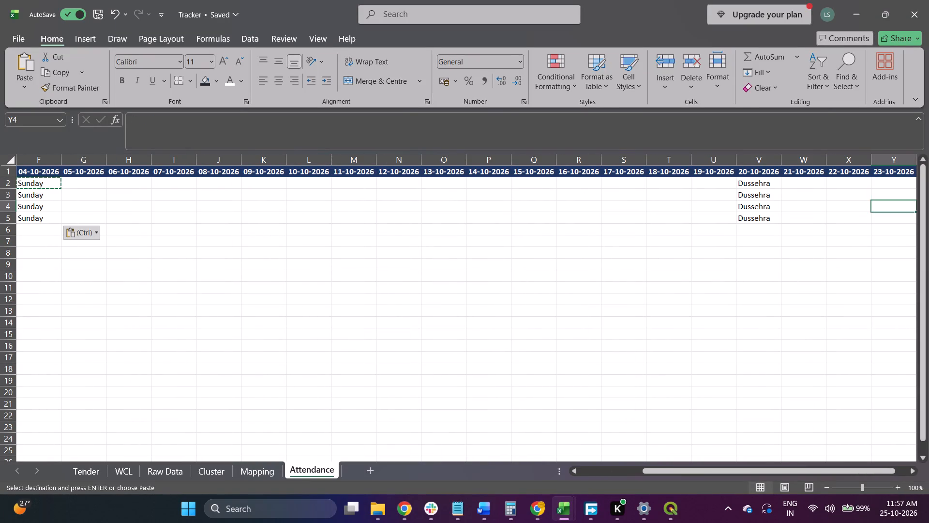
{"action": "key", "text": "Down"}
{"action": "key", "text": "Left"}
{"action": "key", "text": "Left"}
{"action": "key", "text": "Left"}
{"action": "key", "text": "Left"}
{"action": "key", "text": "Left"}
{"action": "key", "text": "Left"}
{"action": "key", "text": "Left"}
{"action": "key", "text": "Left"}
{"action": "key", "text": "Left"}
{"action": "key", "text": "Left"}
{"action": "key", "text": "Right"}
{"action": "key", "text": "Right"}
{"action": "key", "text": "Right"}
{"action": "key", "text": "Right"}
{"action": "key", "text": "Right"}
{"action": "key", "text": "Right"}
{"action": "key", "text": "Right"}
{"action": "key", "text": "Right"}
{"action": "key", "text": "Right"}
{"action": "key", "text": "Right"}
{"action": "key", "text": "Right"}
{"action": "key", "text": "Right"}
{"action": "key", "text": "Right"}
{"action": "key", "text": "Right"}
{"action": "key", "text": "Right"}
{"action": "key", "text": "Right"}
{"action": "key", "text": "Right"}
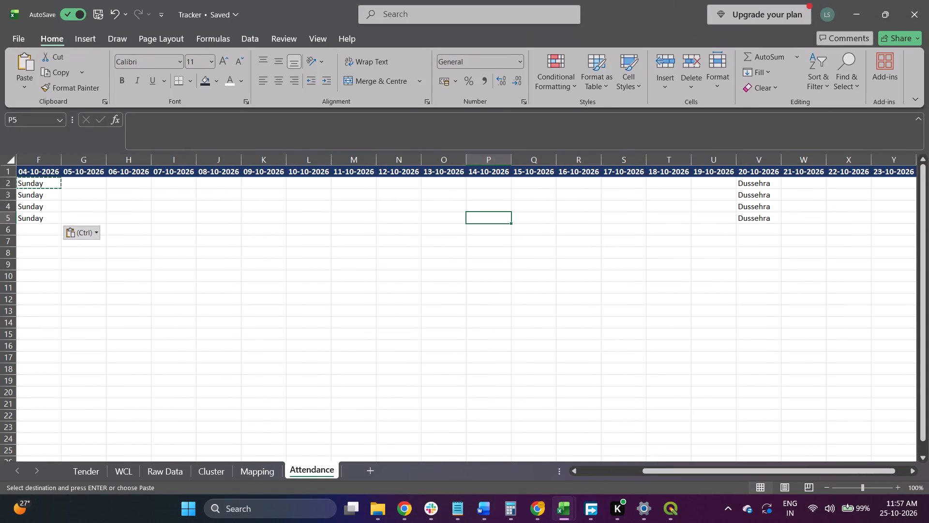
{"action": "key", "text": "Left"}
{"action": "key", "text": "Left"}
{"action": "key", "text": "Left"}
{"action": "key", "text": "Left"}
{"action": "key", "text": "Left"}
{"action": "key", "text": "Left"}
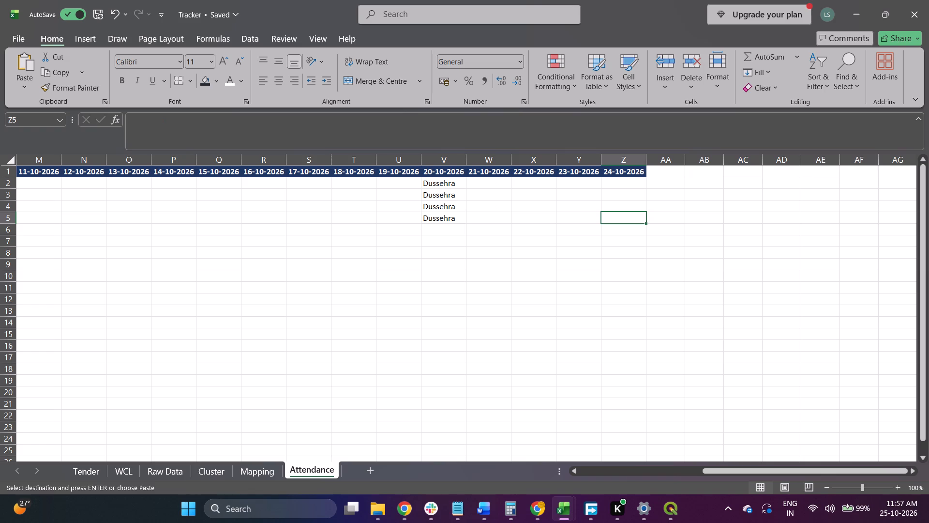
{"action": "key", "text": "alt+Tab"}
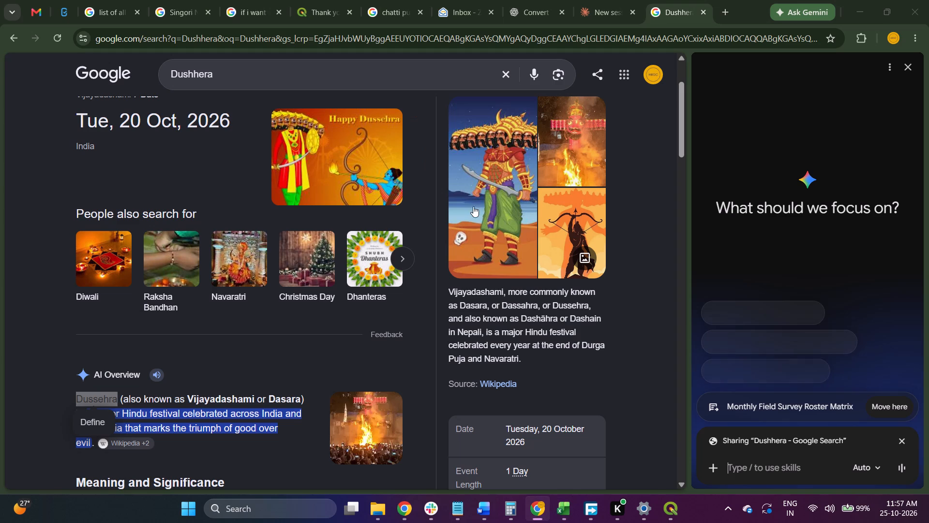
Switch to the Tracker workbook in Excel and consult the system calendar for the Sunday dates in October 2026.
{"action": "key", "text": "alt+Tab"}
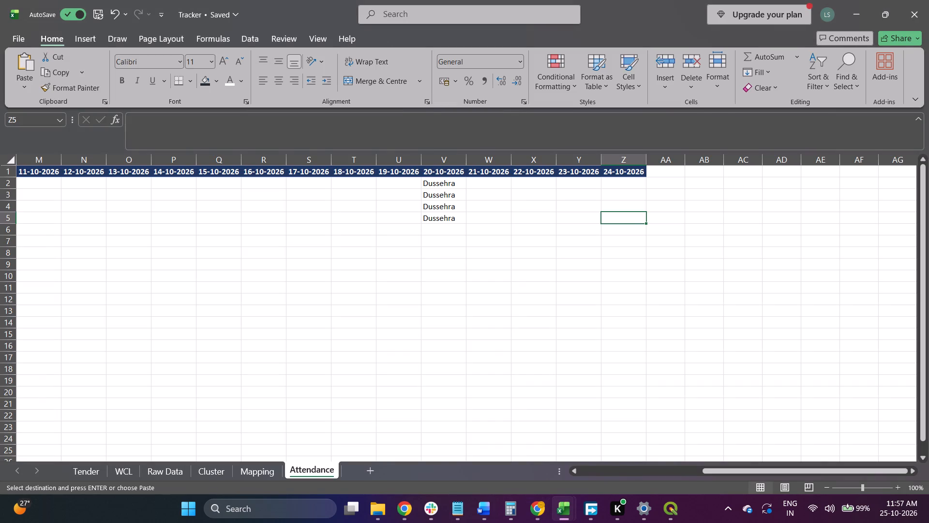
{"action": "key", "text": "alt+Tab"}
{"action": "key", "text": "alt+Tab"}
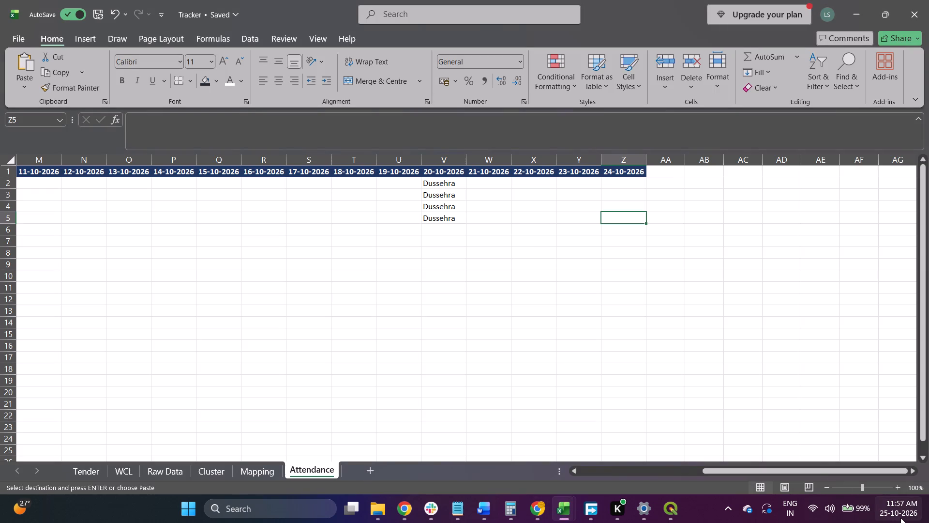
{"action": "left_click", "coordinate": [900, 518]}
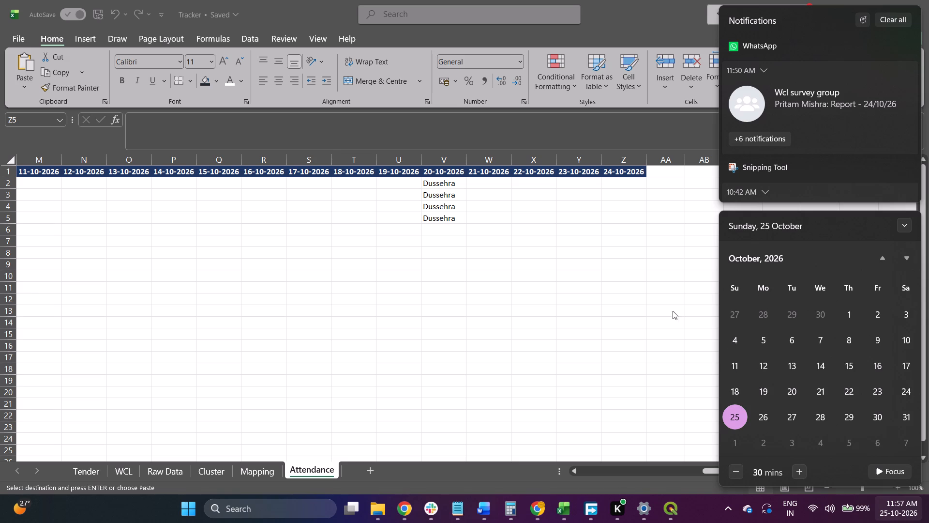
{"action": "key", "text": "alt+Tab"}
Select cell M2, the first entry cell under the 11-10-2026 header on the Attendance sheet.
{"action": "key", "text": "Left"}
{"action": "key", "text": "Left"}
{"action": "key", "text": "Left"}
{"action": "key", "text": "Left"}
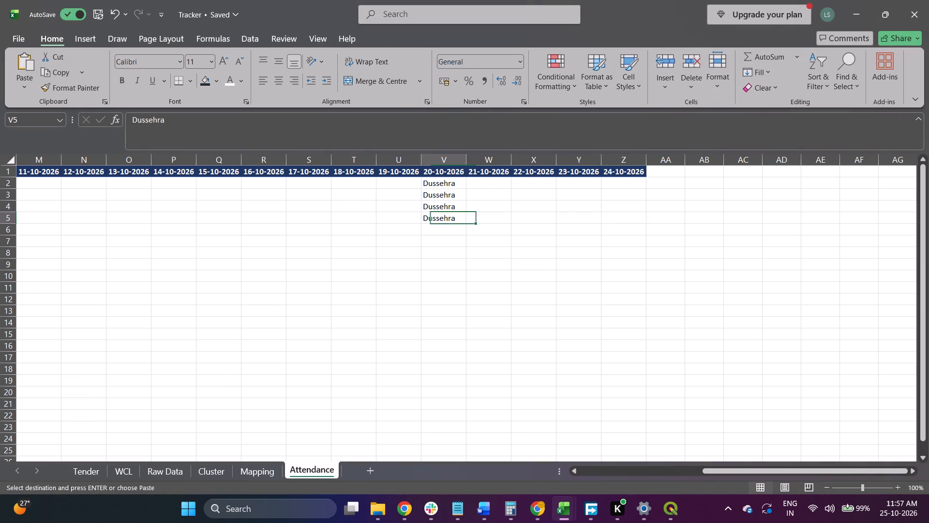
{"action": "key", "text": "Left"}
{"action": "key", "text": "Left"}
{"action": "key", "text": "Left"}
{"action": "key", "text": "Left"}
{"action": "key", "text": "Left"}
{"action": "key", "text": "Left"}
{"action": "key", "text": "Left"}
{"action": "key", "text": "Left"}
{"action": "key", "text": "Left"}
{"action": "key", "text": "Left"}
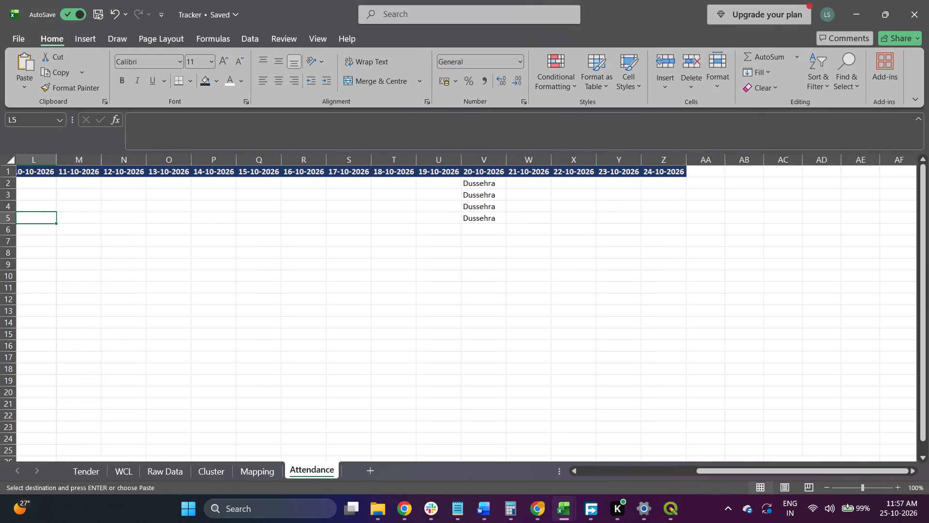
{"action": "key", "text": "Left"}
{"action": "key", "text": "Left"}
{"action": "key", "text": "Left"}
{"action": "key", "text": "Up"}
{"action": "key", "text": "Up"}
{"action": "key", "text": "Up"}
{"action": "key", "text": "Right"}
{"action": "key", "text": "Right"}
{"action": "key", "text": "Right"}
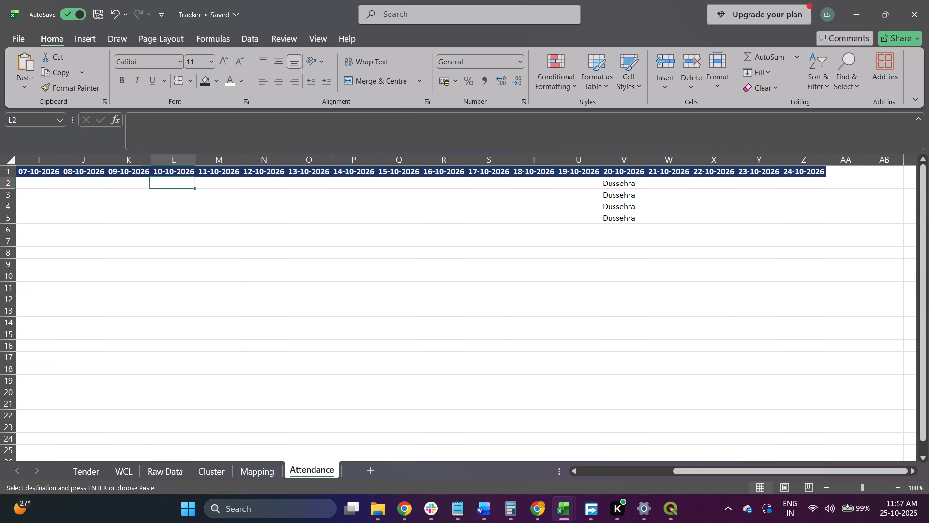
{"action": "key", "text": "Right"}
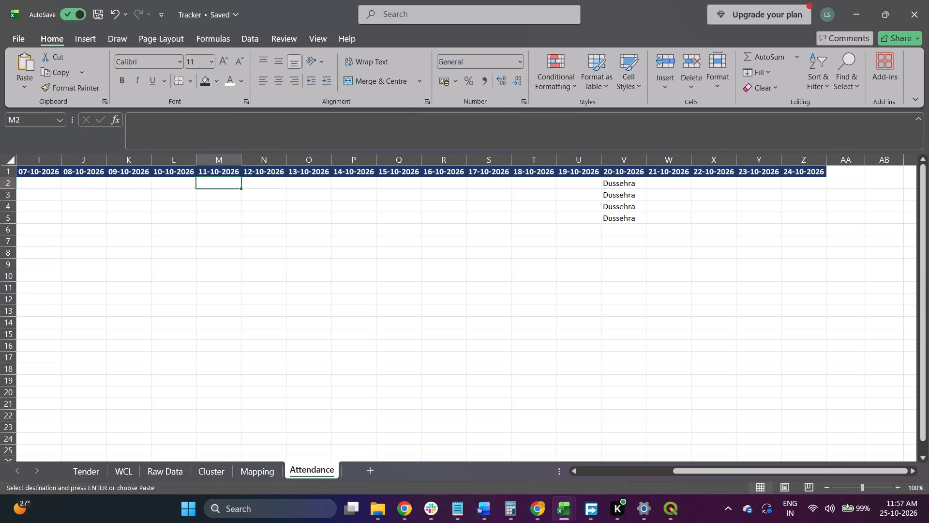
Copy the four Sunday entries in F2 to F5 and paste them into M2 to M5 under 11-10-2026.
{"action": "key", "text": "Left"}
{"action": "key", "text": "Left"}
{"action": "key", "text": "Left"}
{"action": "key", "text": "Left"}
{"action": "key", "text": "Left"}
{"action": "key", "text": "Left"}
{"action": "key", "text": "Left"}
{"action": "key", "text": "Left"}
{"action": "key", "text": "Left"}
{"action": "key", "text": "Left"}
{"action": "key", "text": "Left"}
{"action": "key", "text": "Left"}
{"action": "key", "text": "Left"}
{"action": "key", "text": "Left"}
{"action": "key", "text": "Left"}
{"action": "key", "text": "Left"}
{"action": "key", "text": "Left"}
{"action": "key", "text": "Left"}
{"action": "key", "text": "Left"}
{"action": "key", "text": "Left"}
{"action": "key", "text": "Right"}
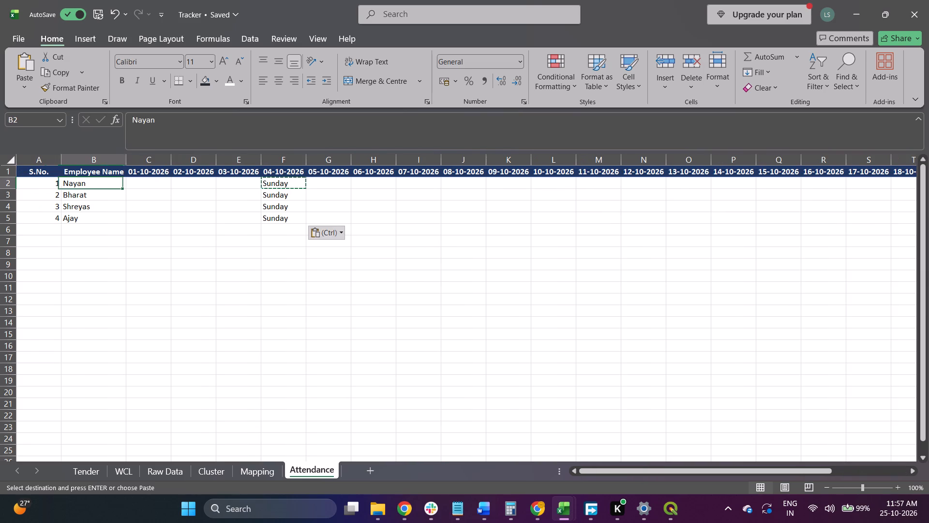
{"action": "key", "text": "Right"}
{"action": "key", "text": "Right"}
{"action": "key", "text": "Right"}
{"action": "key", "text": "Right"}
{"action": "key", "text": "Right"}
{"action": "key", "text": "Right"}
{"action": "key", "text": "Right"}
{"action": "key", "text": "Right"}
{"action": "key", "text": "Left"}
{"action": "key", "text": "Left"}
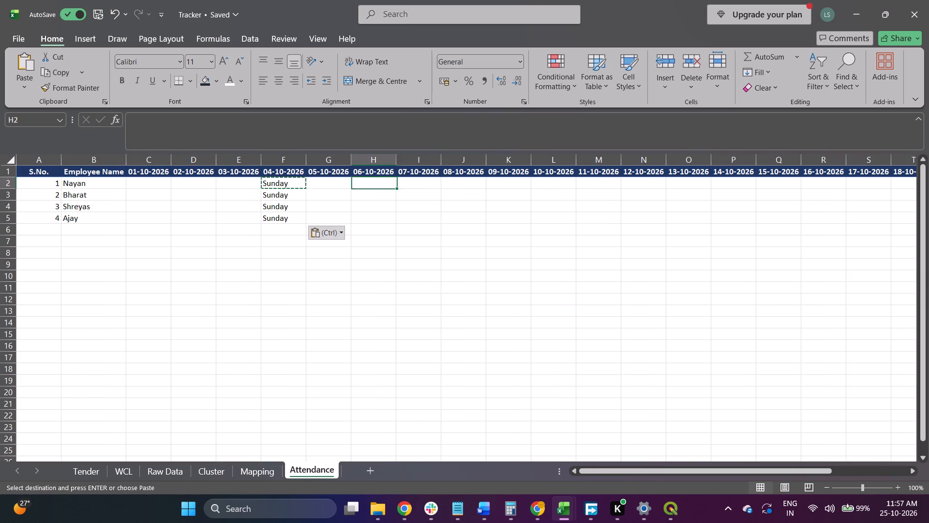
{"action": "key", "text": "Left"}
{"action": "key", "text": "Left"}
{"action": "key", "text": "shift+Down"}
{"action": "key", "text": "shift+Down"}
{"action": "key", "text": "shift+Down"}
{"action": "key", "text": "ctrl+c"}
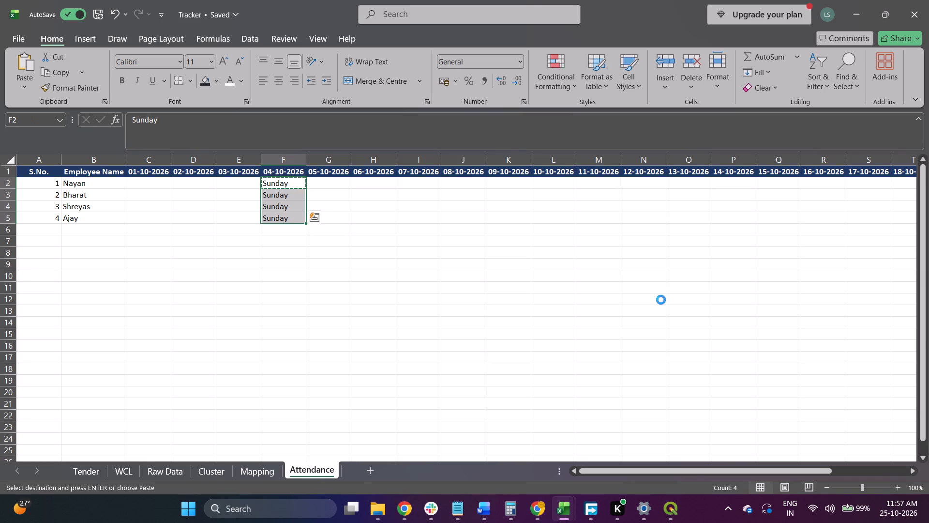
{"action": "key", "text": "Right"}
{"action": "key", "text": "Right"}
{"action": "key", "text": "Right"}
{"action": "key", "text": "Right"}
{"action": "key", "text": "Right"}
{"action": "key", "text": "Right"}
{"action": "key", "text": "Right"}
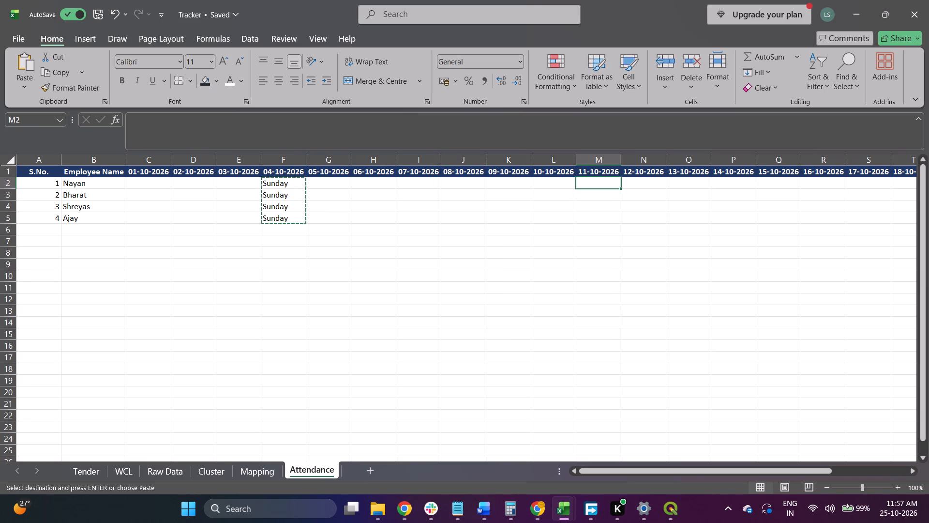
{"action": "key", "text": "ctrl+v"}
Paste the copied Sunday entries into T2 to T5 under 18-10-2026.
{"action": "key", "text": "Right"}
{"action": "key", "text": "Right"}
{"action": "key", "text": "Right"}
{"action": "key", "text": "Right"}
{"action": "key", "text": "Right"}
{"action": "key", "text": "Right"}
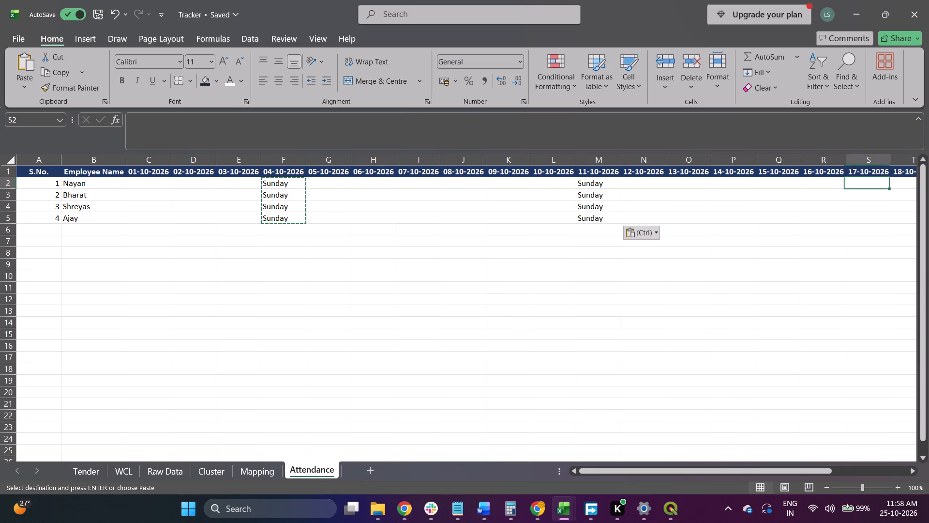
{"action": "key", "text": "Right"}
{"action": "key", "text": "ctrl+v"}
Examine the date columns between 01-10-2026 and 20-10-2026 to review which days have entries for the four employees.
{"action": "key", "text": "Right"}
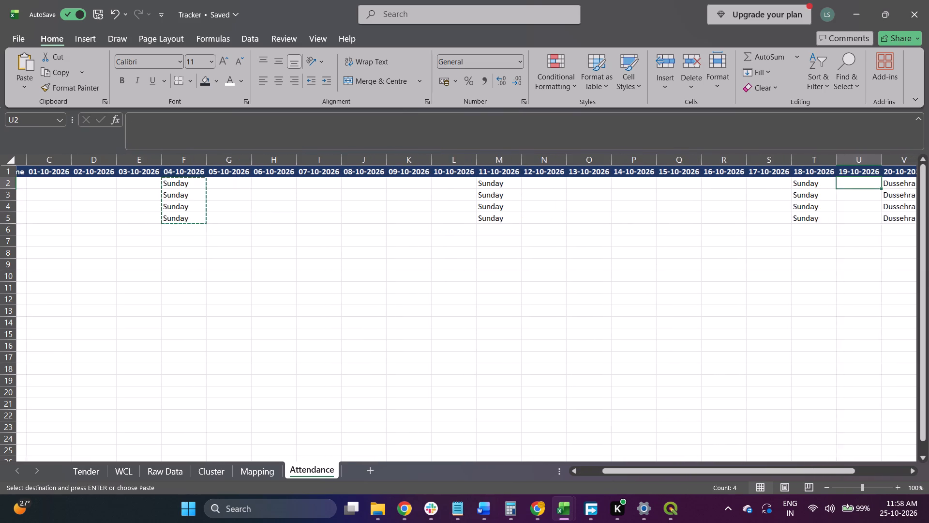
{"action": "key", "text": "Right"}
{"action": "key", "text": "Right"}
{"action": "key", "text": "Left"}
{"action": "key", "text": "Left"}
{"action": "key", "text": "Left"}
{"action": "key", "text": "Left"}
{"action": "key", "text": "Left"}
{"action": "key", "text": "Left"}
{"action": "key", "text": "Left"}
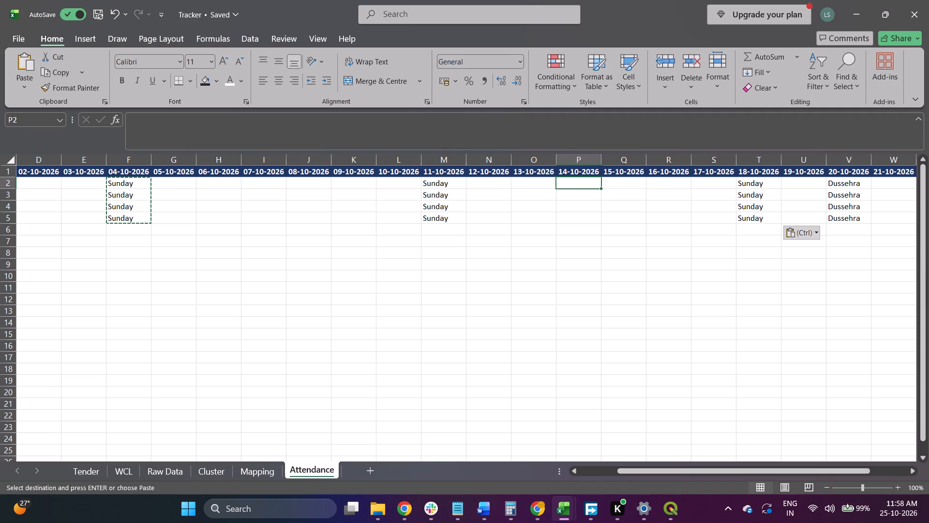
{"action": "key", "text": "Left"}
{"action": "key", "text": "Left"}
{"action": "key", "text": "Left"}
{"action": "key", "text": "Left"}
{"action": "key", "text": "Left"}
{"action": "key", "text": "Left"}
{"action": "key", "text": "Left"}
{"action": "key", "text": "Left"}
{"action": "key", "text": "Left"}
{"action": "key", "text": "Left"}
{"action": "key", "text": "Left"}
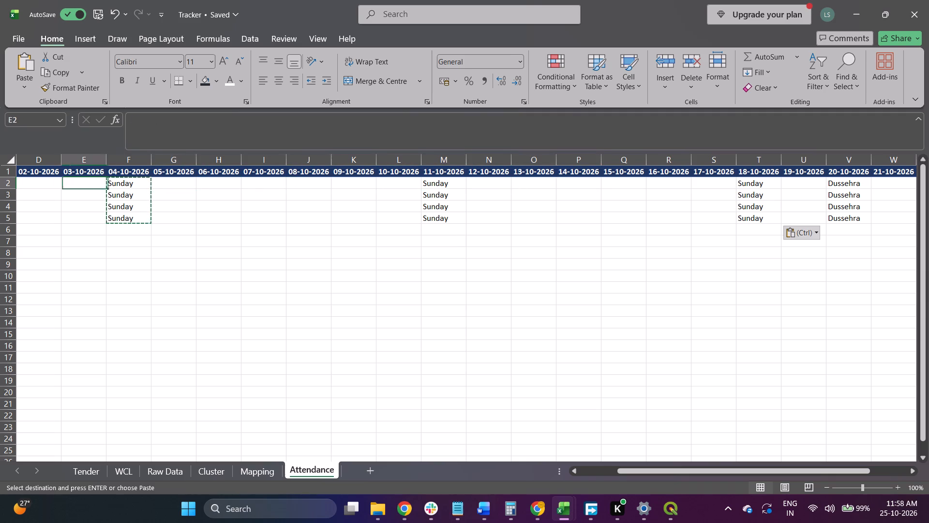
{"action": "key", "text": "Left"}
{"action": "key", "text": "Left"}
{"action": "key", "text": "Left"}
{"action": "key", "text": "Left"}
{"action": "key", "text": "Left"}
{"action": "key", "text": "Left"}
{"action": "key", "text": "Right"}
{"action": "key", "text": "Right"}
{"action": "key", "text": "Right"}
{"action": "key", "text": "Right"}
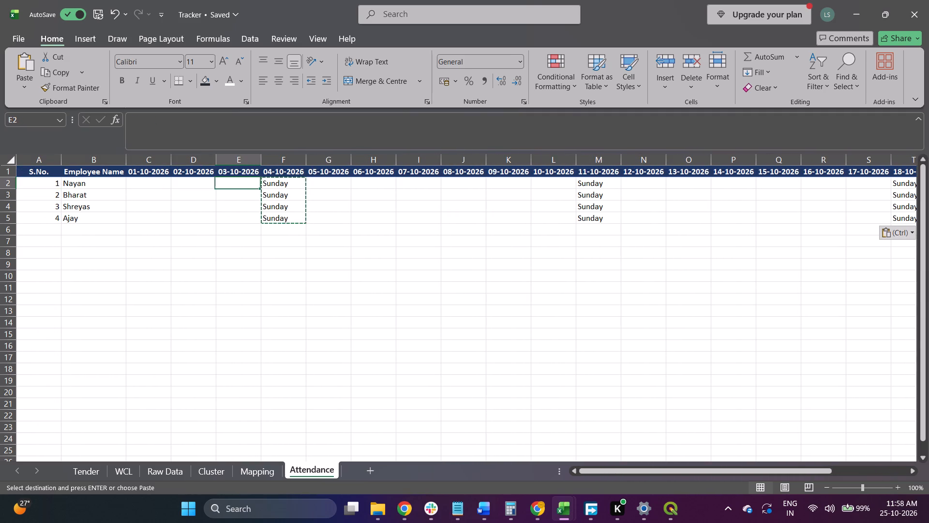
{"action": "key", "text": "Right"}
{"action": "key", "text": "Right"}
{"action": "key", "text": "Right"}
{"action": "key", "text": "Right"}
{"action": "key", "text": "Right"}
{"action": "key", "text": "Right"}
{"action": "key", "text": "Left"}
{"action": "key", "text": "Left"}
{"action": "key", "text": "Left"}
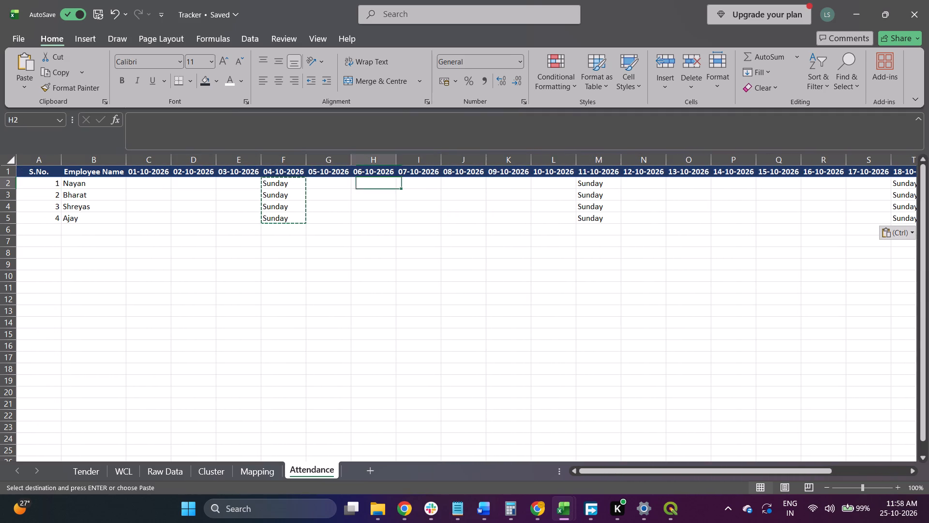
{"action": "key", "text": "Left"}
{"action": "key", "text": "Left"}
{"action": "key", "text": "Left"}
{"action": "key", "text": "Left"}
{"action": "key", "text": "Left"}
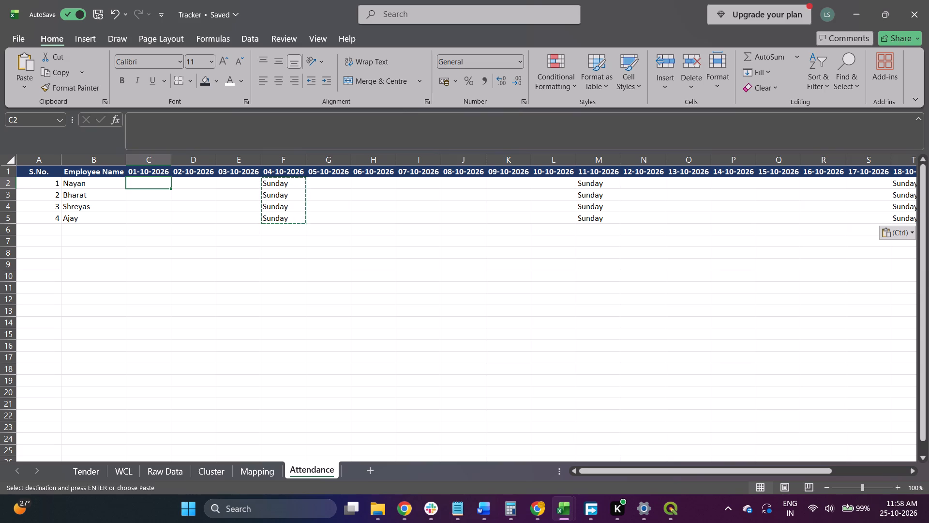
Check the submitter filter options in the Household Survey Schedule workbook, then return to the Tracker workbook.
{"action": "key", "text": "alt+Tab"}
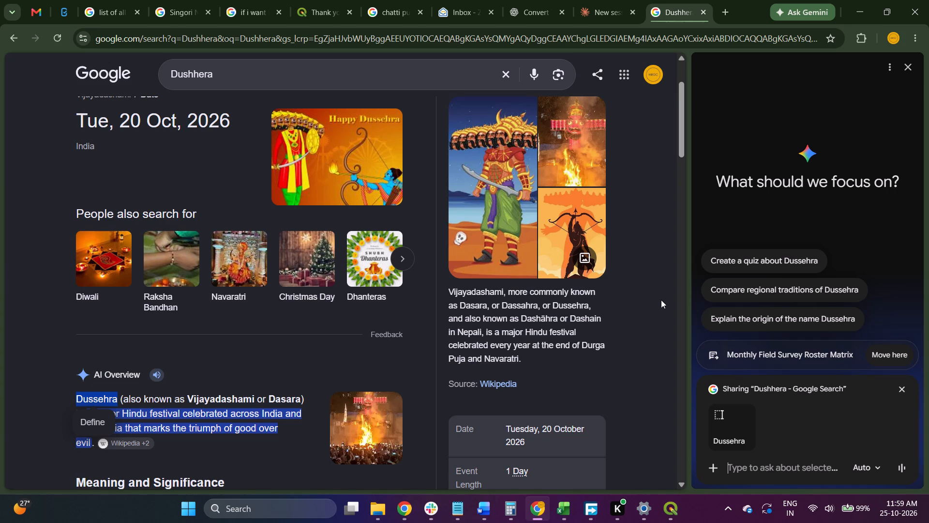
{"action": "key", "text": "alt+Tab"}
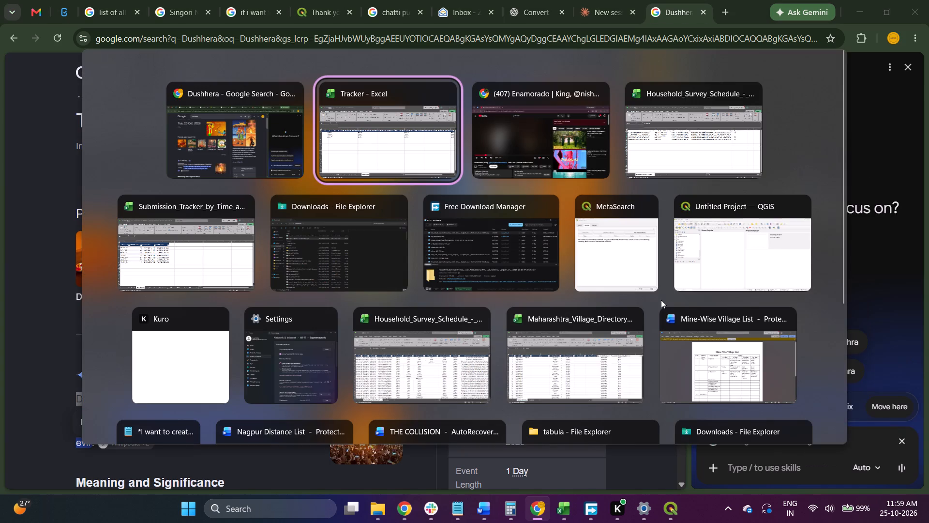
{"action": "key", "text": "alt+Right"}
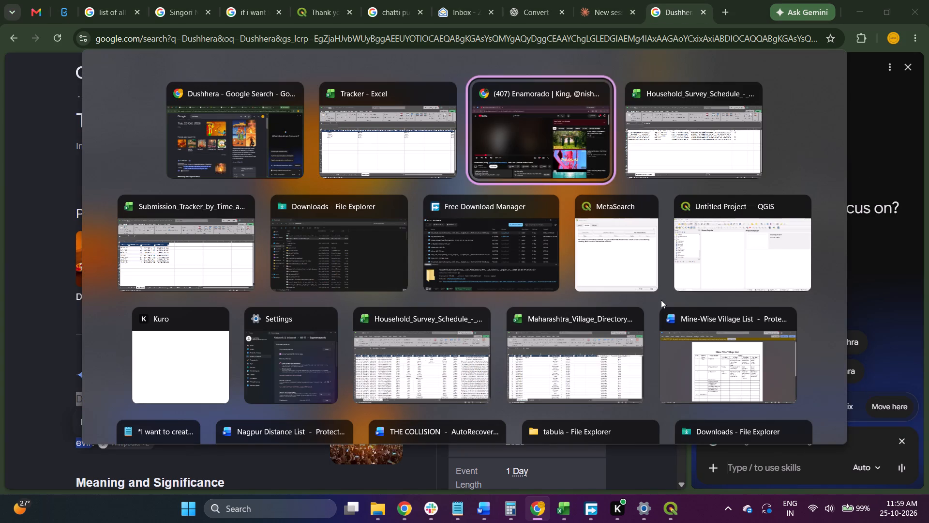
{"action": "key", "text": "alt+Right"}
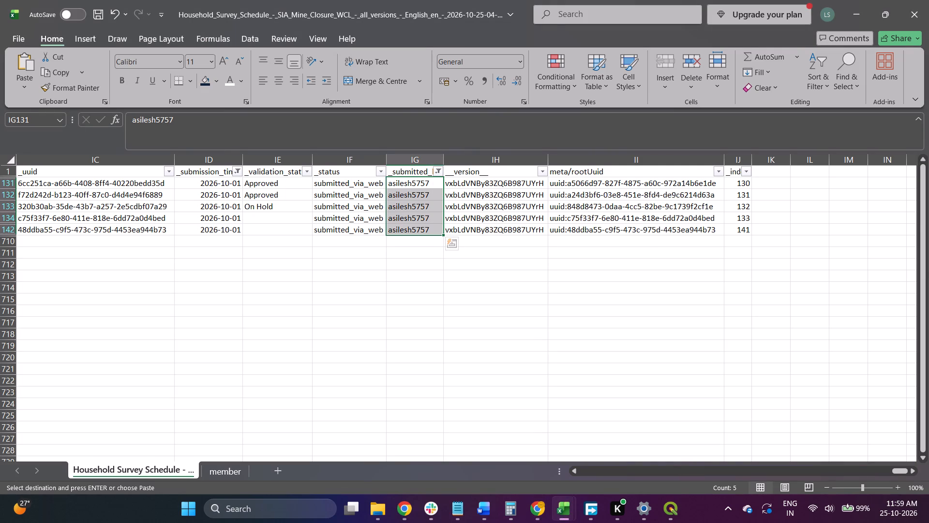
{"action": "left_click", "coordinate": [440, 171]}
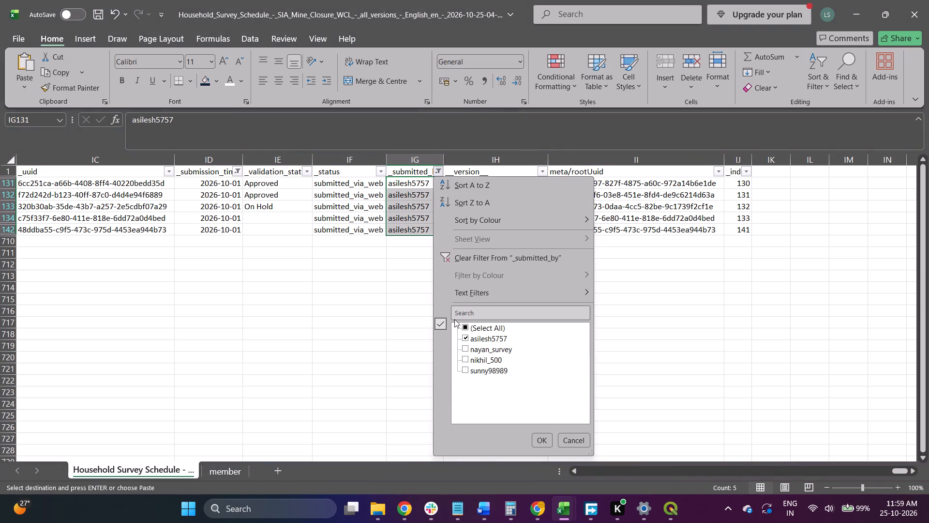
{"action": "left_click", "coordinate": [465, 338]}
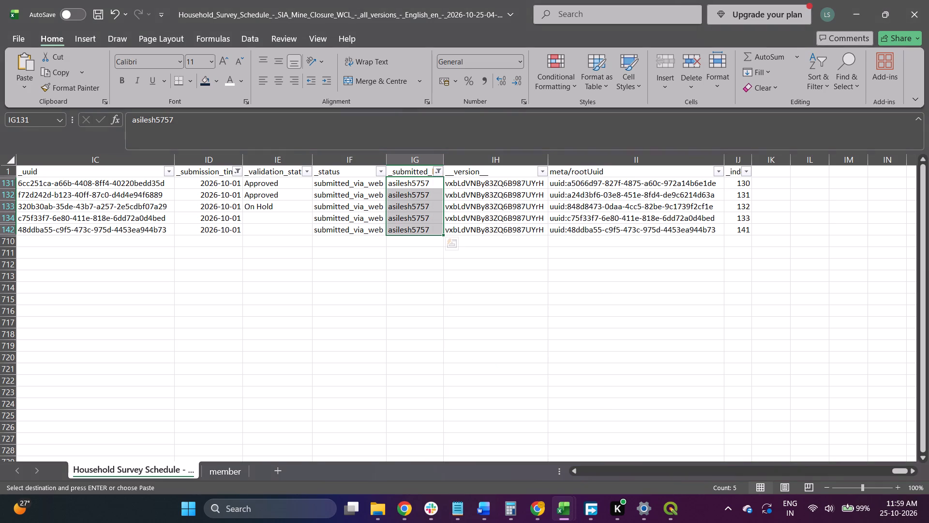
{"action": "key", "text": "alt+Tab"}
{"action": "key", "text": "alt+Tab"}
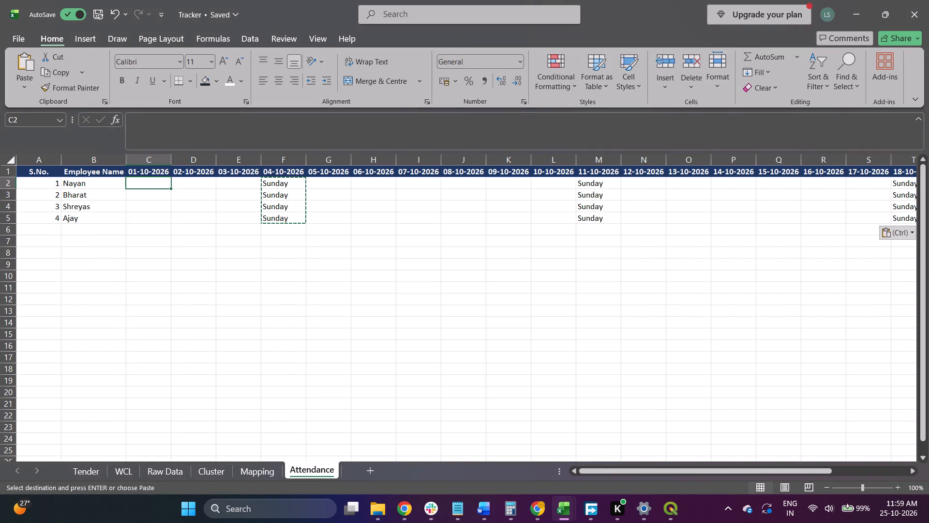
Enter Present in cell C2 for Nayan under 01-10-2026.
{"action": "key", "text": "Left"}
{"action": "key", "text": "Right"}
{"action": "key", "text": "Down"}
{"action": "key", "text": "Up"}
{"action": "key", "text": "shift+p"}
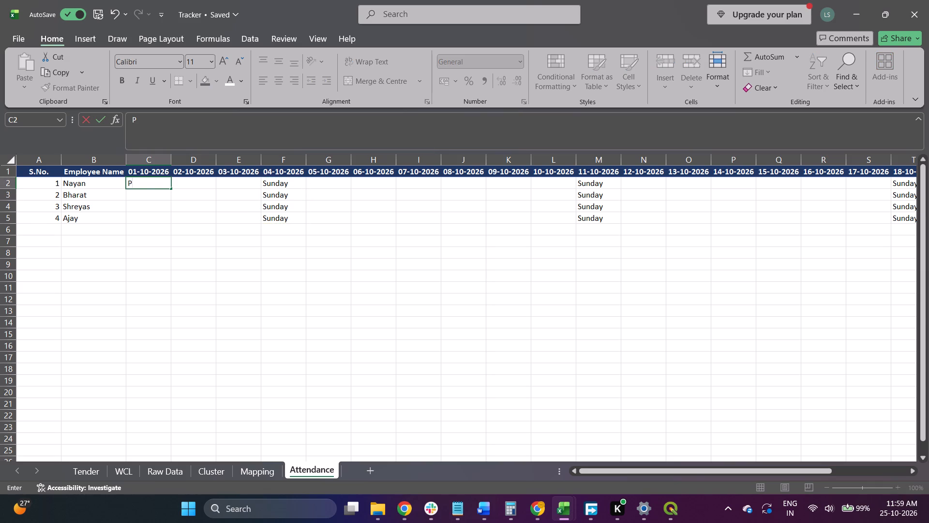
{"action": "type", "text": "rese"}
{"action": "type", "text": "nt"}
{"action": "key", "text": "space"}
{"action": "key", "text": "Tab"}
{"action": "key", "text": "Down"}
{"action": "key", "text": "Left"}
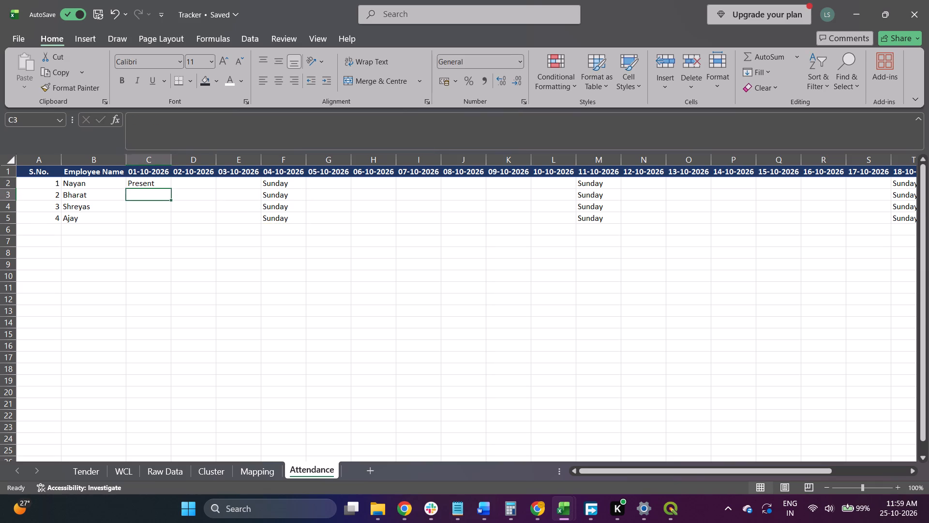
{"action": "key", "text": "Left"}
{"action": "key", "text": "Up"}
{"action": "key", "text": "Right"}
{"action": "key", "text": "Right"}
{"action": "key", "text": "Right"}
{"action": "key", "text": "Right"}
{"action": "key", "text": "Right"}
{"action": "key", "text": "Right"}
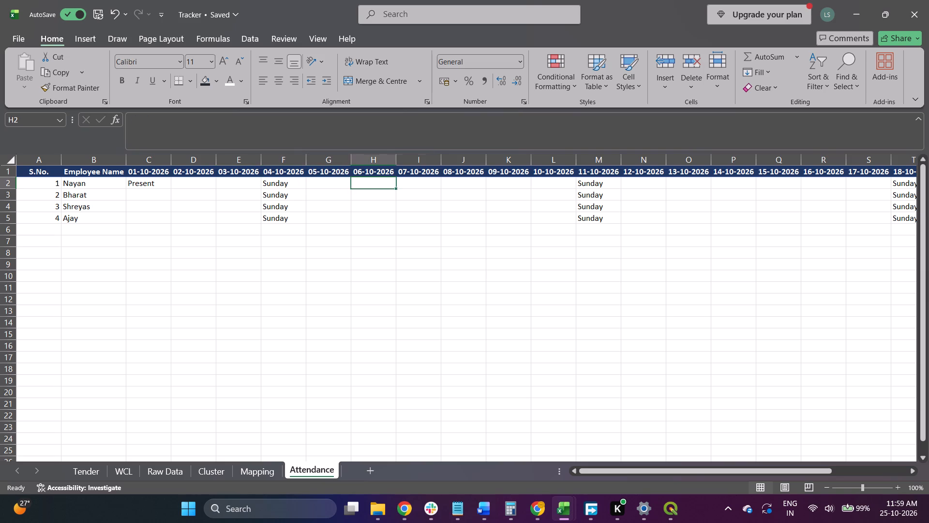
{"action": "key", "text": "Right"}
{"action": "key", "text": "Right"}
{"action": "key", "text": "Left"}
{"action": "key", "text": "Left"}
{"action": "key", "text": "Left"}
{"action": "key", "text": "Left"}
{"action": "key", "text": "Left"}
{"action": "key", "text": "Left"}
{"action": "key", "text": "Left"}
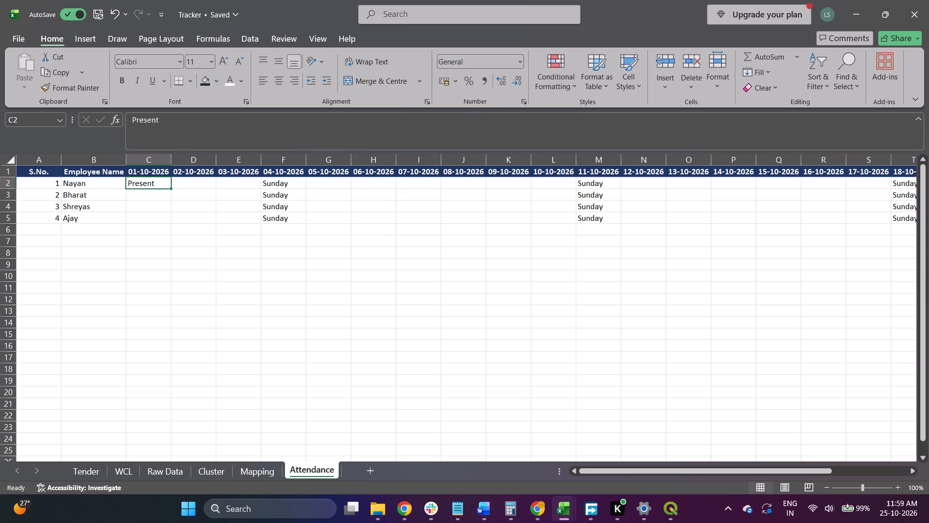
Examine the validation status, status and submitter of the filtered 2026-10-01 rows in the Household Survey Schedule workbook, and return to Tracker.
{"action": "key", "text": "alt+Tab"}
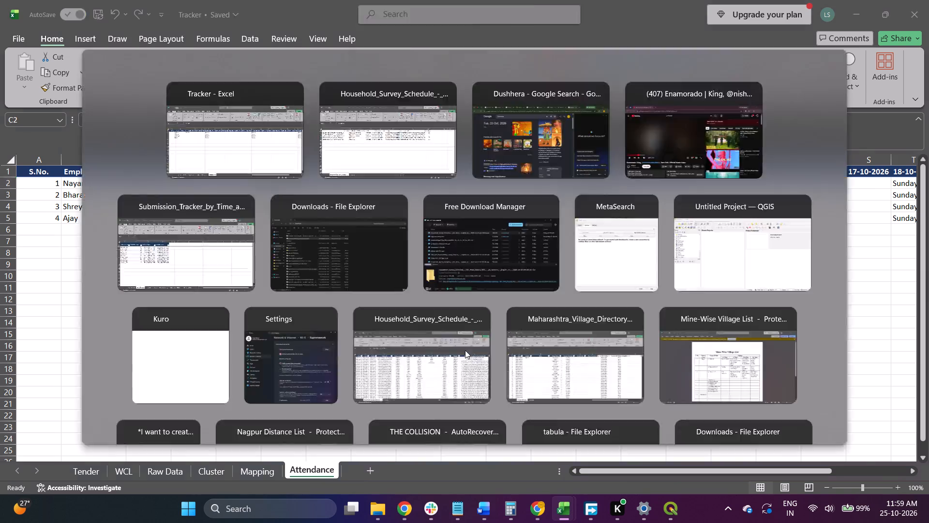
{"action": "key", "text": "Down"}
{"action": "key", "text": "Left"}
{"action": "key", "text": "Left"}
{"action": "key", "text": "Left"}
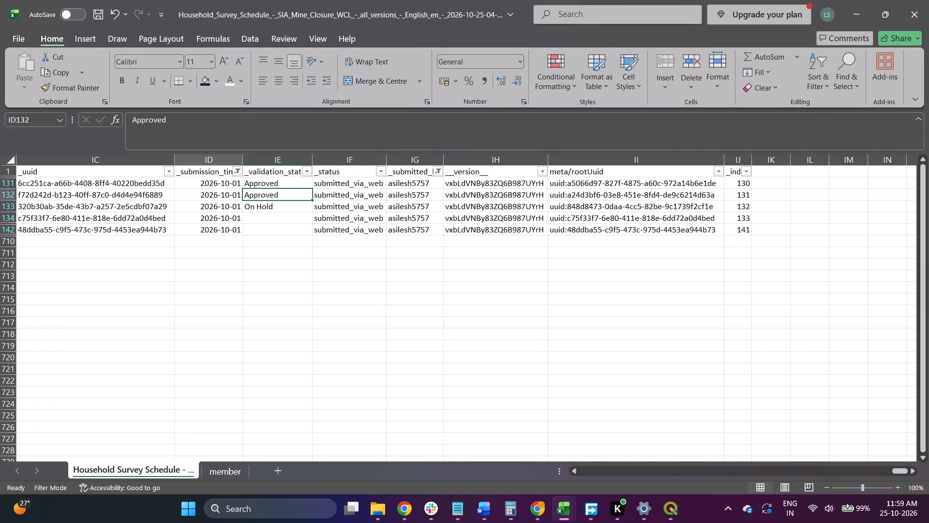
{"action": "key", "text": "Up"}
{"action": "key", "text": "Right"}
{"action": "key", "text": "Right"}
{"action": "key", "text": "Down"}
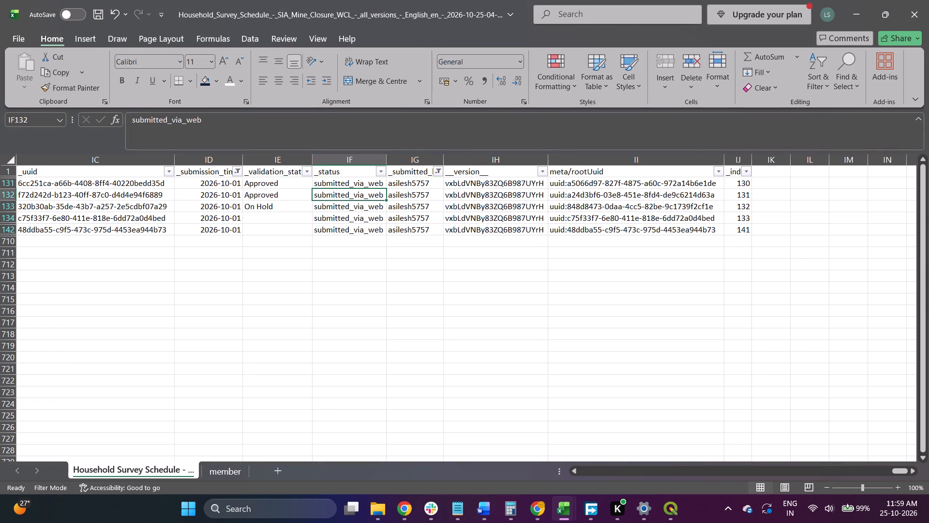
{"action": "key", "text": "Down"}
{"action": "key", "text": "Left"}
{"action": "key", "text": "Left"}
{"action": "key", "text": "Up"}
{"action": "key", "text": "alt+Tab"}
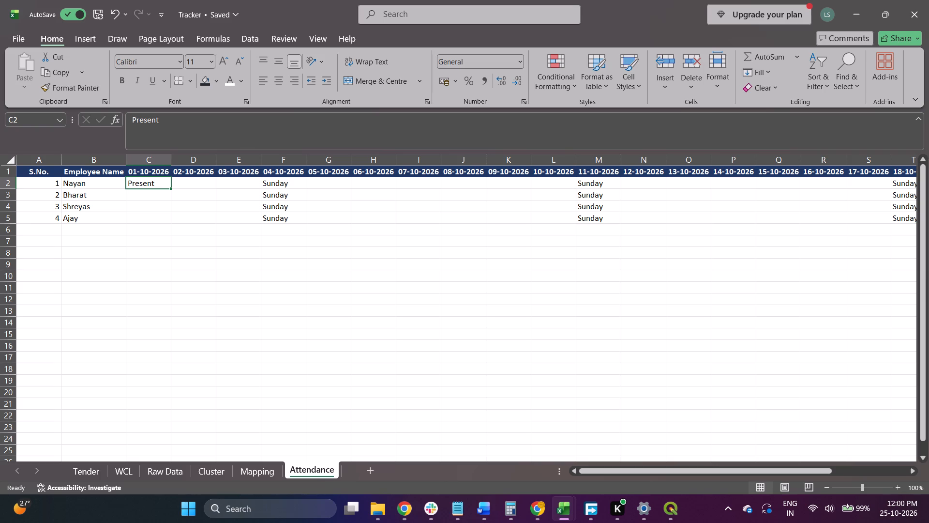
Replace Nayan's entry in cell C2 under 01-10-2026 with Survey.
{"action": "key", "text": "Right"}
{"action": "key", "text": "Up"}
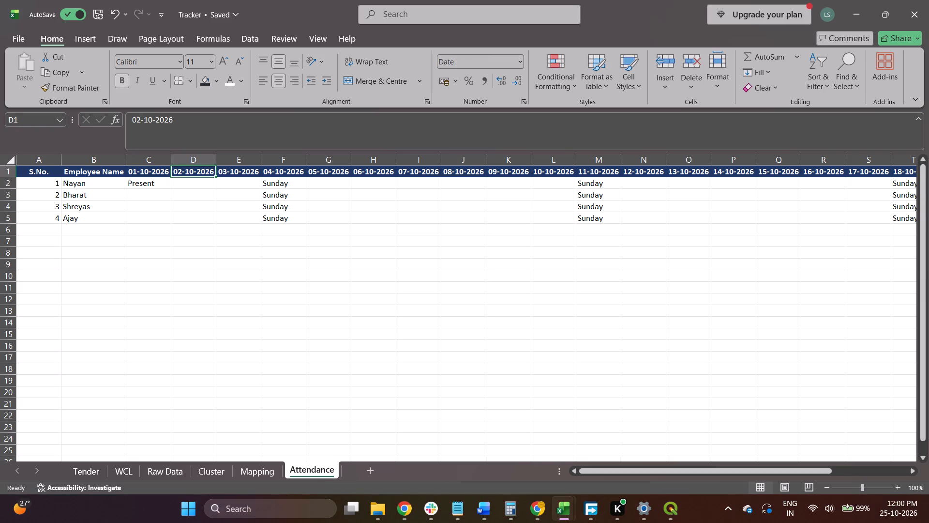
{"action": "key", "text": "Left"}
{"action": "key", "text": "Down"}
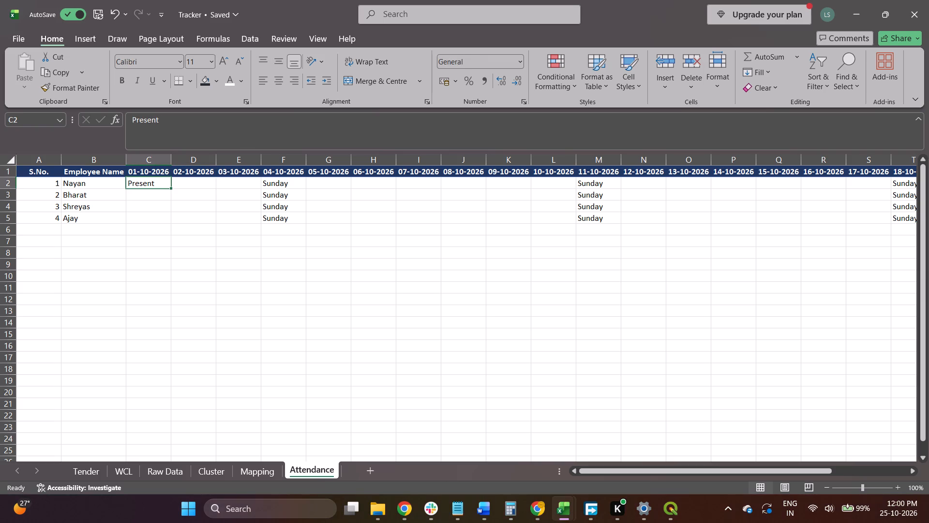
{"action": "key", "text": "shift+s"}
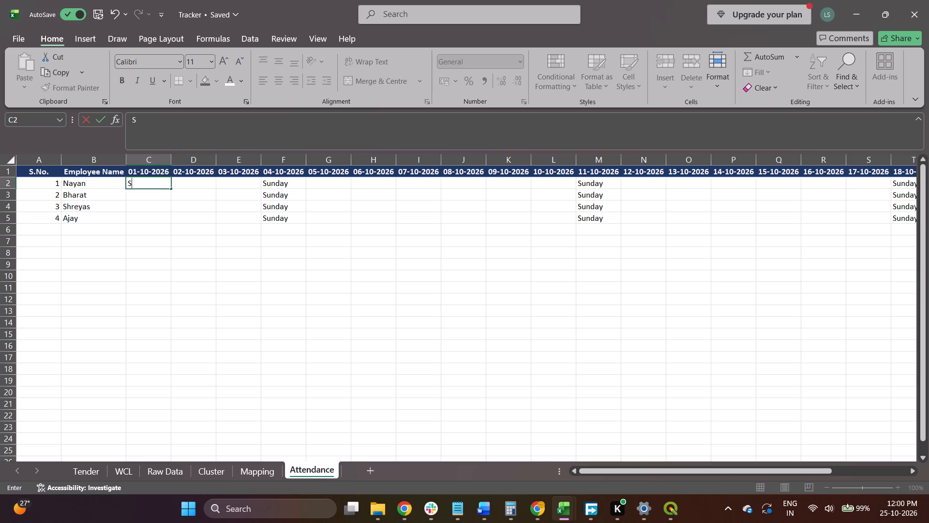
{"action": "type", "text": "urvey"}
{"action": "key", "text": "Right"}
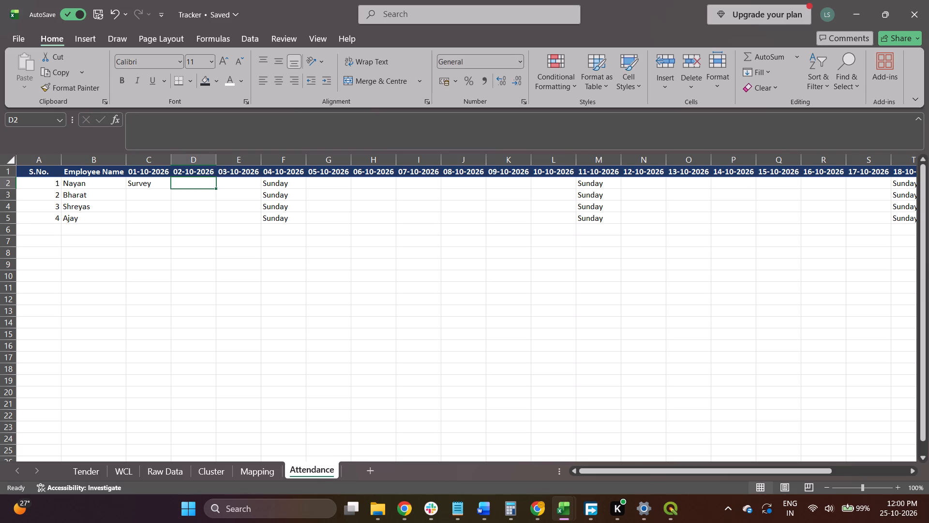
Extend the text in cell C2 so that it reads No. of Survey.
{"action": "key", "text": "Left"}
{"action": "key", "text": "Right"}
{"action": "key", "text": "Left"}
{"action": "left_click", "coordinate": [130, 121]}
{"action": "key", "text": "shift+n"}
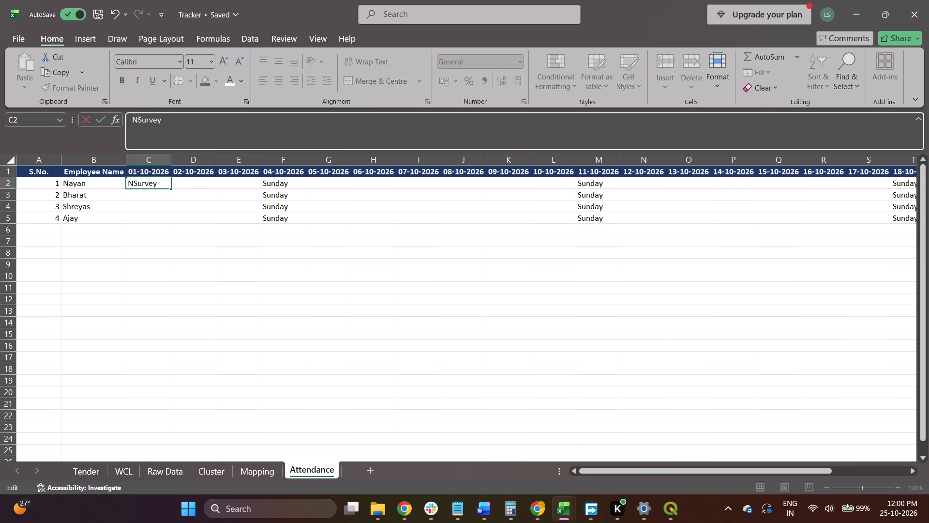
{"action": "key", "text": "o"}
{"action": "type", "text": ". of"}
{"action": "key", "text": "space"}
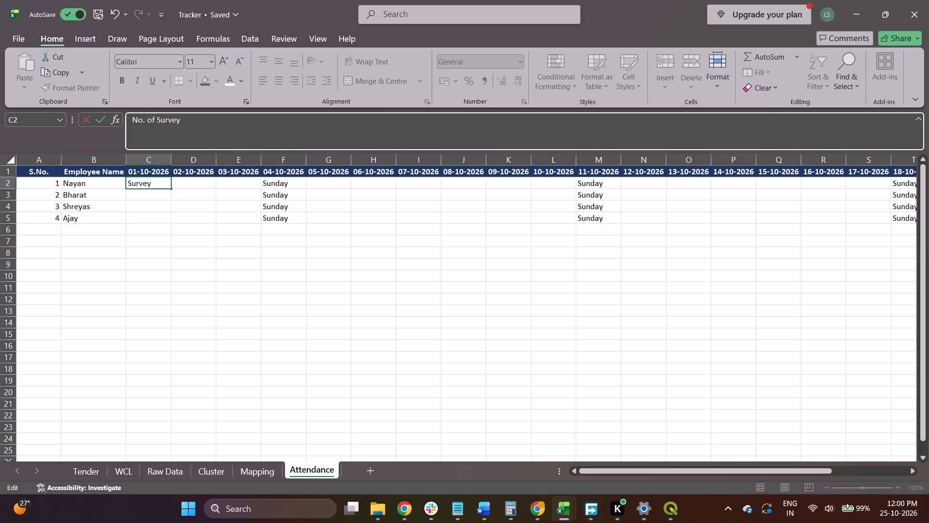
{"action": "key", "text": "Right"}
{"action": "key", "text": "Right"}
{"action": "left_click", "coordinate": [190, 182]}
{"action": "key", "text": "ctrl+a"}
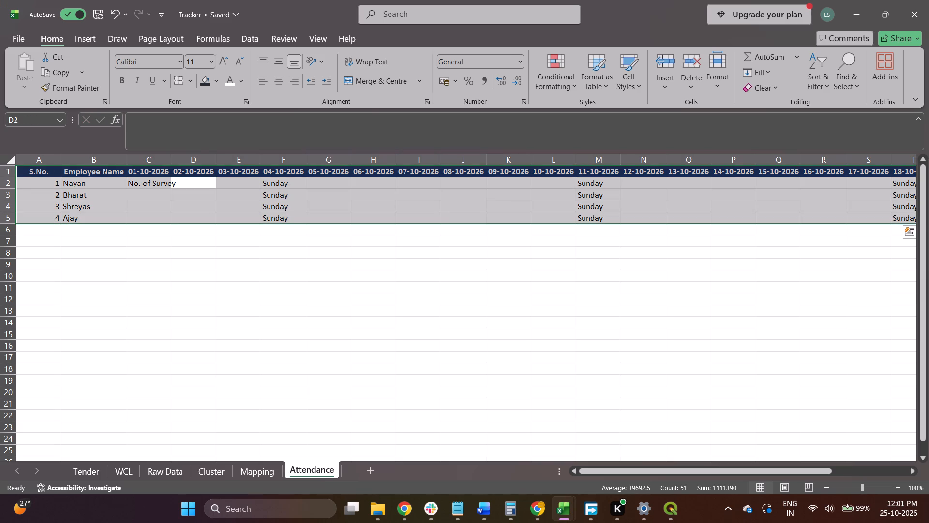
{"action": "left_click", "coordinate": [190, 182]}
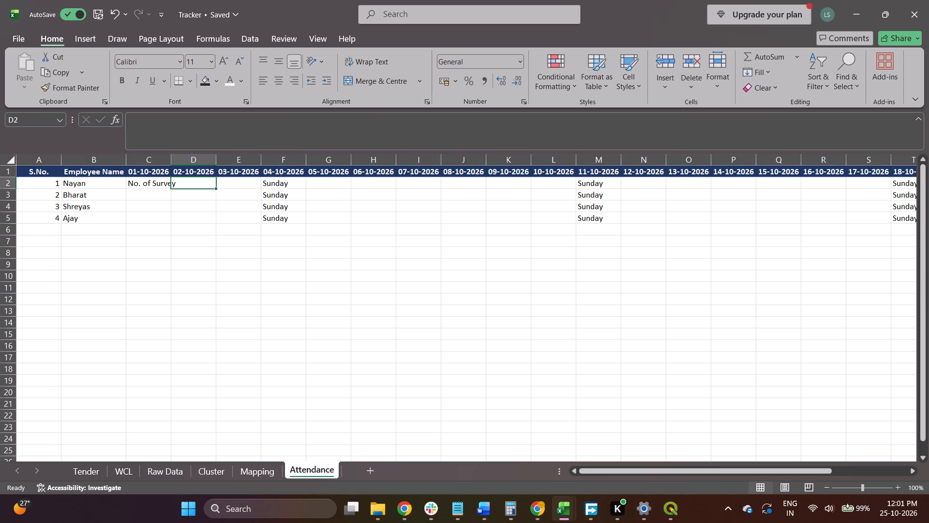
Enter Attendance in cell D2, beside No. of Survey.
{"action": "type", "text": "Atten"}
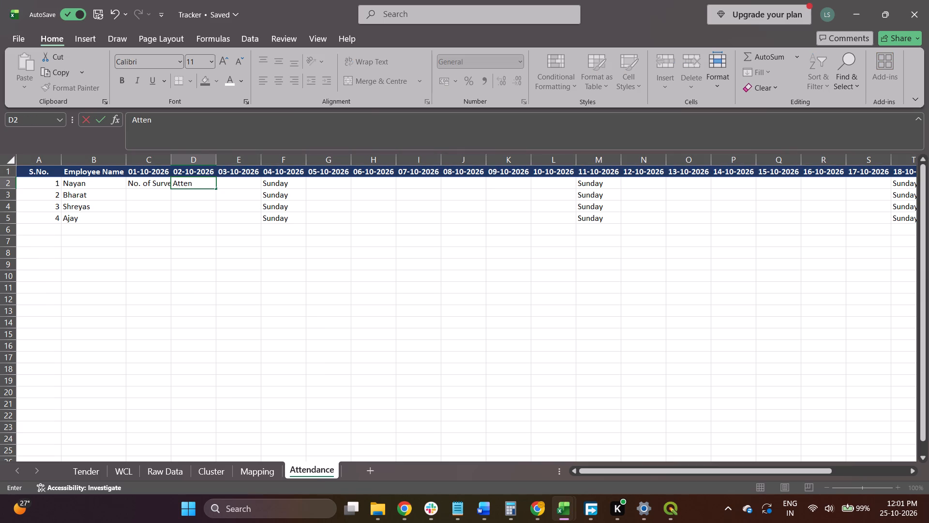
{"action": "type", "text": "dance"}
{"action": "key", "text": "space"}
{"action": "key", "text": "Tab"}
Move the date block D1:Z5, from 02-10-2026 through 24-10-2026, two columns over so that it starts at F1.
{"action": "key", "text": "Left"}
{"action": "key", "text": "Up"}
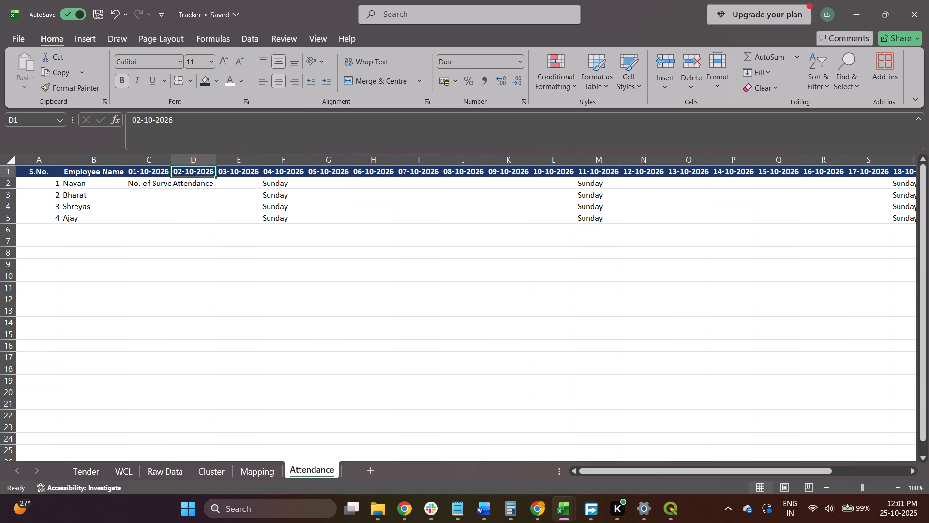
{"action": "key", "text": "ctrl+shift+Right"}
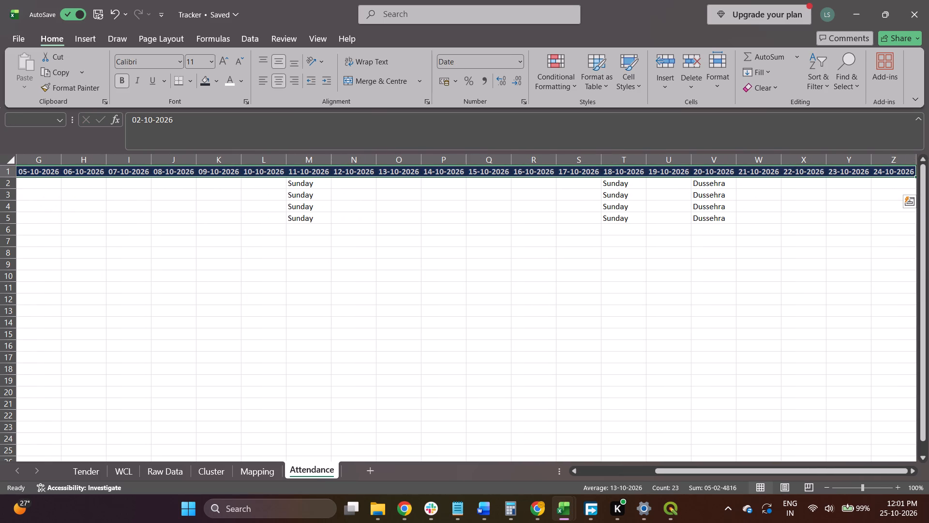
{"action": "key", "text": "shift+Down"}
{"action": "key", "text": "shift+Down"}
{"action": "key", "text": "shift+Down"}
{"action": "key", "text": "shift+Down"}
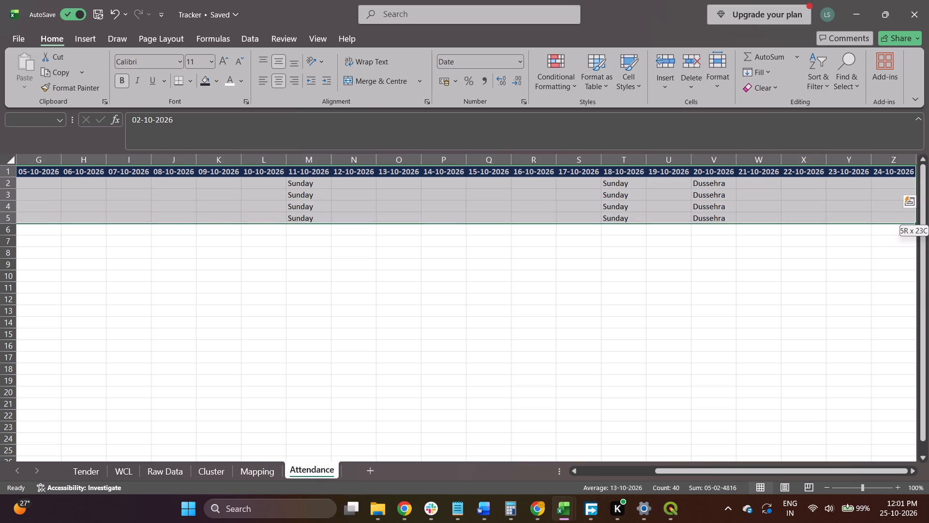
{"action": "key", "text": "ctrl+x"}
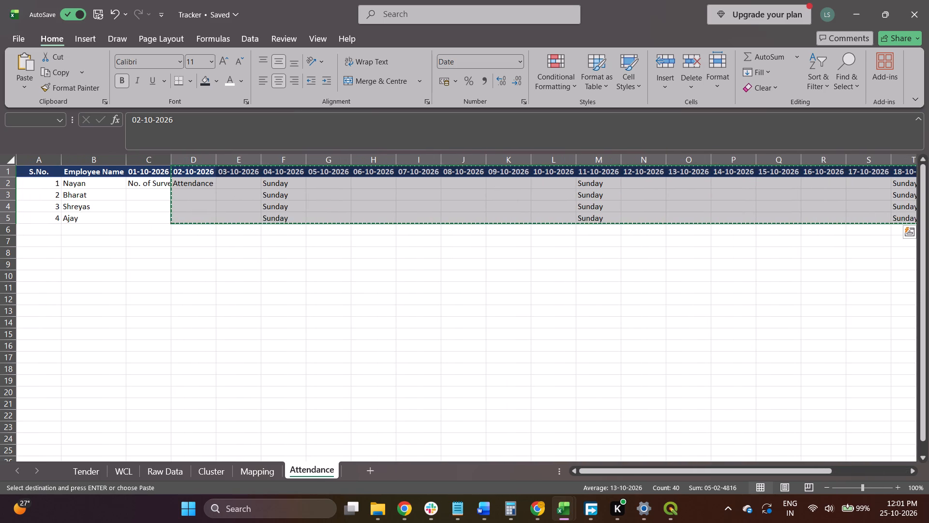
{"action": "key", "text": "Right"}
{"action": "key", "text": "Right"}
{"action": "key", "text": "ctrl+v"}
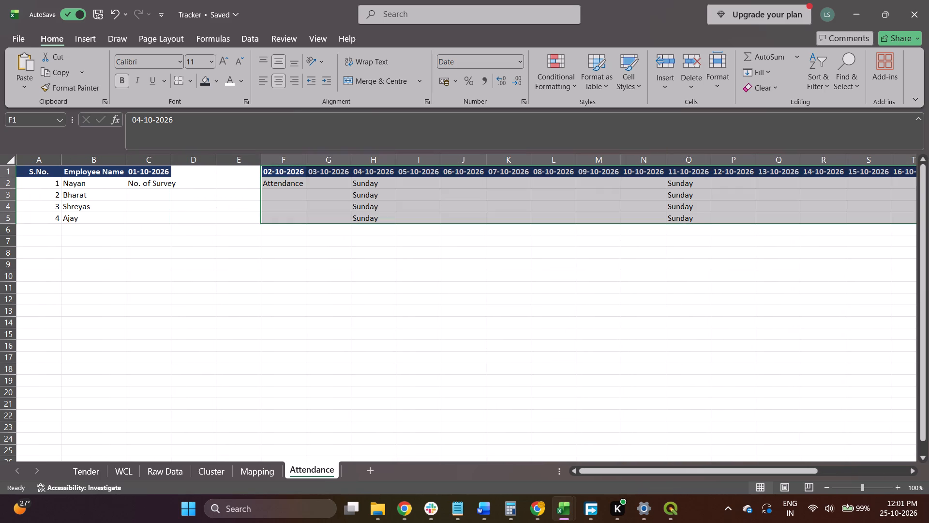
Move the Attendance text from cell F2 back to cell D2.
{"action": "key", "text": "Down"}
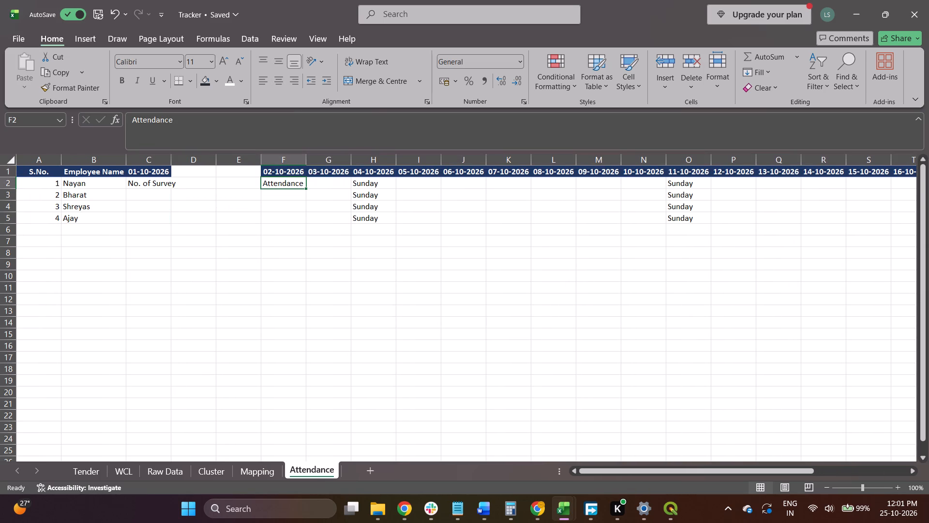
{"action": "key", "text": "ctrl+x"}
{"action": "key", "text": "Left"}
{"action": "key", "text": "Left"}
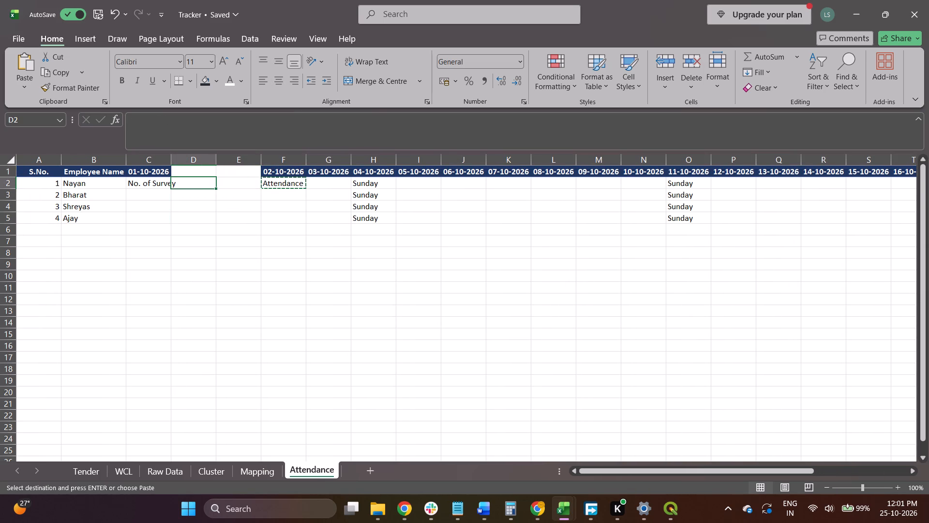
{"action": "key", "text": "ctrl+v"}
Merge and centre the 01-10-2026 header across cells C1 and D1.
{"action": "key", "text": "Up"}
{"action": "key", "text": "Left"}
{"action": "key", "text": "shift+Right"}
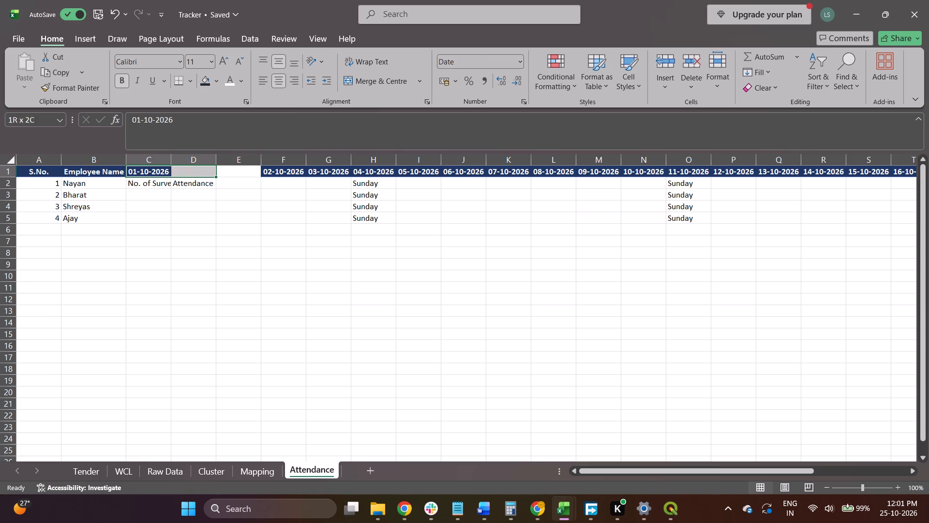
{"action": "left_click", "coordinate": [376, 80]}
{"action": "left_click", "coordinate": [246, 182]}
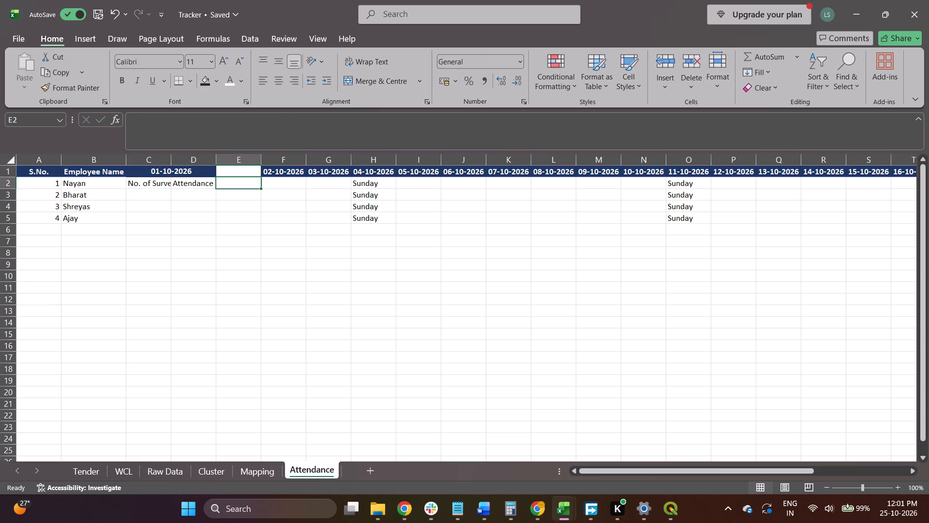
AutoFit the widths of columns C and D to the No. of Survey and Attendance text.
{"action": "left_click", "coordinate": [160, 181]}
{"action": "key", "text": "shift+Right"}
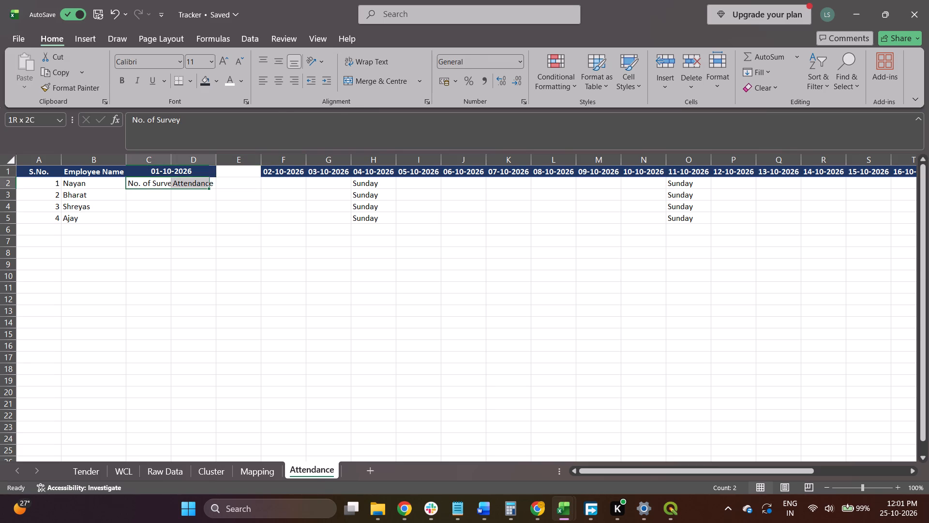
{"action": "type", "text": "hoi"}
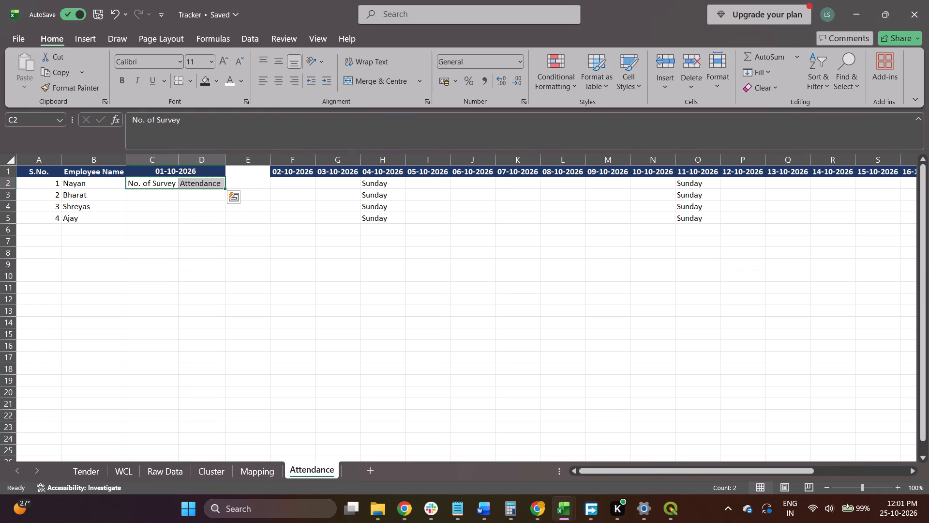
Switch to the YouTube window in Chrome and pause the video playback.
{"action": "key", "text": "alt+Tab"}
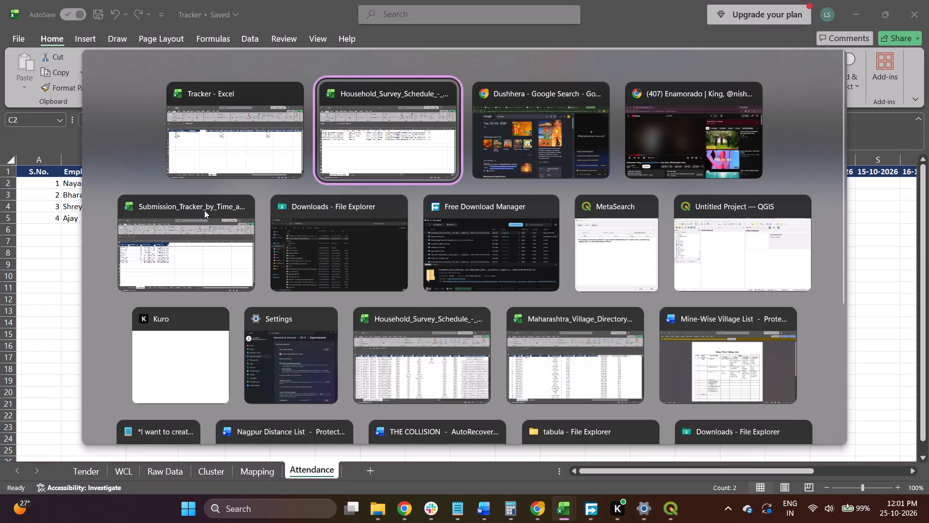
{"action": "key", "text": "alt+Tab"}
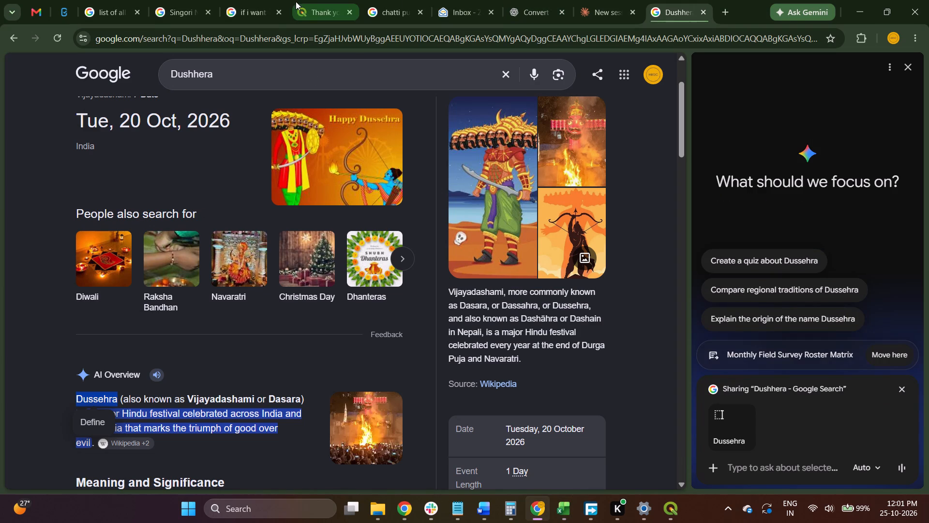
{"action": "key", "text": "alt+Tab"}
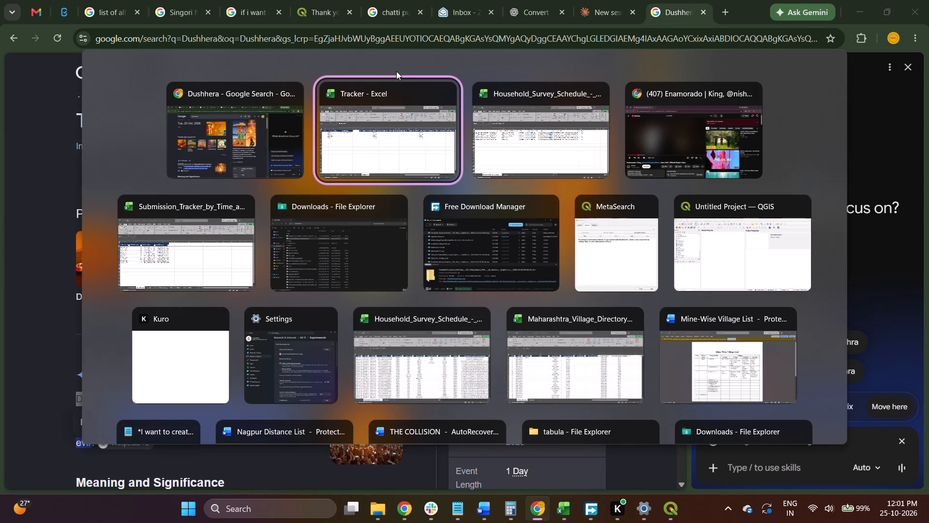
{"action": "key", "text": "alt+Right"}
{"action": "key", "text": "alt+Right"}
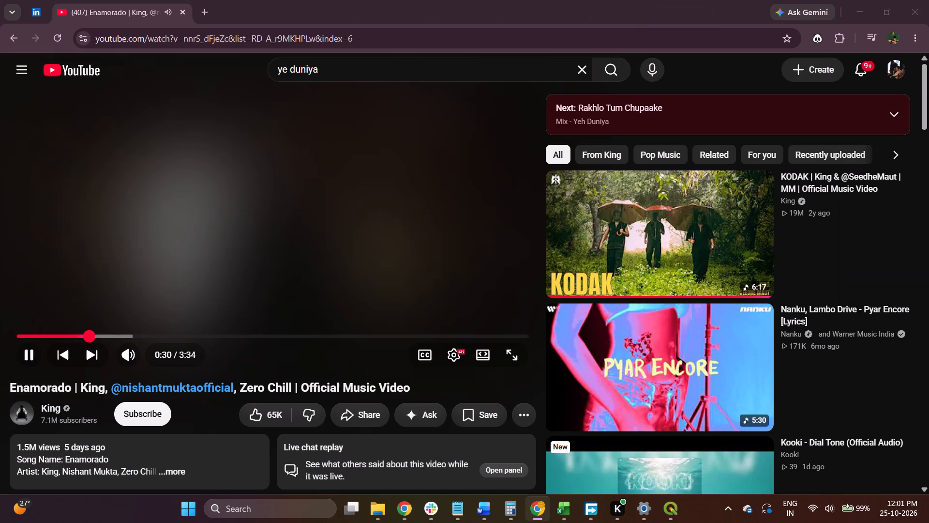
{"action": "left_click", "coordinate": [28, 376]}
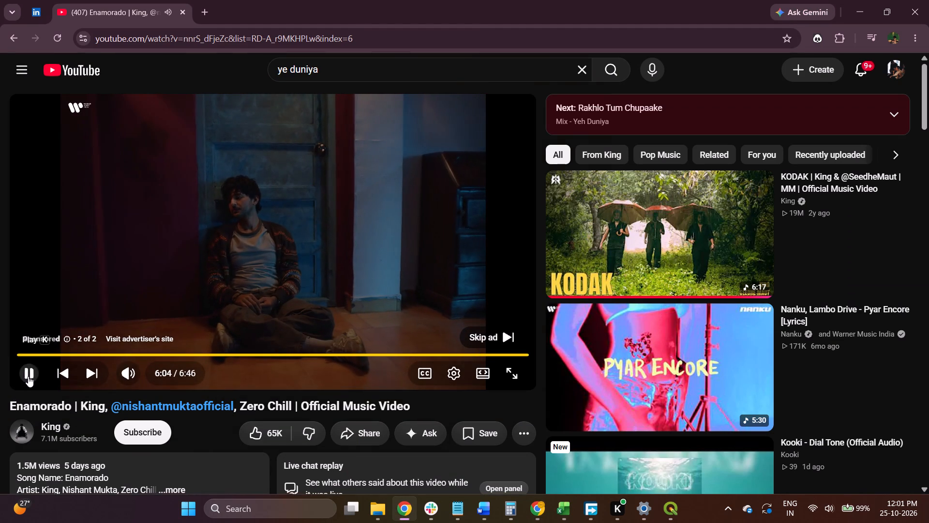
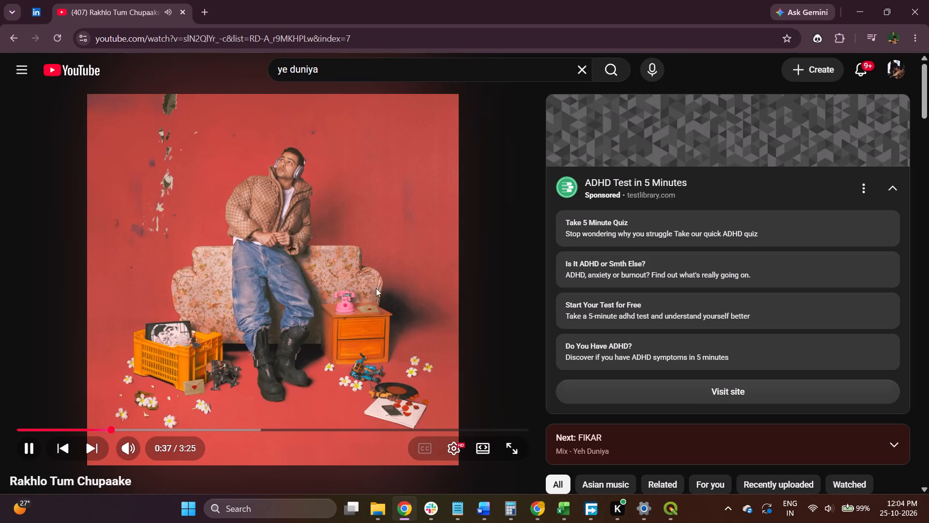
Switch to the Tracker workbook and copy the Employee Name header's formatting onto the No. of Survey and Attendance cells C2:D2.
{"action": "key", "text": "alt+Tab"}
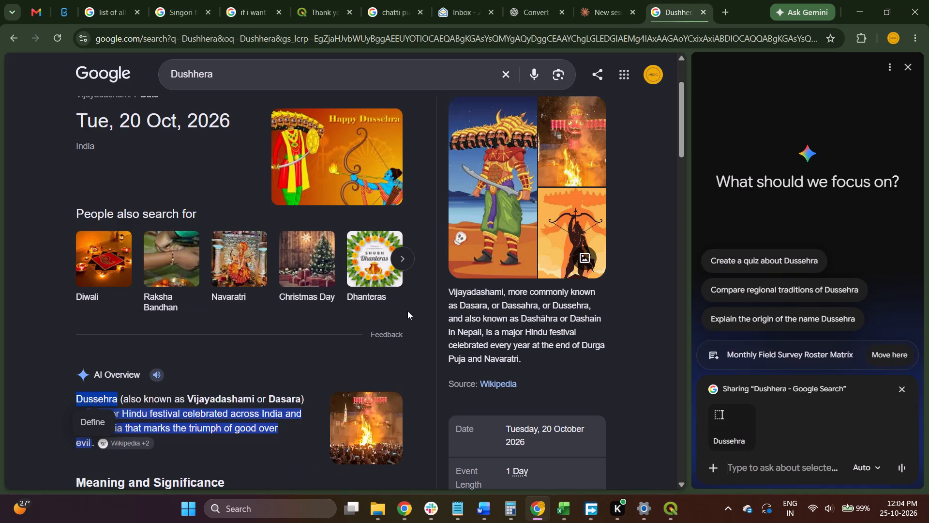
{"action": "key", "text": "alt+Tab"}
{"action": "key", "text": "alt+Tab"}
{"action": "key", "text": "alt+Tab"}
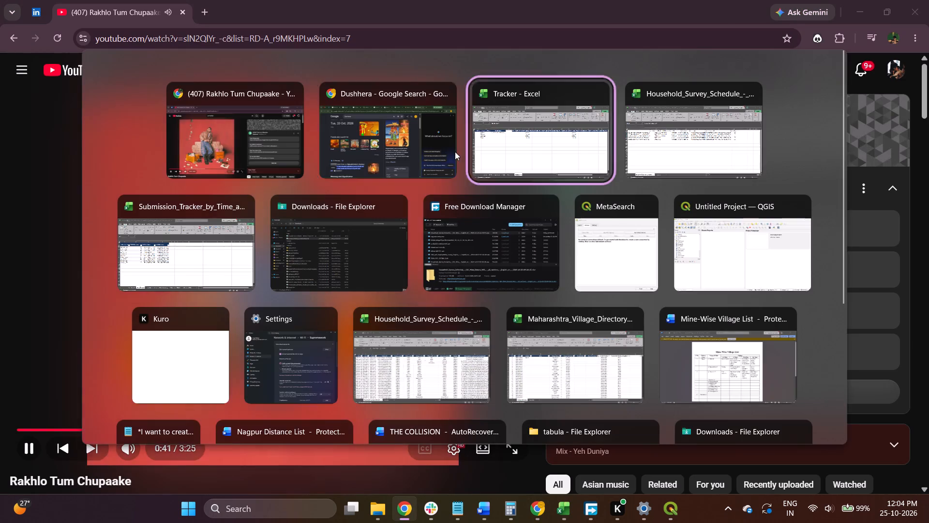
{"action": "left_click", "coordinate": [211, 196]}
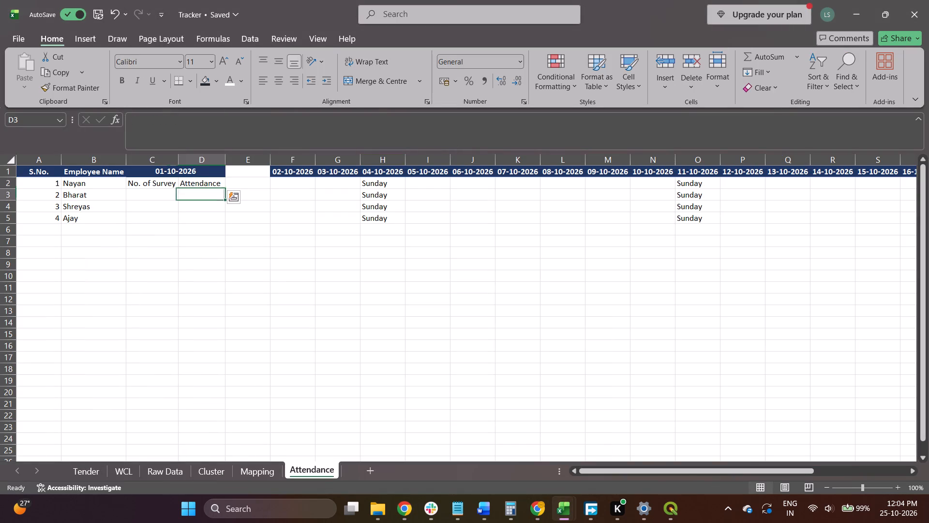
{"action": "key", "text": "Up"}
{"action": "key", "text": "Left"}
{"action": "key", "text": "Left"}
{"action": "key", "text": "Up"}
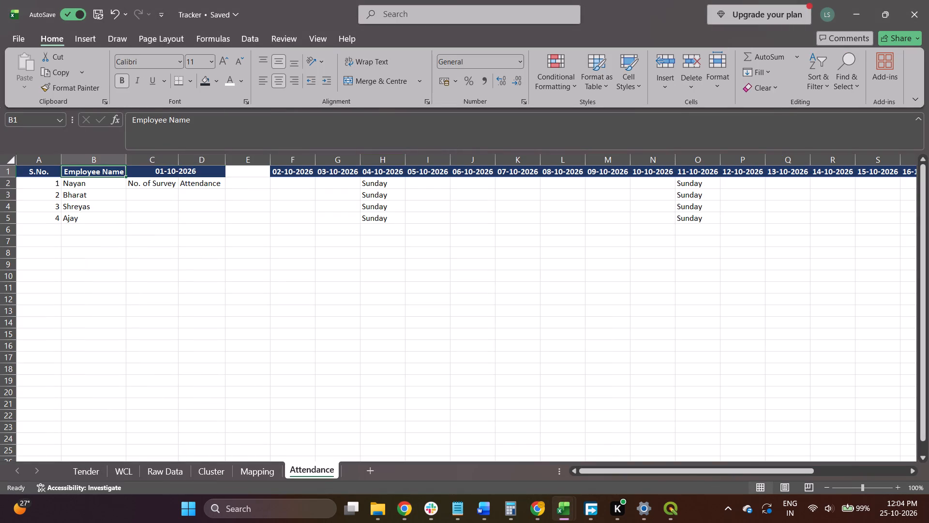
{"action": "left_click", "coordinate": [84, 88]}
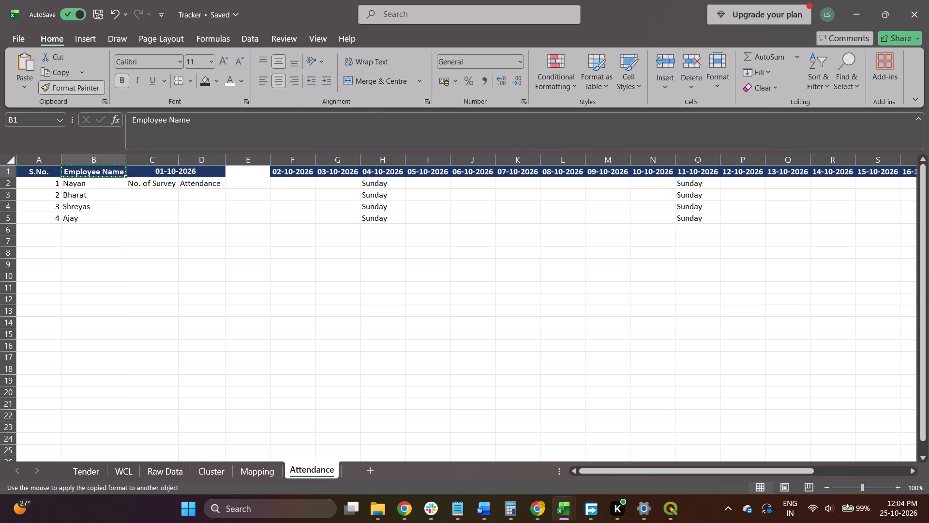
{"action": "left_click_drag", "start_coordinate": [162, 183], "coordinate": [186, 183]}
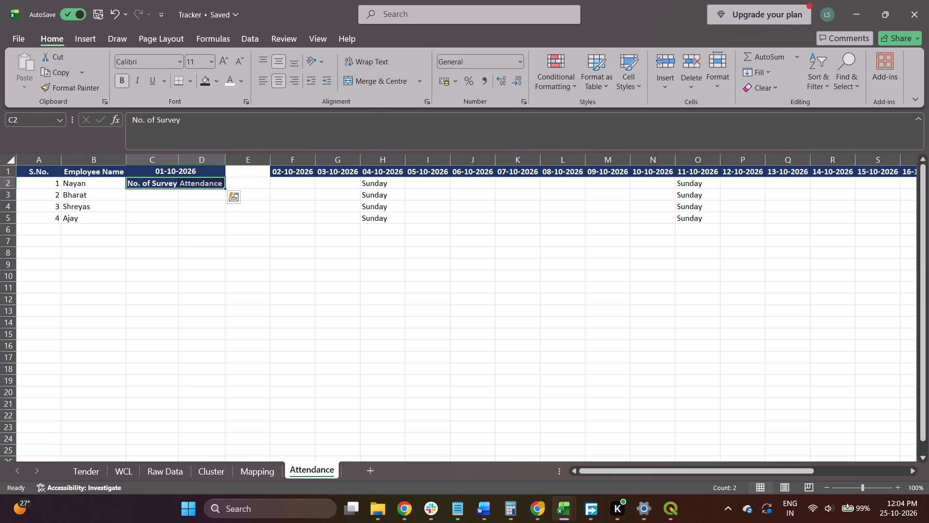
{"action": "left_click", "coordinate": [176, 189]}
{"action": "left_click", "coordinate": [174, 193]}
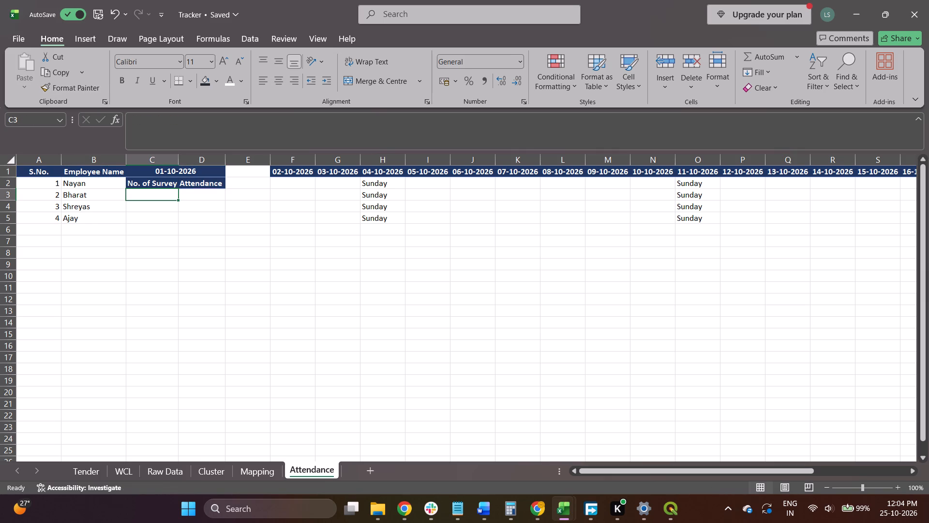
{"action": "key", "text": "Up"}
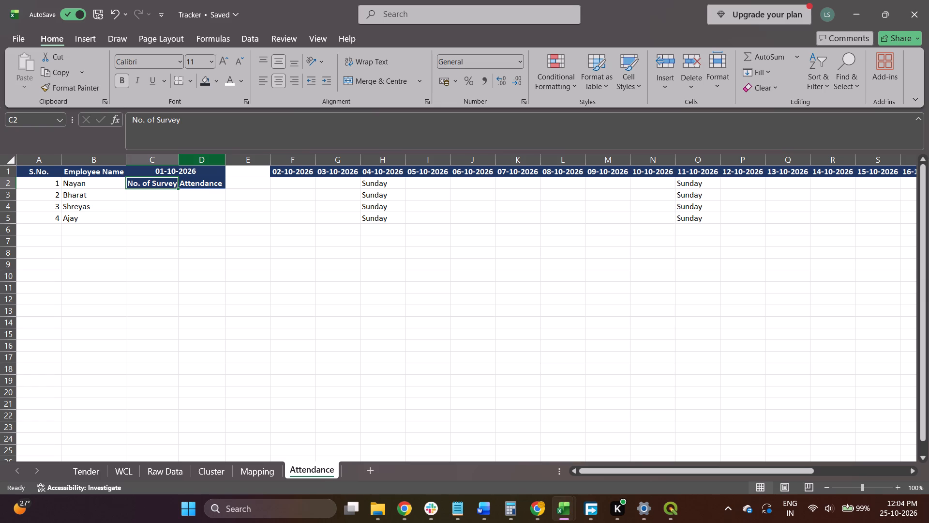
Move the serial numbers and employee names in A2:B5 down one row so the block starts at A3.
{"action": "left_click", "coordinate": [50, 184]}
{"action": "key", "text": "shift+Right"}
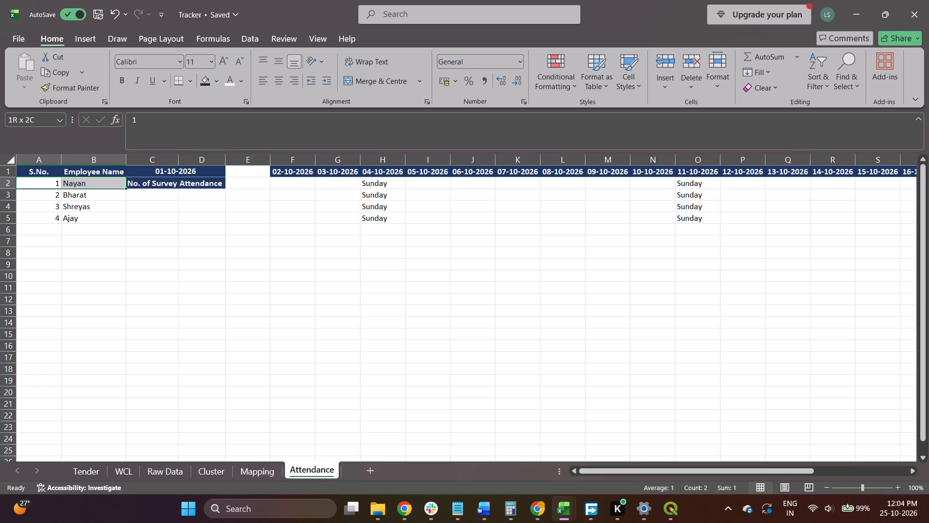
{"action": "key", "text": "shift+Down"}
{"action": "key", "text": "shift+Down"}
{"action": "key", "text": "shift+Down"}
{"action": "key", "text": "ctrl+x"}
{"action": "key", "text": "Down"}
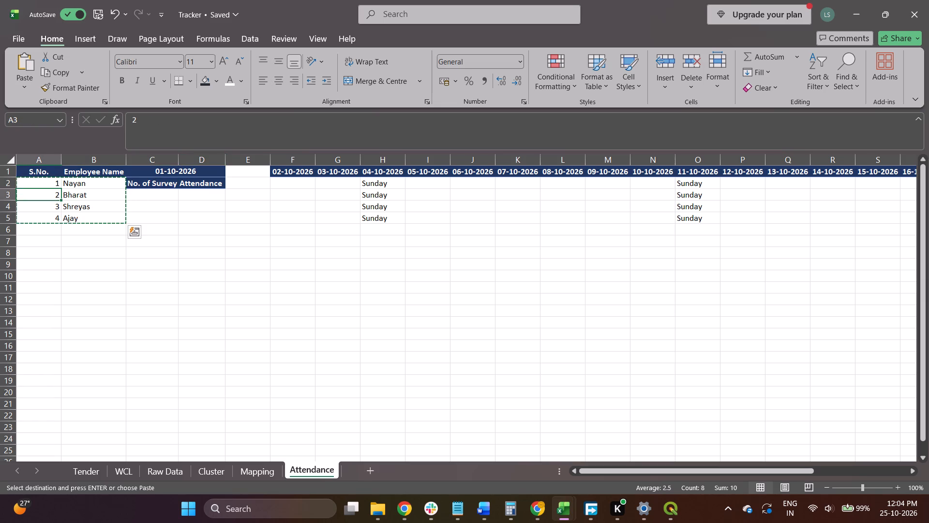
{"action": "key", "text": "ctrl+v"}
Merge and centre the S.No. header across A1:A2 and the Employee Name header across B1:B2.
{"action": "key", "text": "Up"}
{"action": "key", "text": "Up"}
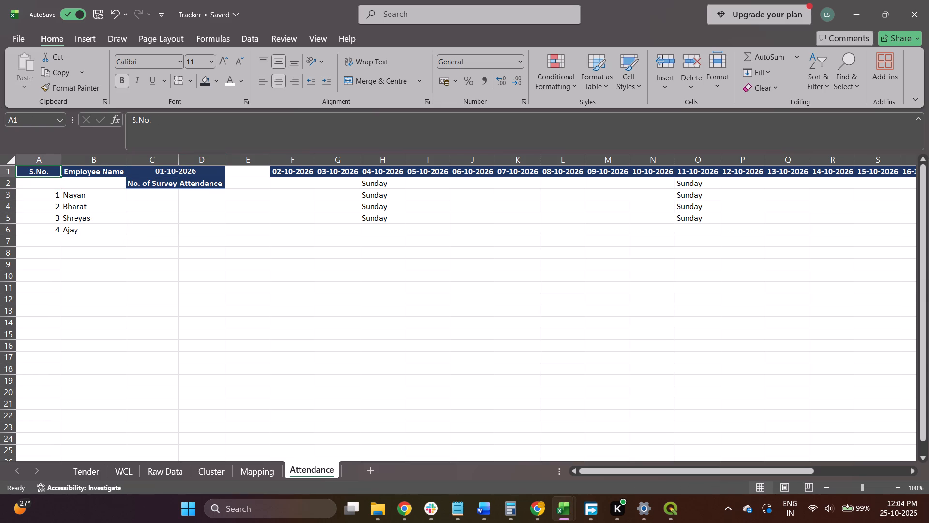
{"action": "key", "text": "shift+Down"}
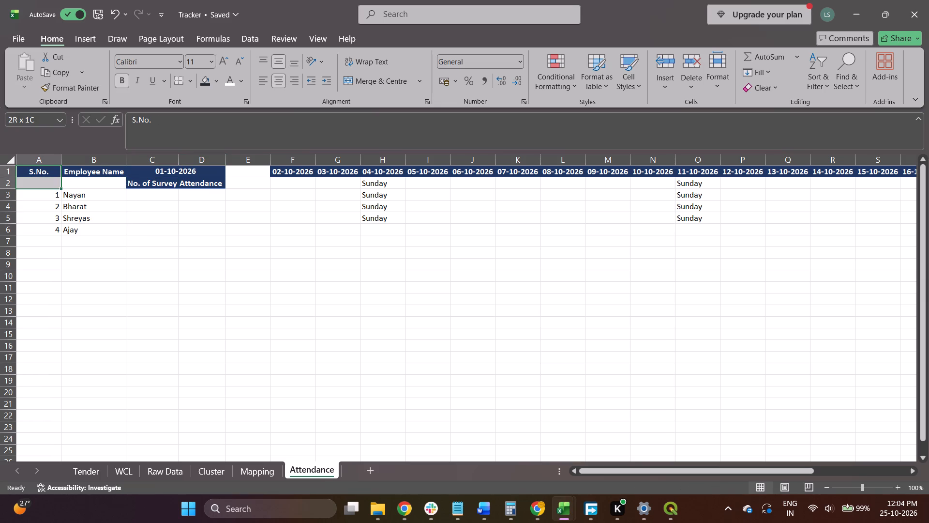
{"action": "left_click", "coordinate": [370, 83]}
{"action": "key", "text": "Right"}
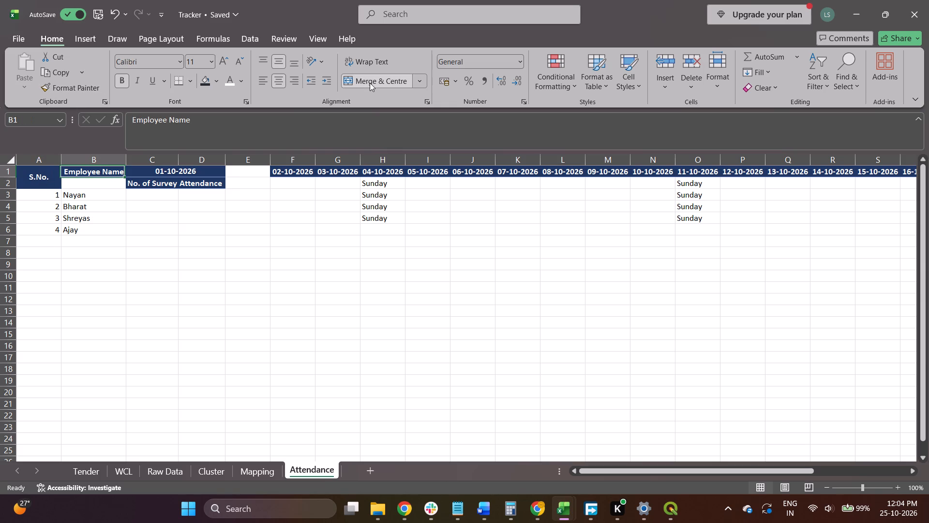
{"action": "key", "text": "shift+Down"}
{"action": "left_click", "coordinate": [370, 83]}
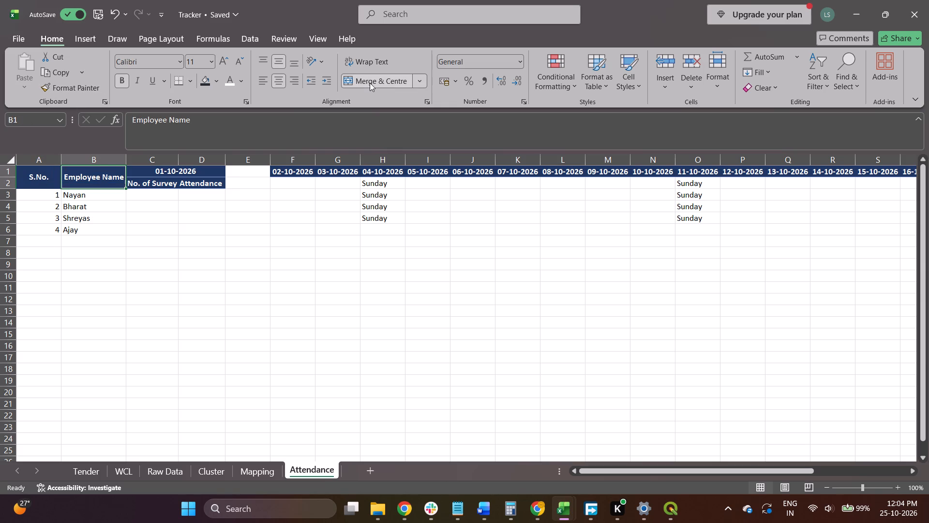
Switch to the YouTube video in Chrome, pause its playback, and return to the Tracker workbook.
{"action": "left_click", "coordinate": [238, 191]}
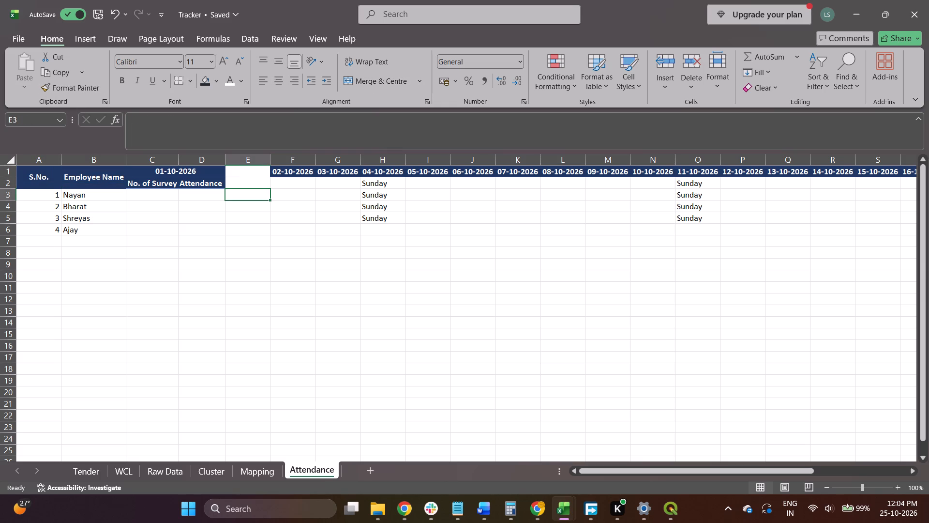
{"action": "key", "text": "Up"}
{"action": "key", "text": "alt+Tab"}
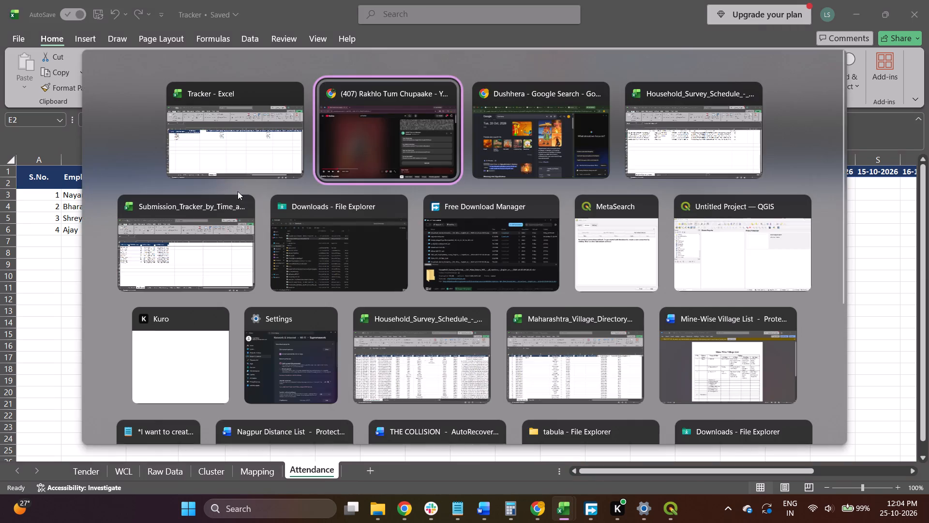
{"action": "key", "text": "space"}
{"action": "key", "text": "alt+Tab"}
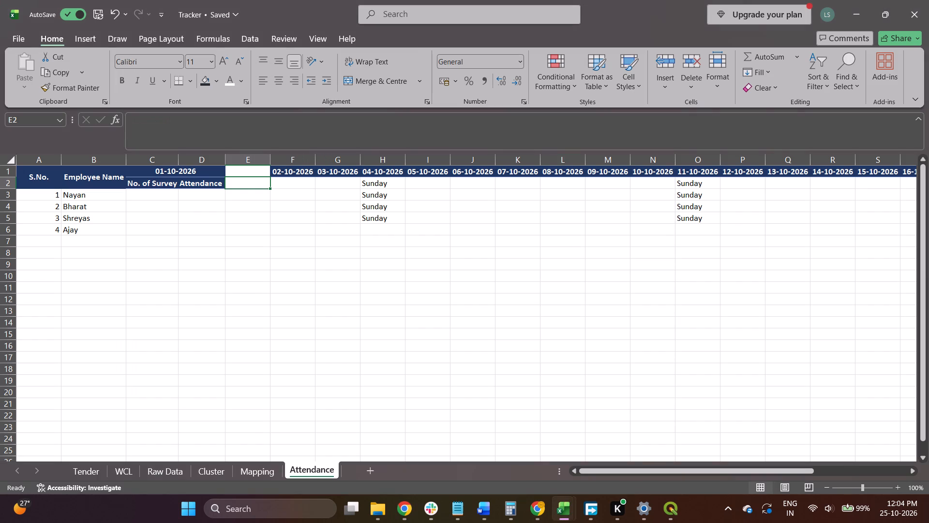
Turn on filters for the attendance table's header row and check the filter options of the 01-10-2026 column.
{"action": "left_click", "coordinate": [253, 173]}
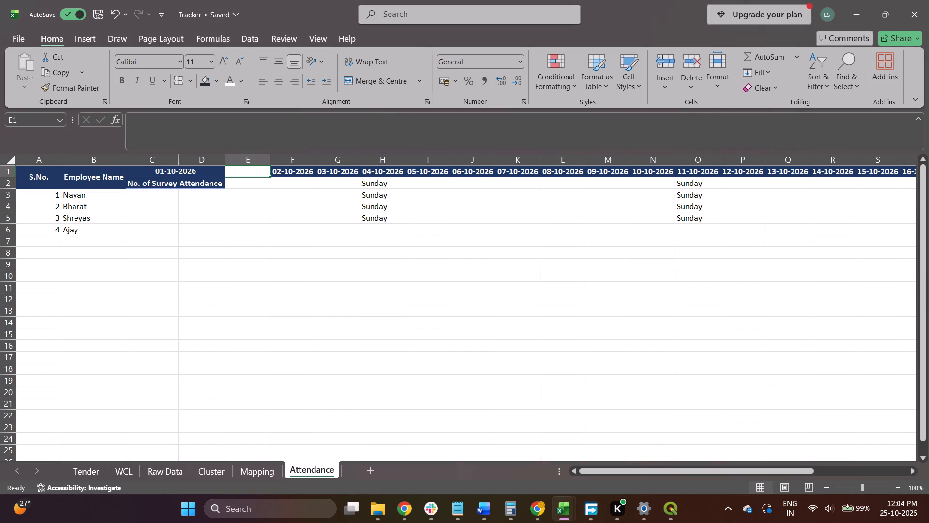
{"action": "left_click", "coordinate": [197, 185]}
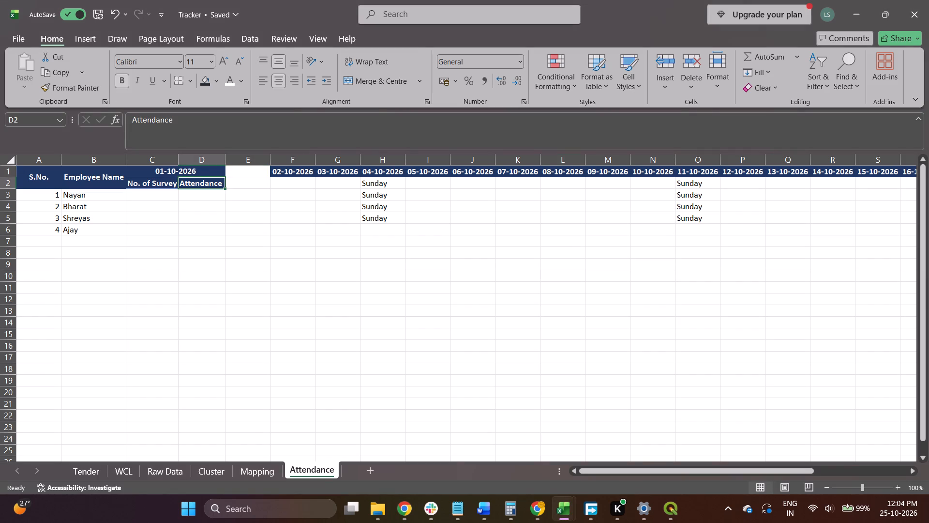
{"action": "key", "text": "ctrl+shift+l"}
{"action": "left_click", "coordinate": [158, 182]}
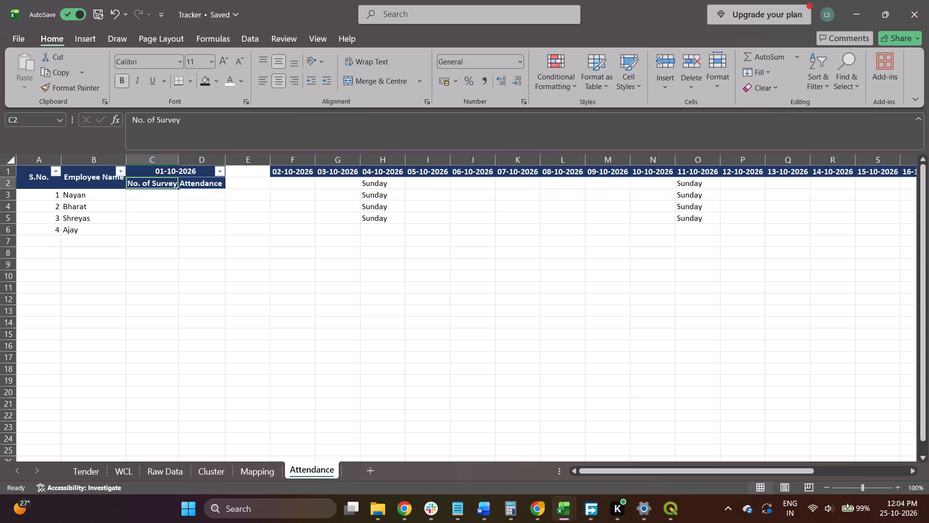
{"action": "left_click", "coordinate": [224, 172]}
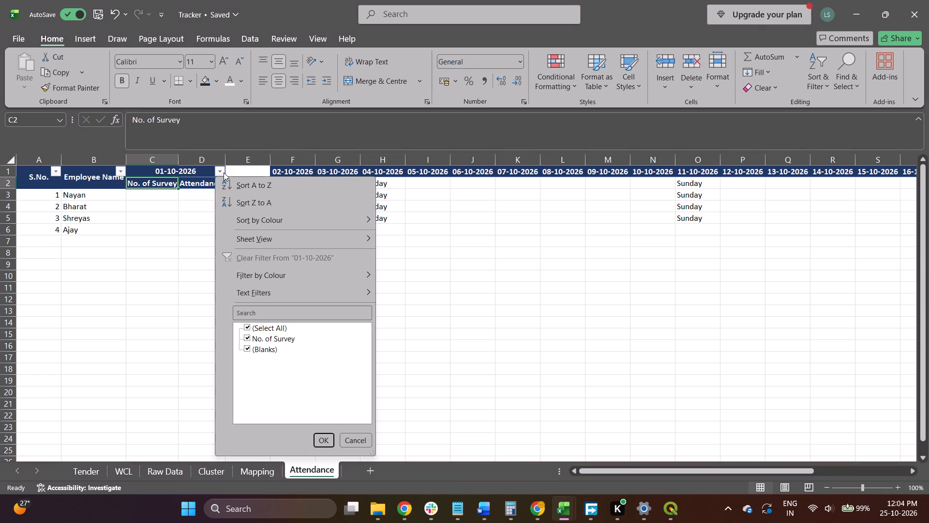
{"action": "left_click", "coordinate": [173, 214]}
{"action": "left_click", "coordinate": [160, 196]}
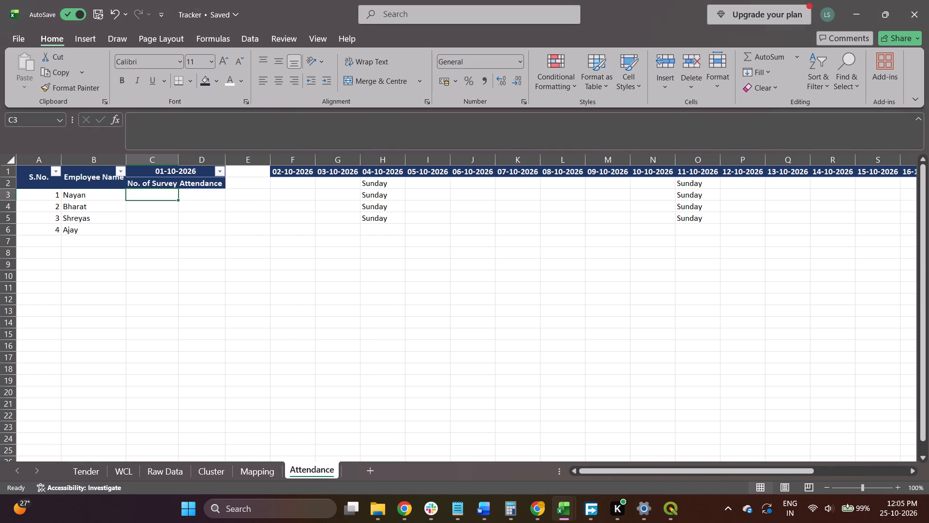
{"action": "left_click", "coordinate": [214, 193]}
{"action": "left_click", "coordinate": [261, 194]}
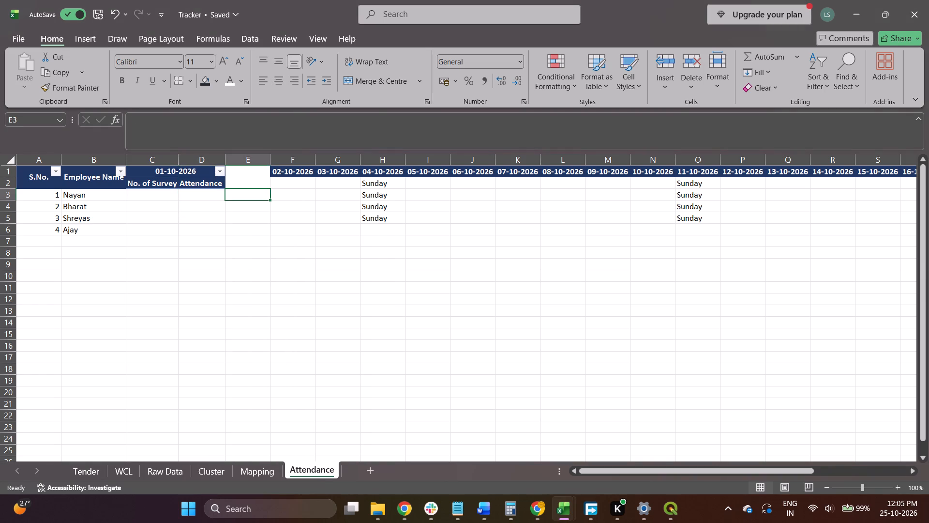
{"action": "left_click", "coordinate": [251, 183]}
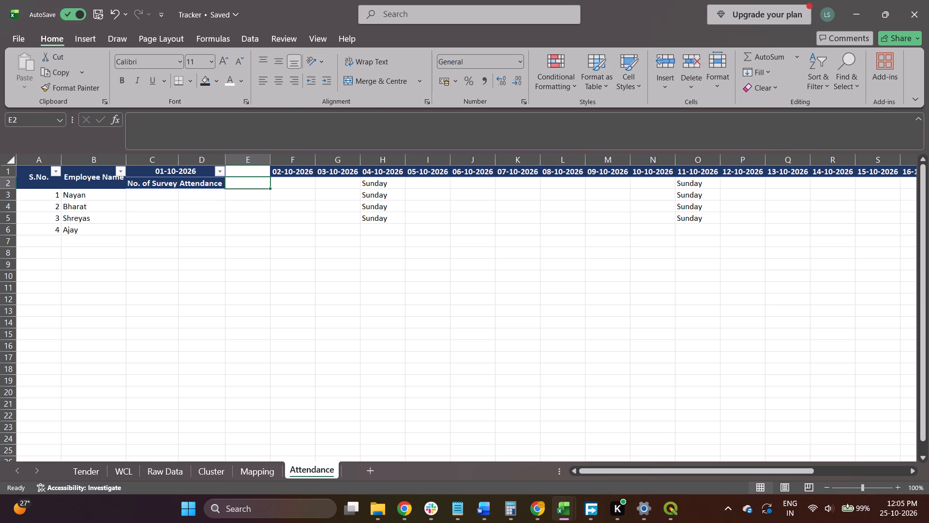
Widen the No. of Survey column C to about 12.56 and the Attendance column D to about 11.
{"action": "left_click_drag", "start_coordinate": [179, 160], "coordinate": [184, 160]}
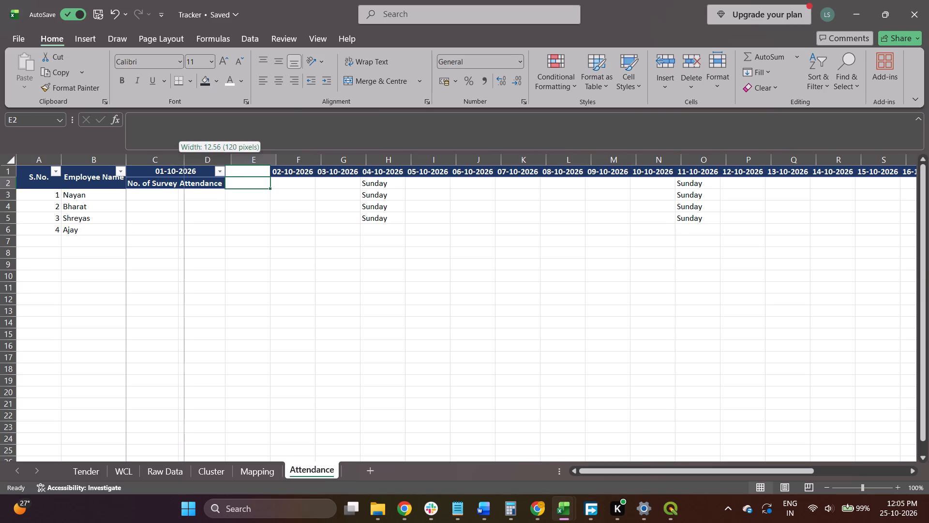
{"action": "left_click_drag", "start_coordinate": [184, 160], "coordinate": [184, 160]}
{"action": "left_click_drag", "start_coordinate": [229, 157], "coordinate": [234, 157]}
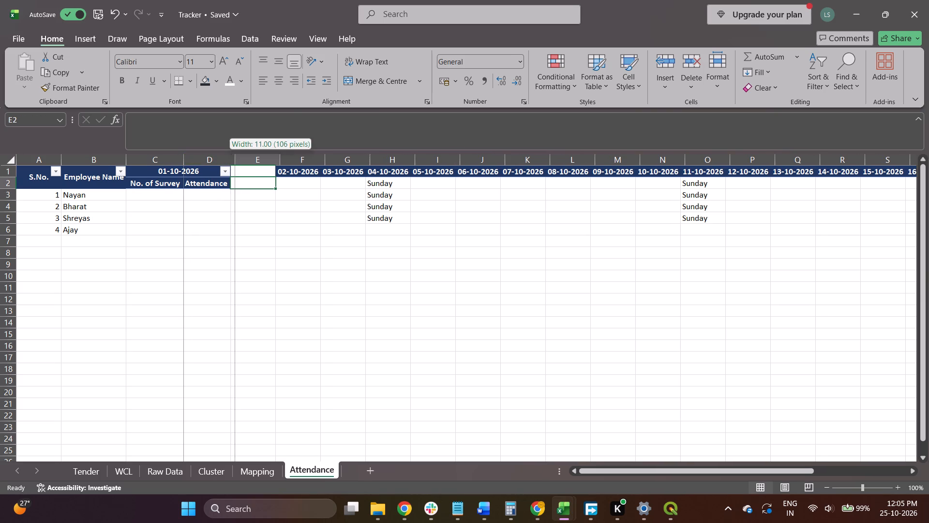
{"action": "left_click_drag", "start_coordinate": [234, 157], "coordinate": [234, 157]}
Enter Present as Nayan's attendance for 01-10-2026 in cell D3.
{"action": "left_click", "coordinate": [218, 195]}
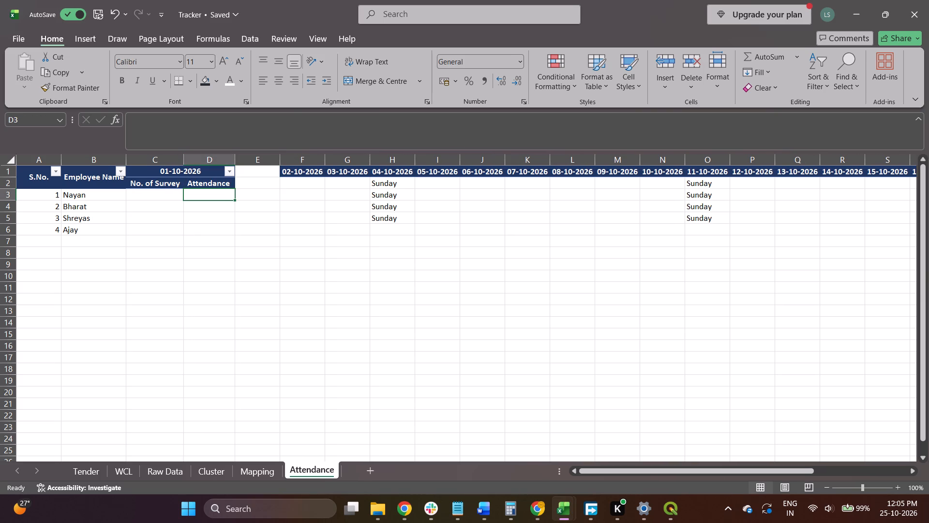
{"action": "type", "text": "Presnt"}
{"action": "key", "text": "space"}
{"action": "key", "text": "BackSpace"}
{"action": "key", "text": "BackSpace"}
{"action": "key", "text": "BackSpace"}
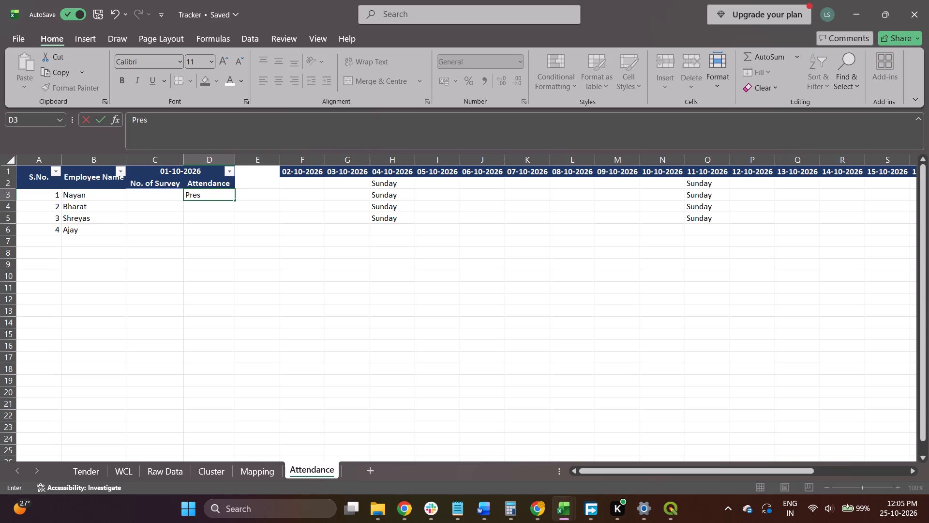
{"action": "type", "text": "ent"}
{"action": "key", "text": "space"}
{"action": "key", "text": "Tab"}
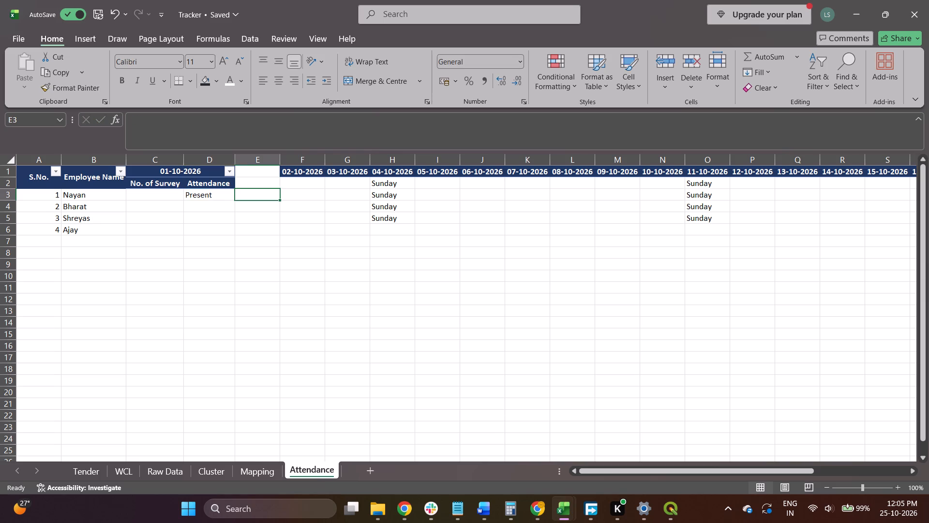
Copy the No. of Survey and Attendance sub-headers from C2:D2 into E2:F2 for the 02-10-2026 date.
{"action": "key", "text": "Left"}
{"action": "key", "text": "Right"}
{"action": "key", "text": "Right"}
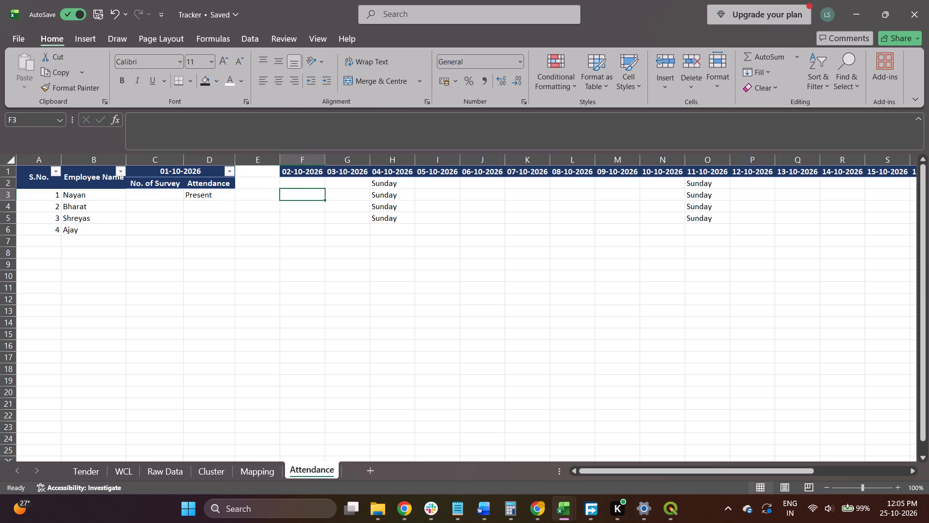
{"action": "key", "text": "Right"}
{"action": "key", "text": "Up"}
{"action": "key", "text": "Up"}
{"action": "key", "text": "Left"}
{"action": "key", "text": "Left"}
{"action": "key", "text": "Down"}
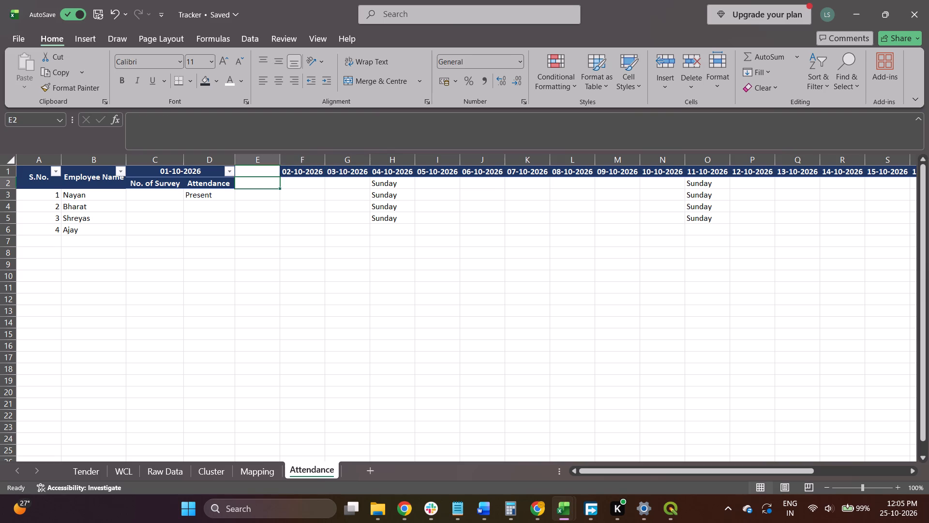
{"action": "key", "text": "Left"}
{"action": "key", "text": "Left"}
{"action": "key", "text": "shift+Right"}
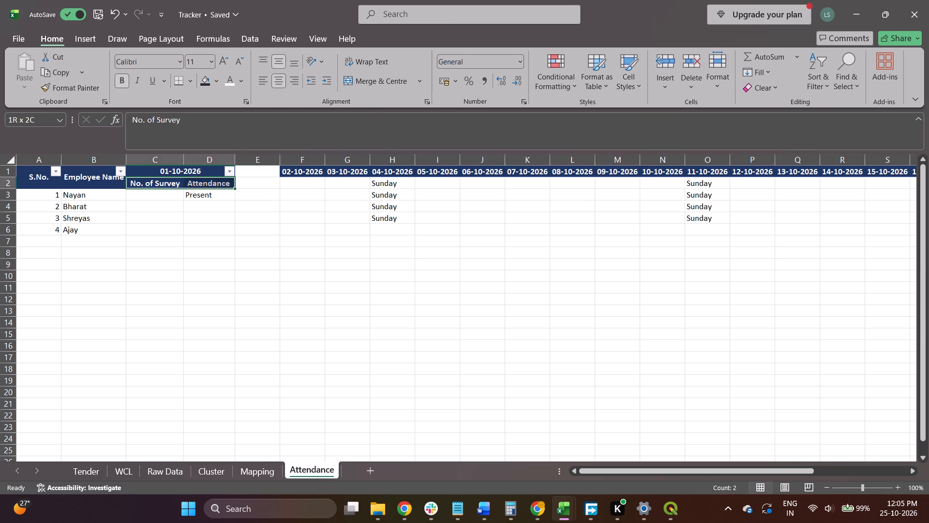
{"action": "key", "text": "ctrl+c"}
{"action": "key", "text": "Right"}
{"action": "key", "text": "Right"}
{"action": "key", "text": "Right"}
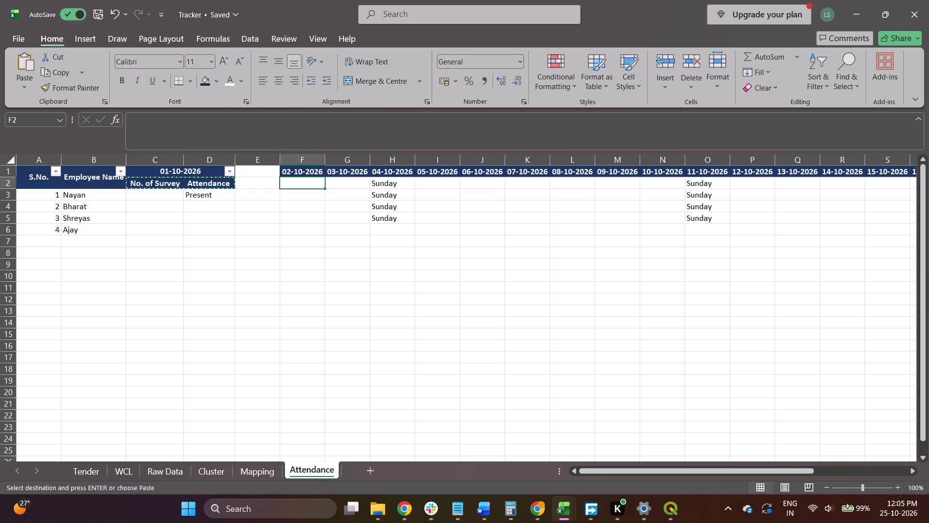
{"action": "key", "text": "Left"}
{"action": "key", "text": "ctrl+v"}
Merge and centre E1:F1 so the 02-10-2026 date spans its No. of Survey and Attendance sub-headers.
{"action": "key", "text": "Up"}
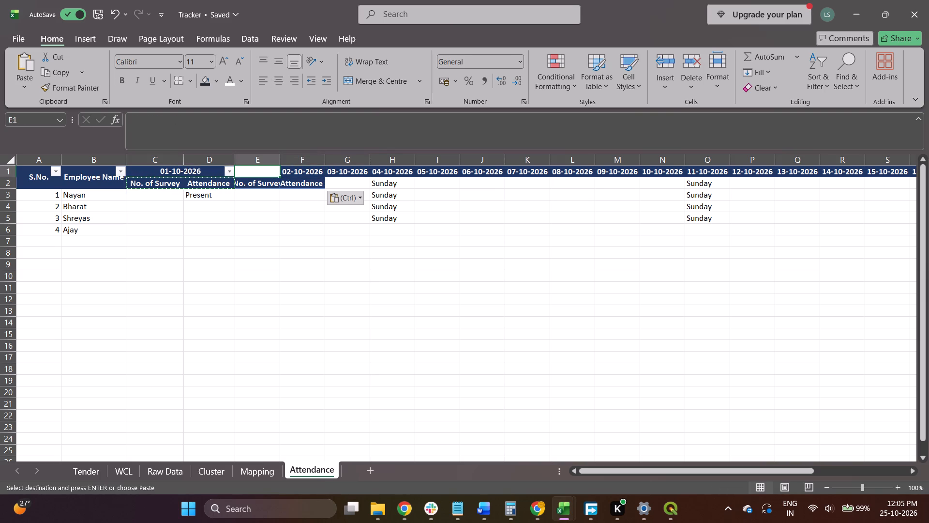
{"action": "key", "text": "shift+Right"}
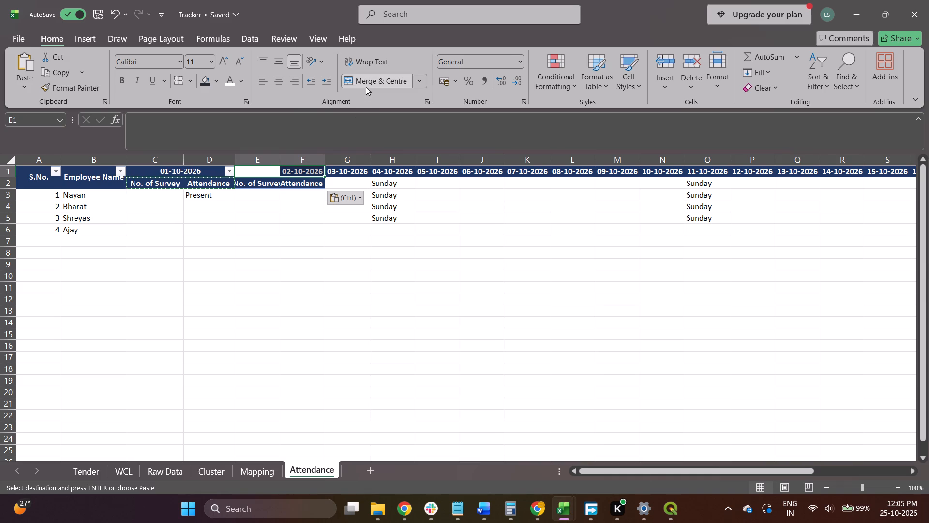
{"action": "left_click", "coordinate": [366, 87]}
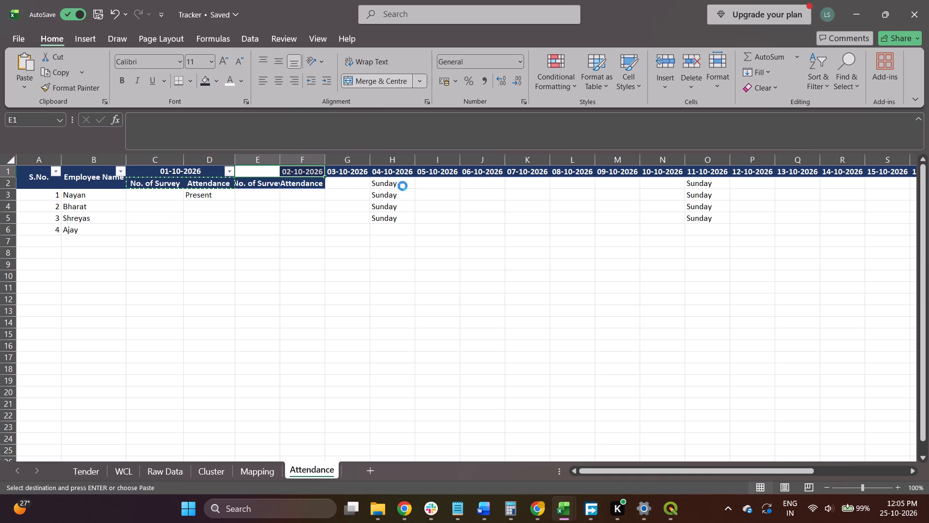
{"action": "left_click", "coordinate": [271, 204]}
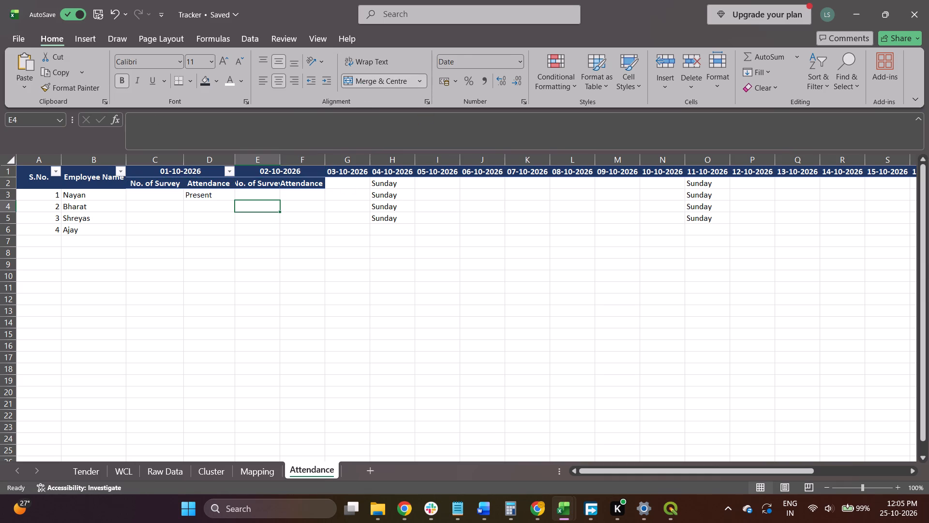
Clear the contents of G1:AB5, covering the dates from 03-10-2026 onward and the Sunday and Dussehra entries.
{"action": "key", "text": "Up"}
{"action": "key", "text": "Up"}
{"action": "key", "text": "Up"}
{"action": "key", "text": "Right"}
{"action": "key", "text": "Right"}
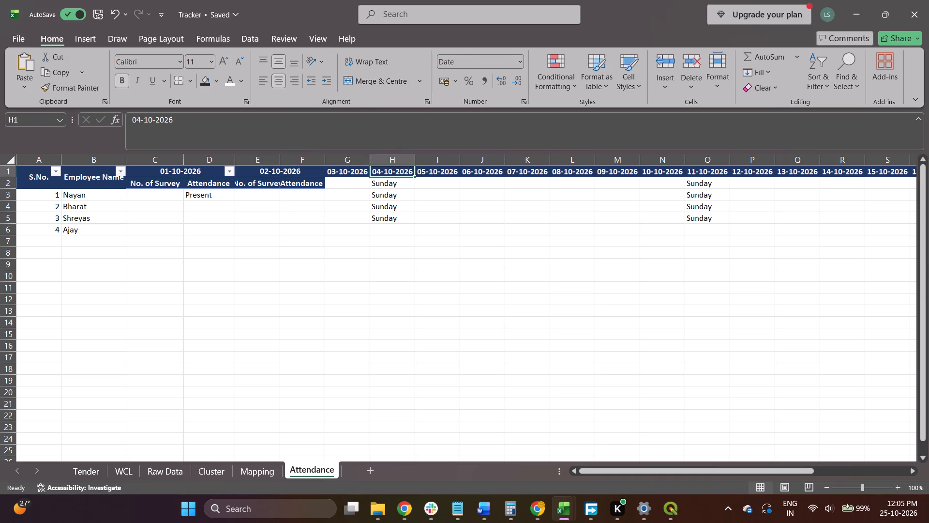
{"action": "key", "text": "Down"}
{"action": "key", "text": "Left"}
{"action": "key", "text": "Up"}
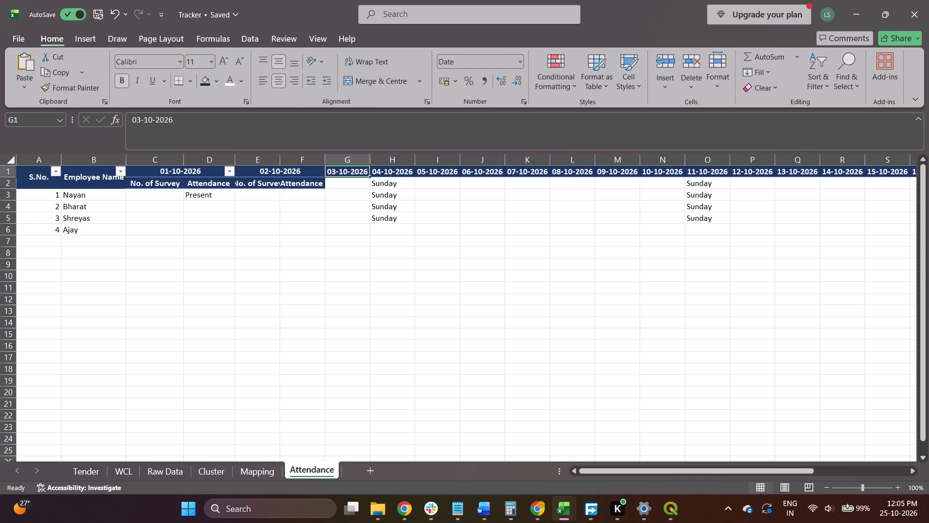
{"action": "key", "text": "ctrl+shift+Right"}
{"action": "key", "text": "ctrl+shift+Down"}
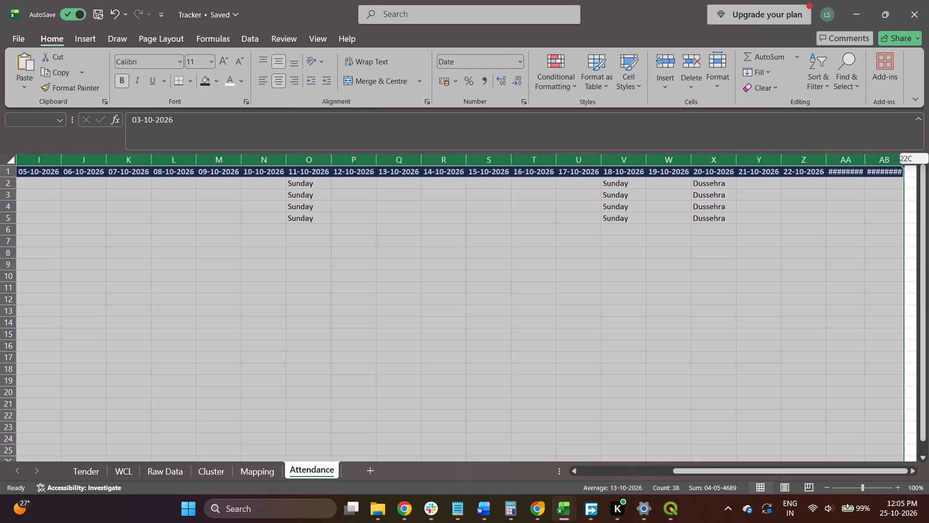
{"action": "key", "text": "ctrl+shift+Up"}
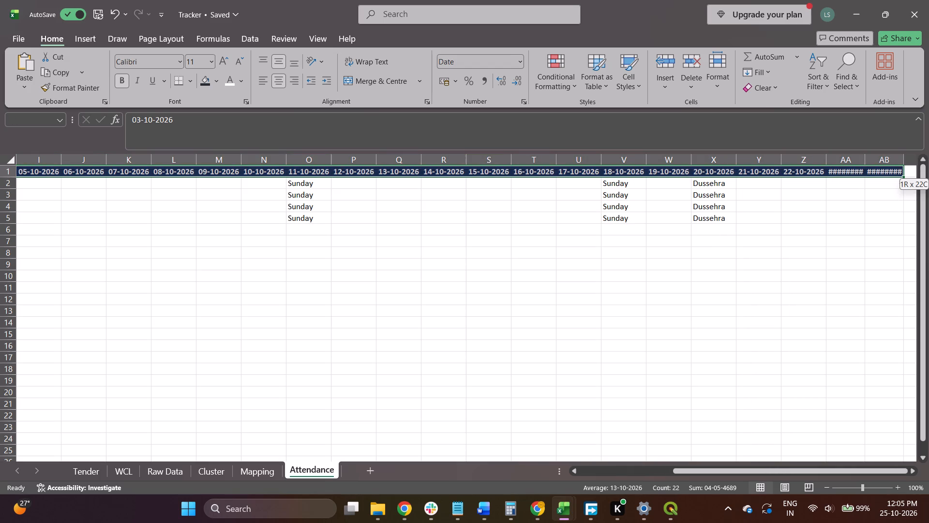
{"action": "key", "text": "shift+Down"}
{"action": "key", "text": "shift+Down"}
{"action": "key", "text": "shift+Down"}
{"action": "key", "text": "shift+Down"}
{"action": "key", "text": "Delete"}
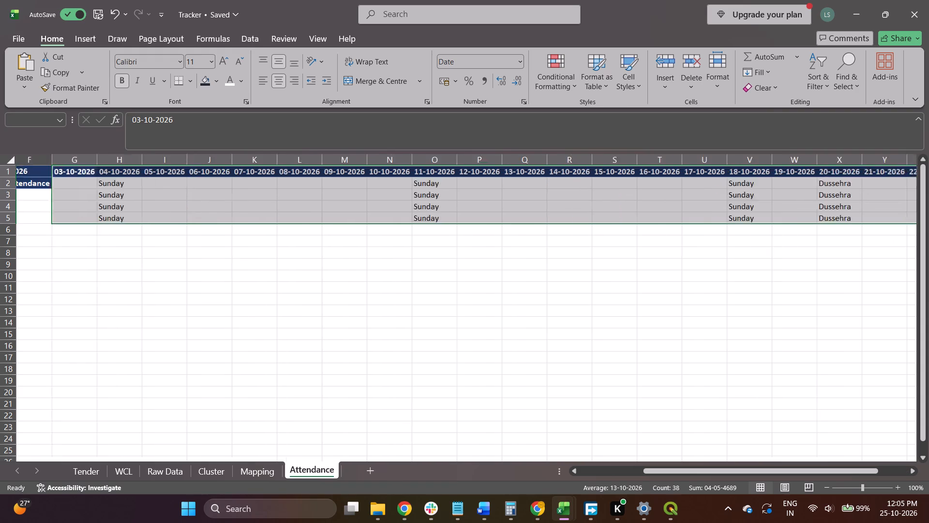
{"action": "key", "text": "Up"}
{"action": "key", "text": "Right"}
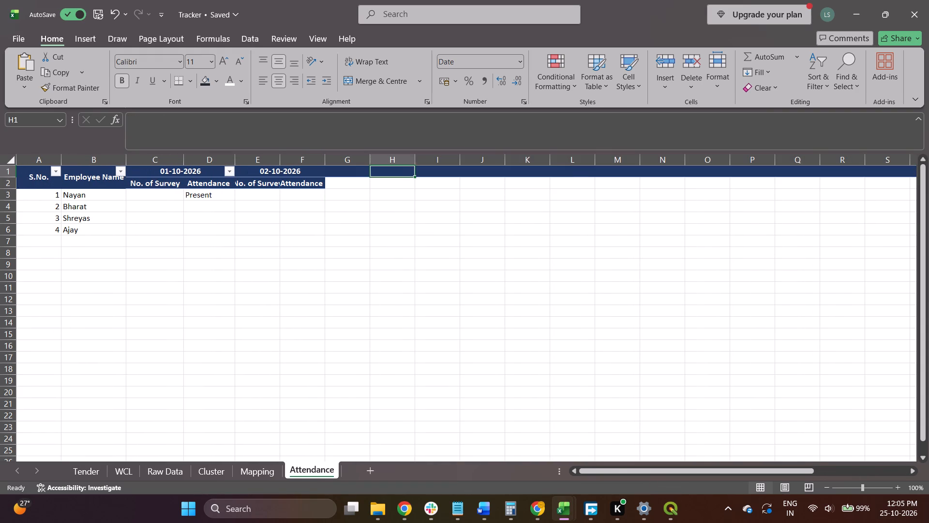
{"action": "key", "text": "Down"}
{"action": "key", "text": "Left"}
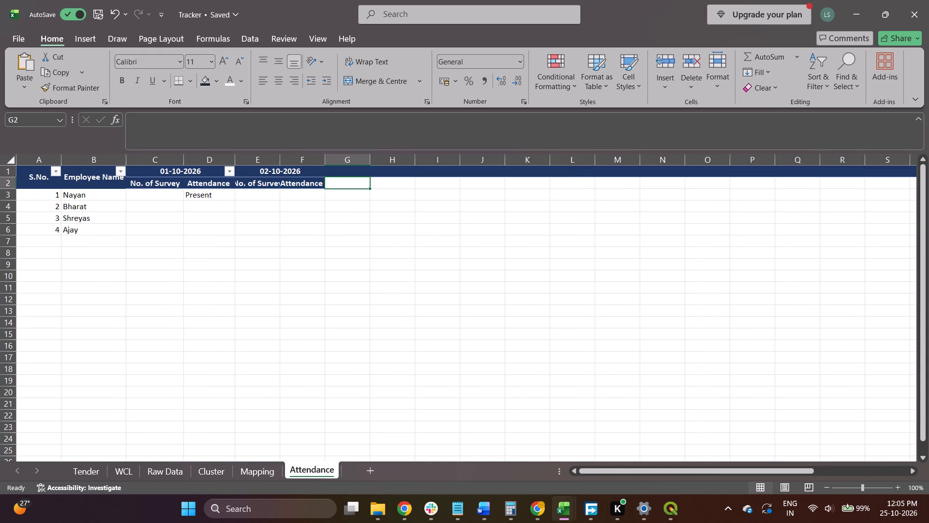
Enter the date 03-10-2026 in G1 and merge and centre it across G1:H1.
{"action": "key", "text": "Up"}
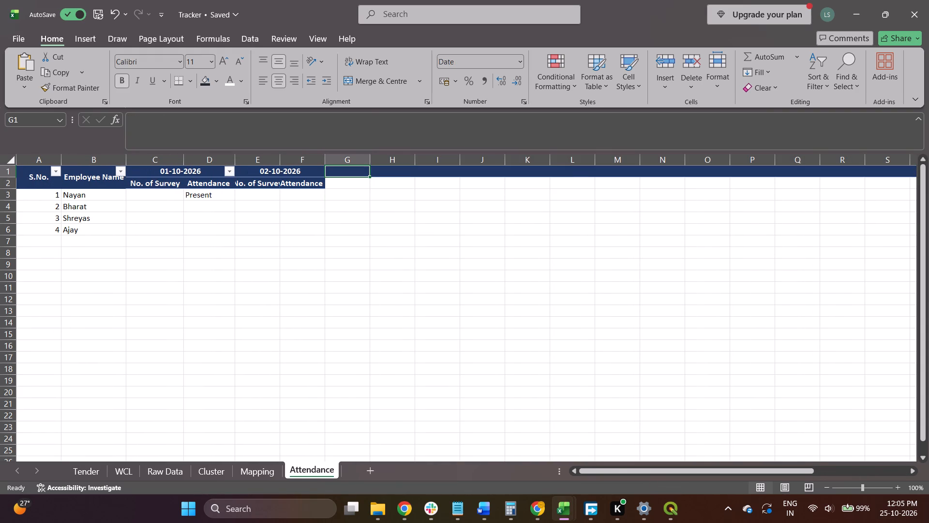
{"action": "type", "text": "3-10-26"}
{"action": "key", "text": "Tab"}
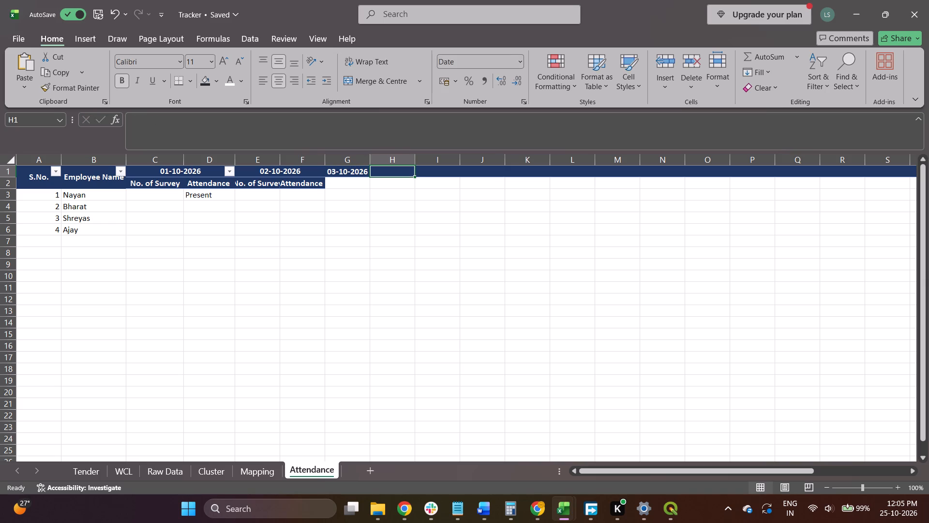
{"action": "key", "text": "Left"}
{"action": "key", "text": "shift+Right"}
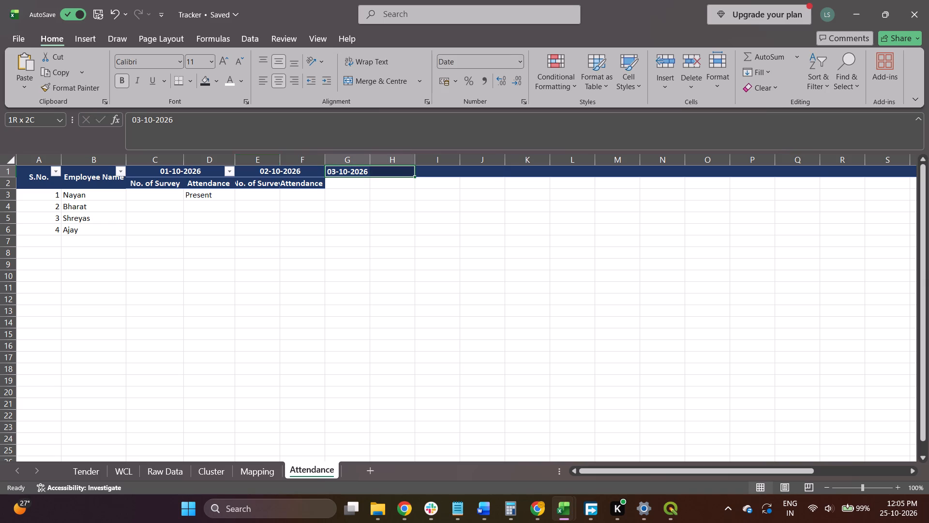
{"action": "left_click", "coordinate": [389, 76]}
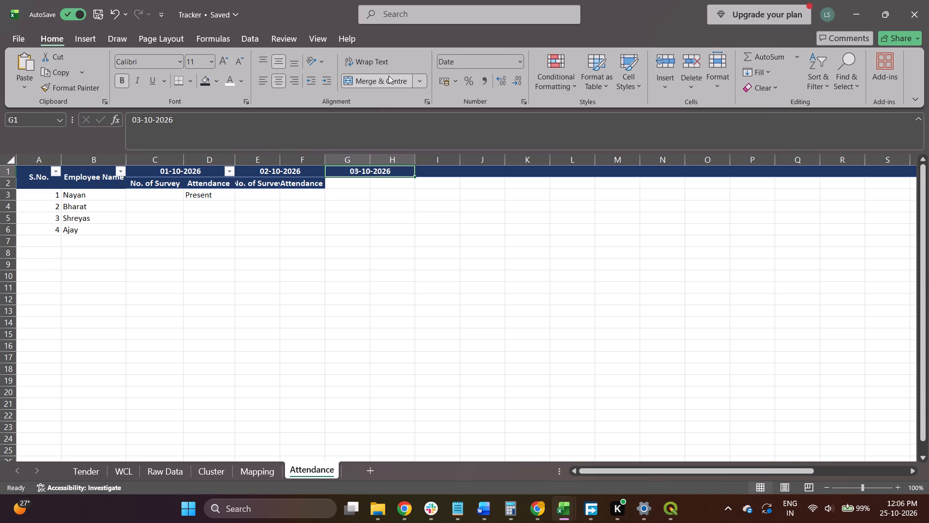
Check the October 2026 calendar and enter the date 04-10-2026 in header cell I1.
{"action": "key", "text": "Down"}
{"action": "key", "text": "Right"}
{"action": "key", "text": "Right"}
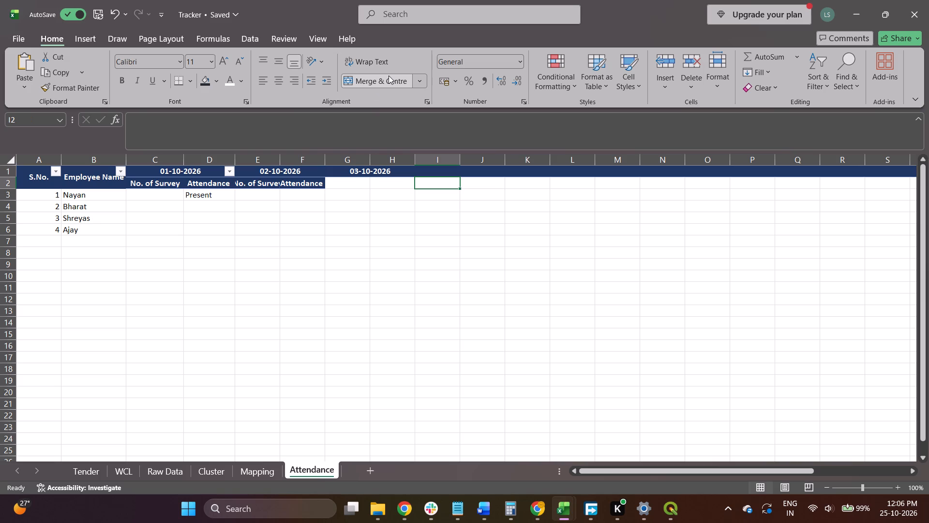
{"action": "left_click", "coordinate": [887, 513]}
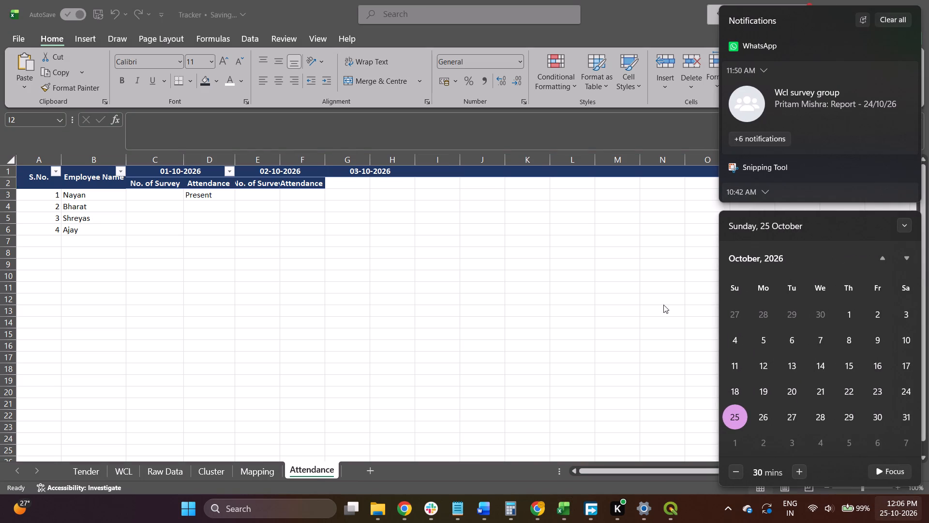
{"action": "left_click", "coordinate": [426, 172]}
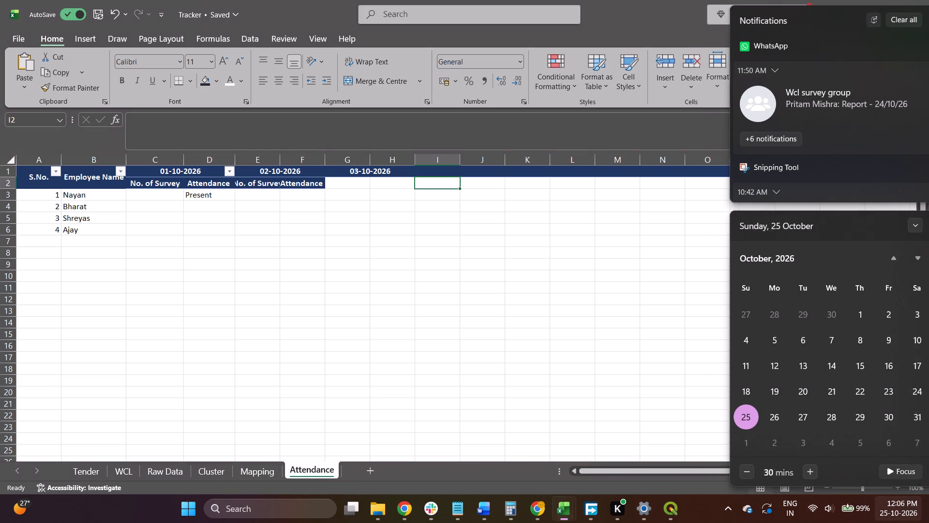
{"action": "left_click", "coordinate": [426, 172]}
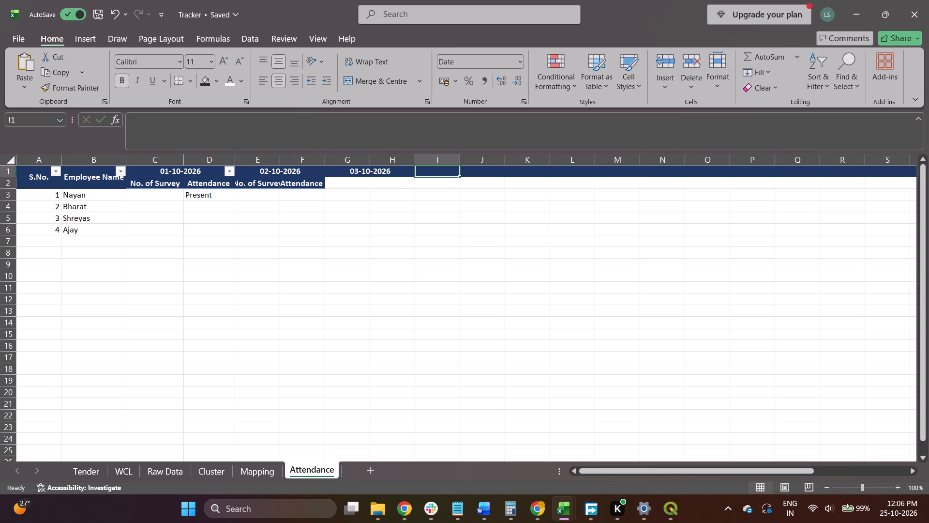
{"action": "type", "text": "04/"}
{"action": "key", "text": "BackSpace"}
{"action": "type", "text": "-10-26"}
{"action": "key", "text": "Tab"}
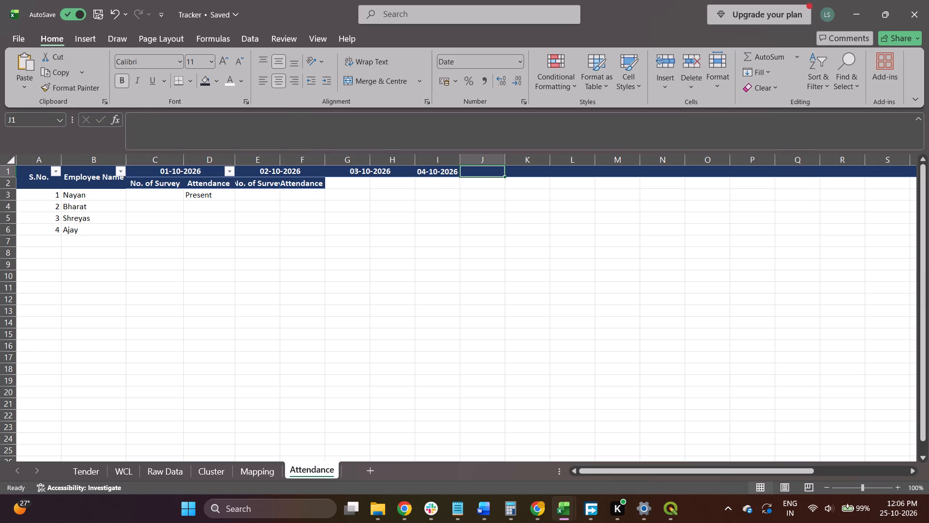
Begin the Sunday entry in cell I2, directly below the 04-10-2026 date.
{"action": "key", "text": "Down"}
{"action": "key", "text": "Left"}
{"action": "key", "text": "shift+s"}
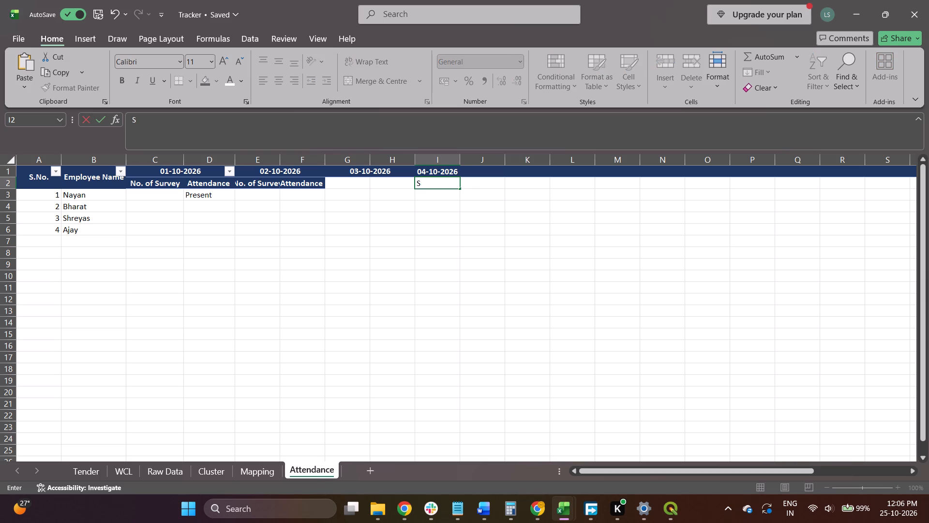
Remove the letter S from cell I2 below the 04-10-2026 date.
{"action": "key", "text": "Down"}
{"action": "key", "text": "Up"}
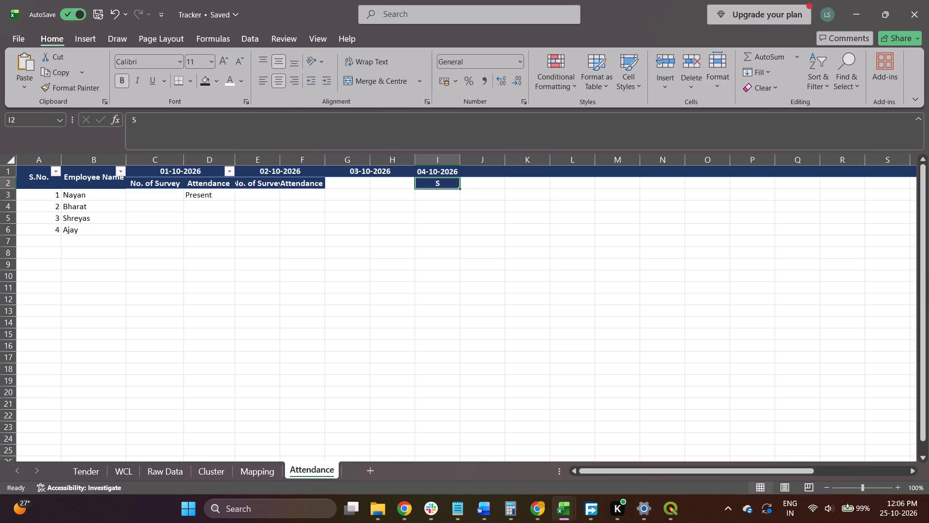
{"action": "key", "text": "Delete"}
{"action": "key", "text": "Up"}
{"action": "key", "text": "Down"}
Merge and centre I1:I2 so the 04-10-2026 date fills both header rows.
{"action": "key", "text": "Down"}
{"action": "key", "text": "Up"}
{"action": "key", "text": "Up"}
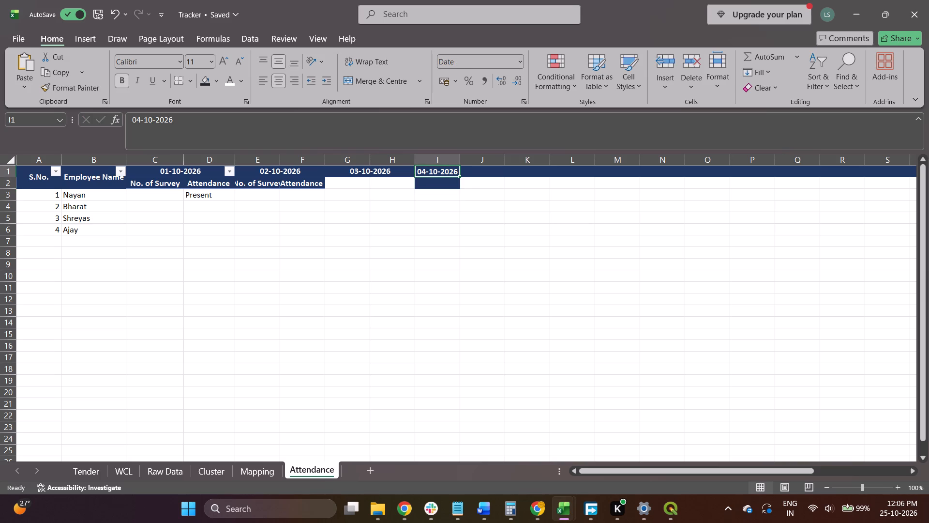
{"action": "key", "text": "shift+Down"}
{"action": "left_click", "coordinate": [396, 80]}
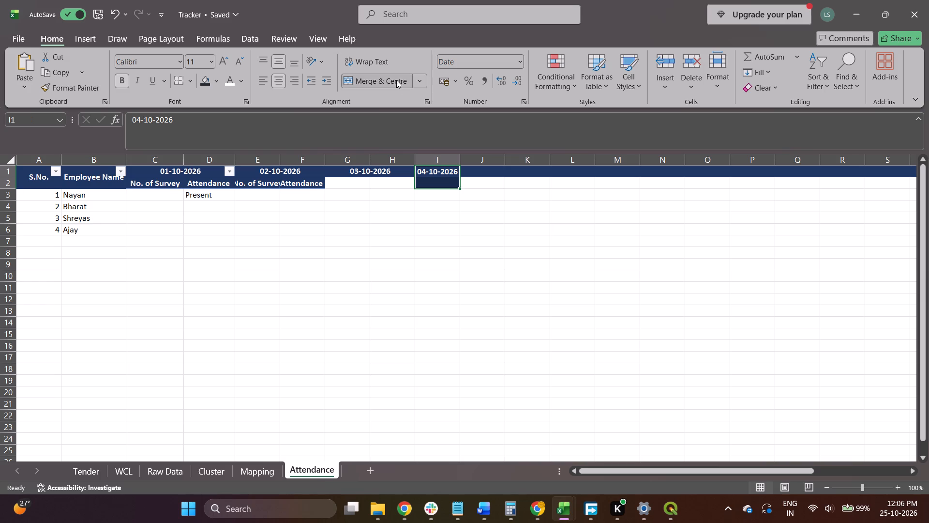
{"action": "left_click", "coordinate": [450, 200]}
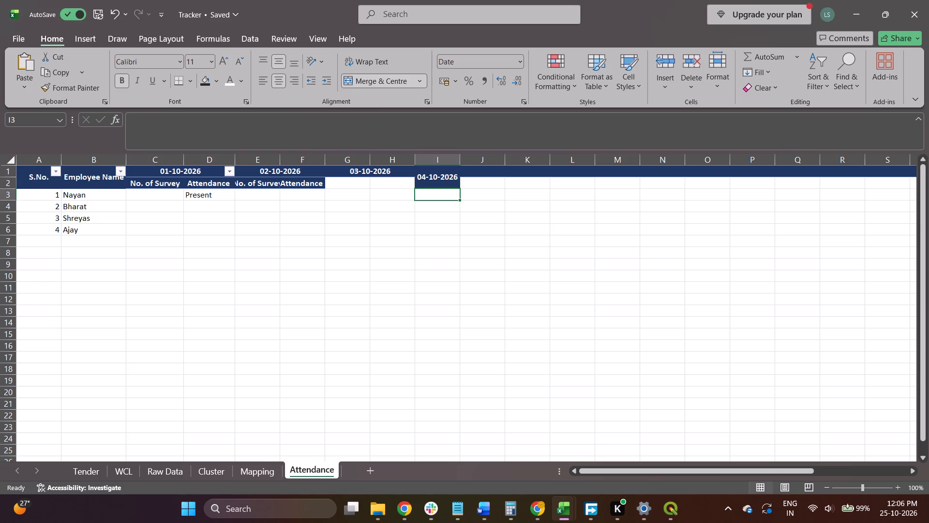
Enter Sunday for 04-10-2026 in Nayan's row, cell I3.
{"action": "key", "text": "Left"}
{"action": "key", "text": "Up"}
{"action": "key", "text": "Down"}
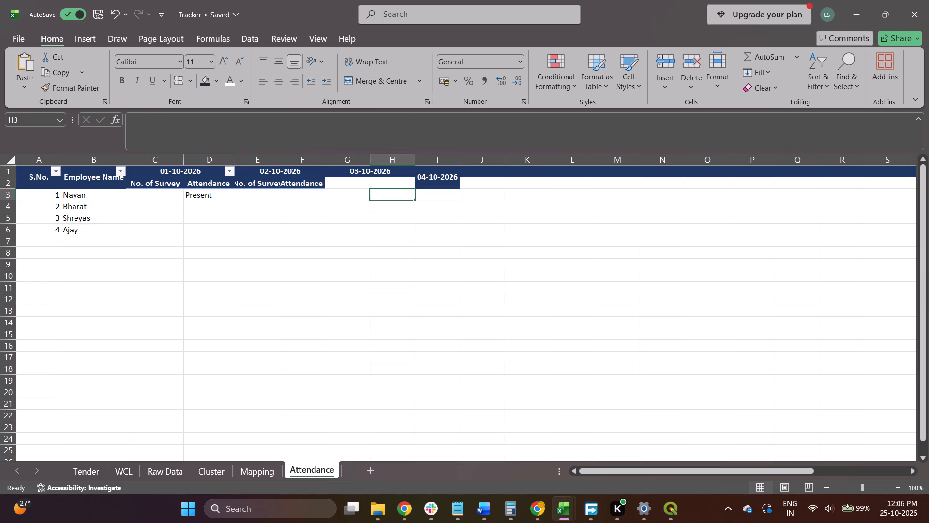
{"action": "key", "text": "Right"}
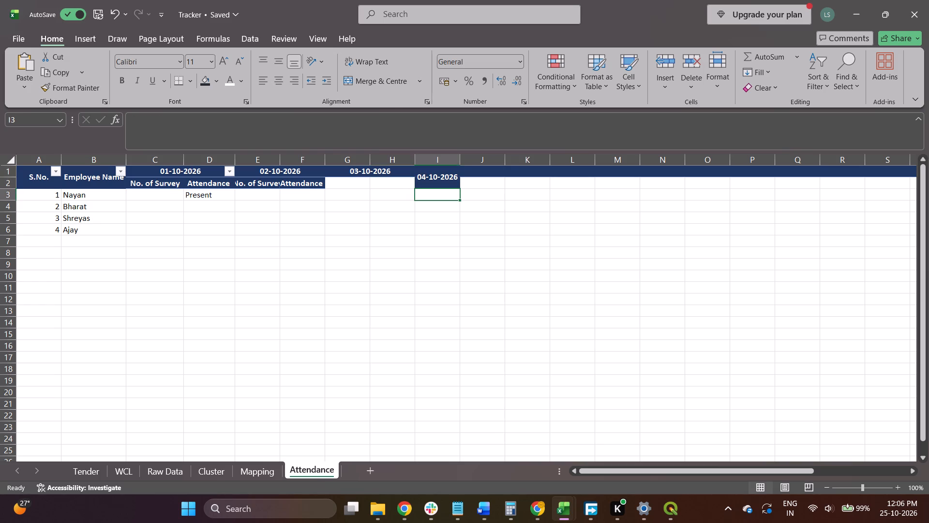
{"action": "key", "text": "Up"}
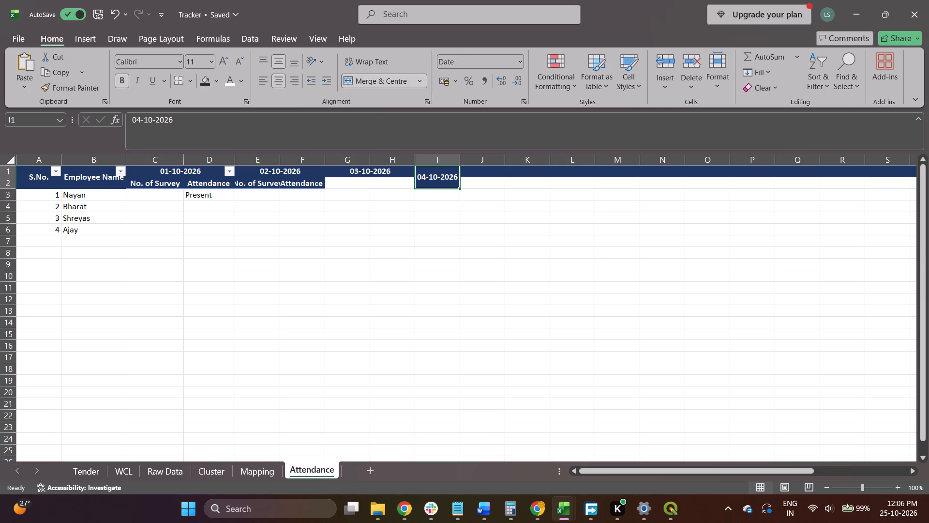
{"action": "key", "text": "Down"}
{"action": "type", "text": "Sunday"}
{"action": "key", "text": "space"}
{"action": "key", "text": "Tab"}
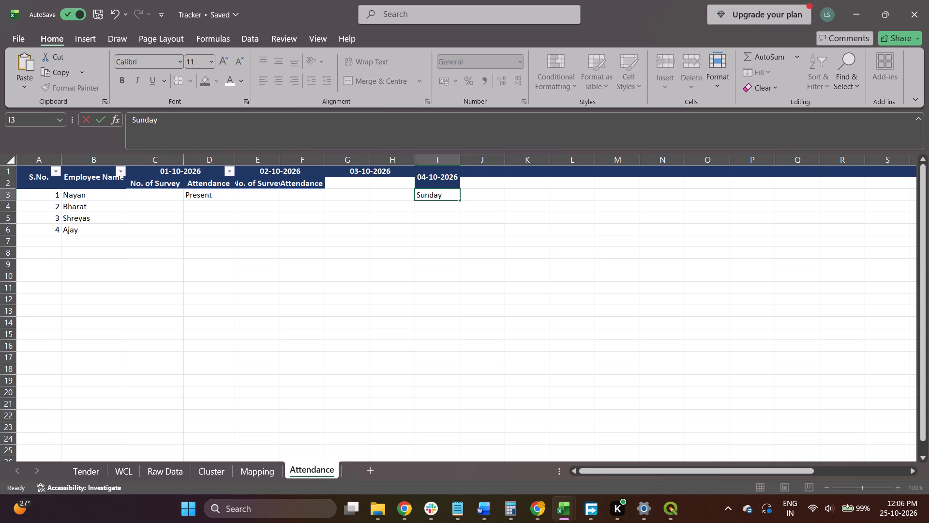
Copy the No. of Survey and Attendance sub-headers from E2:F2 into G2:H2 for the 03-10-2026 date.
{"action": "key", "text": "Left"}
{"action": "key", "text": "Left"}
{"action": "key", "text": "Left"}
{"action": "key", "text": "Up"}
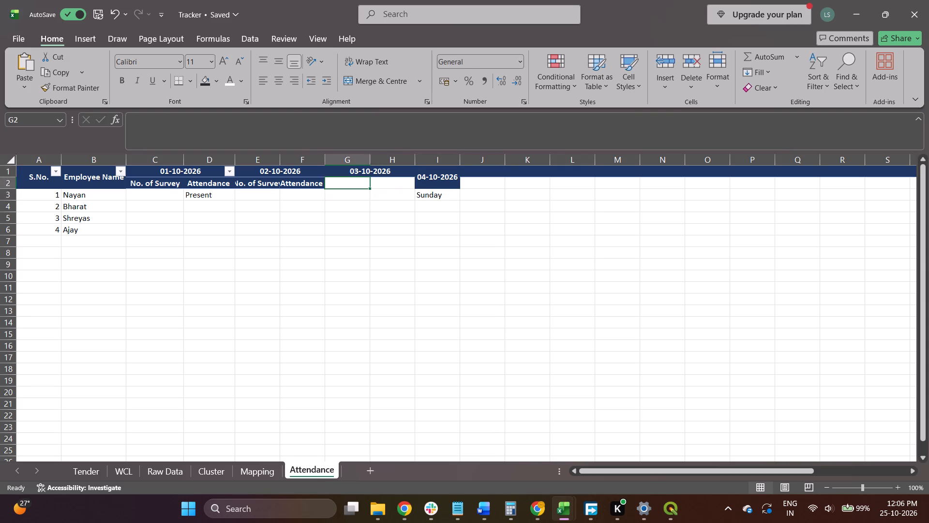
{"action": "key", "text": "Left"}
{"action": "key", "text": "Left"}
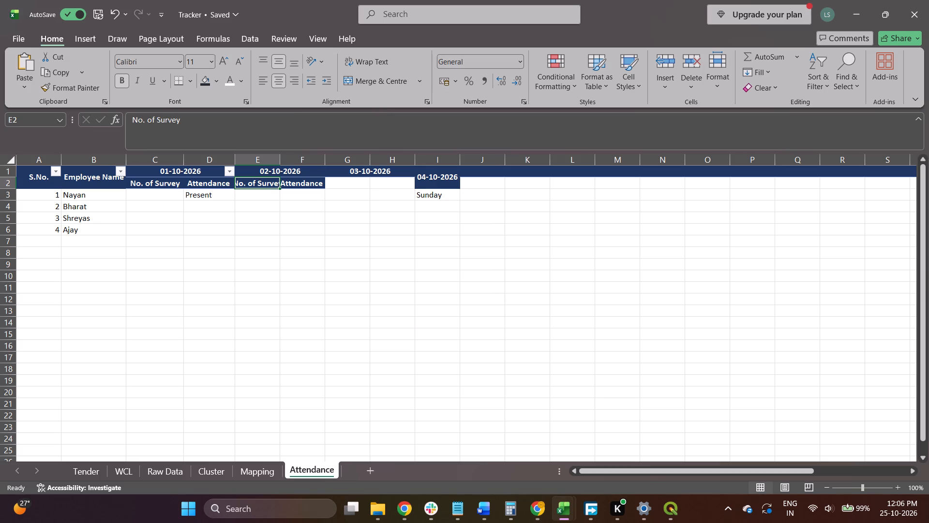
{"action": "key", "text": "shift+Right"}
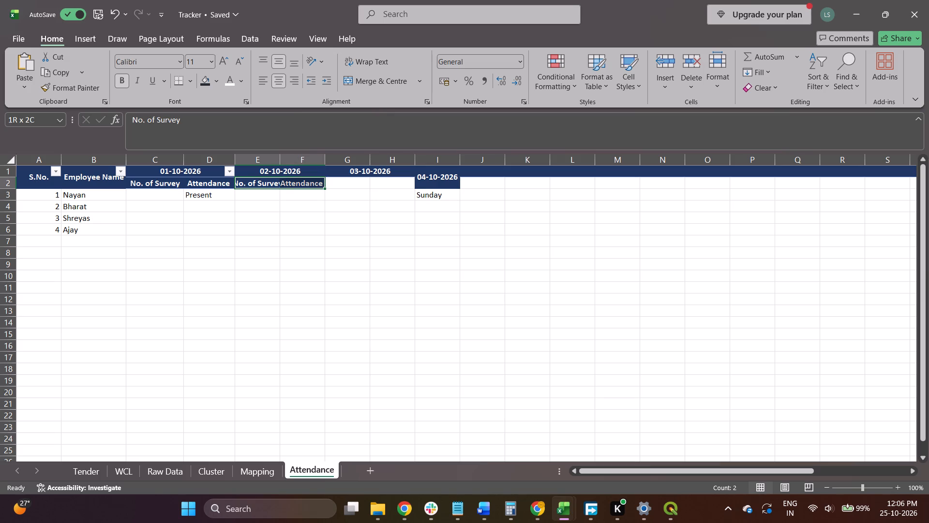
{"action": "key", "text": "ctrl+c"}
{"action": "key", "text": "Right"}
{"action": "key", "text": "Right"}
{"action": "key", "text": "ctrl+v"}
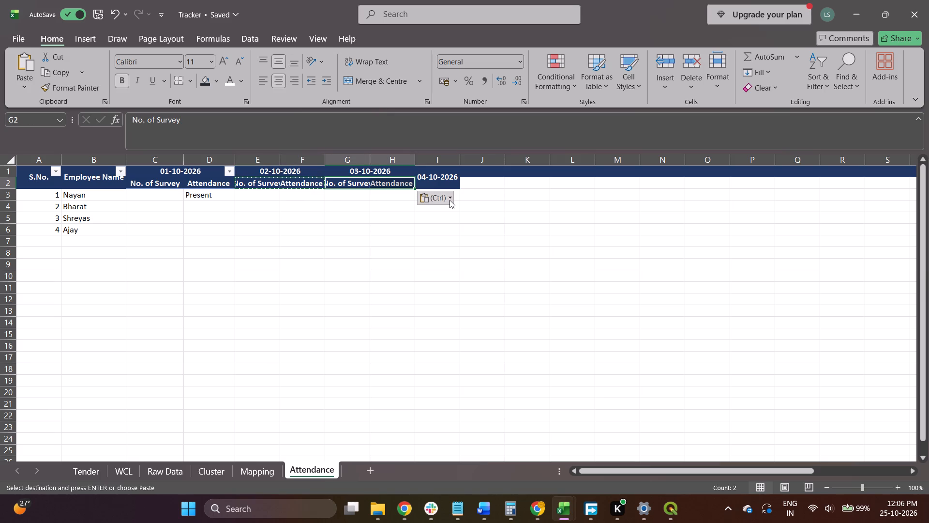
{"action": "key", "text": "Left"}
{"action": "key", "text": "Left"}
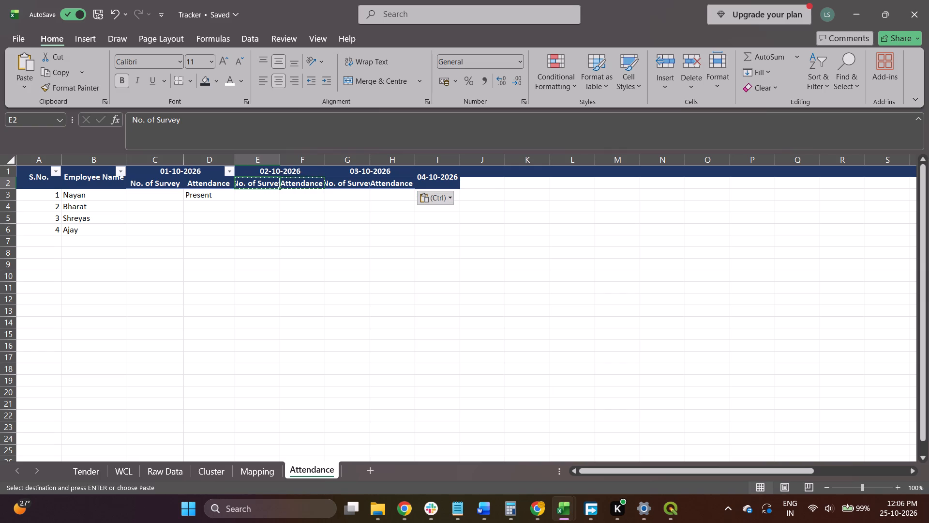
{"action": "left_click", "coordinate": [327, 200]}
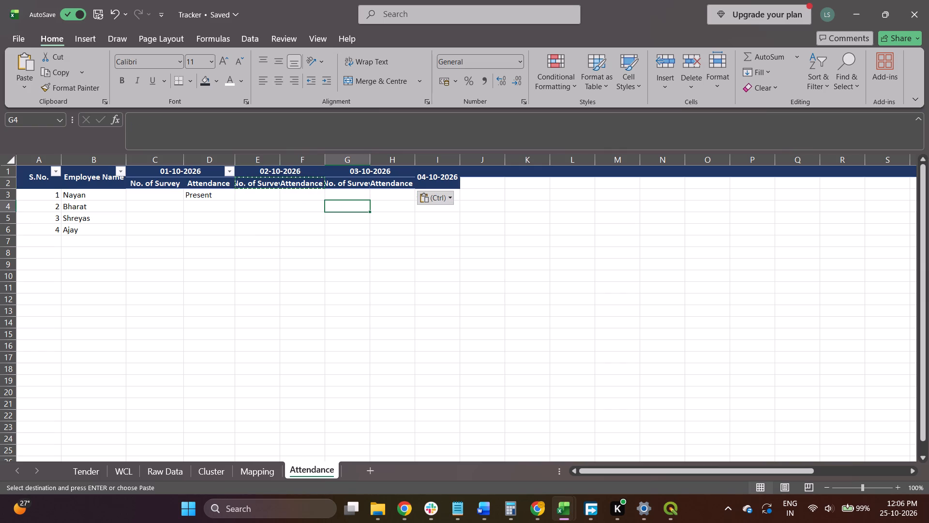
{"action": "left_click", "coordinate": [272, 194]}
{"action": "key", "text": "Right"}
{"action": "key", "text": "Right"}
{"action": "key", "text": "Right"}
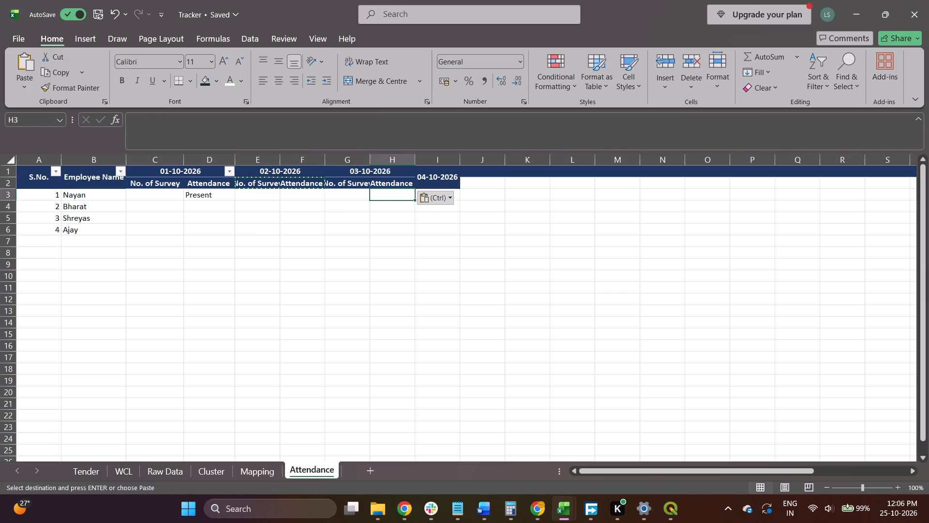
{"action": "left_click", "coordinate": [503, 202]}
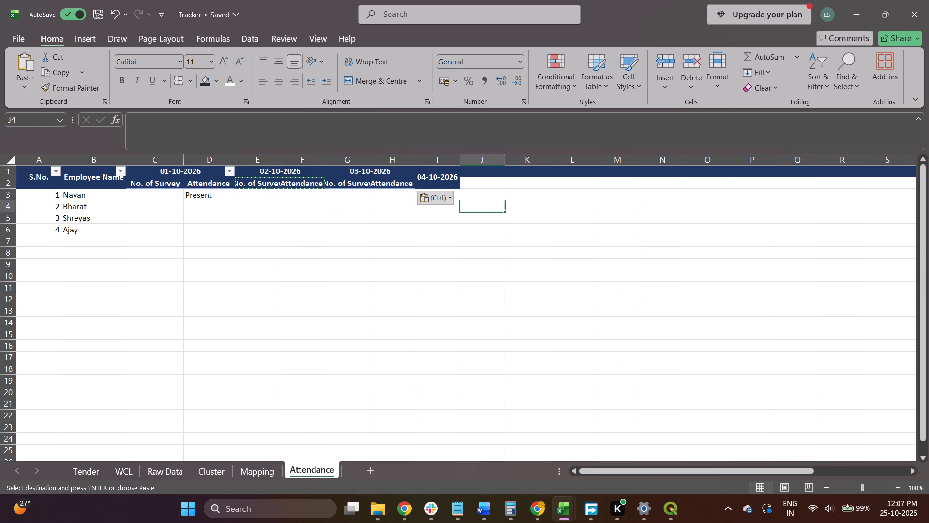
Widen the Employee Name column B to fit its header and the S.No. column A to about 11.
{"action": "left_click_drag", "start_coordinate": [127, 156], "coordinate": [131, 156]}
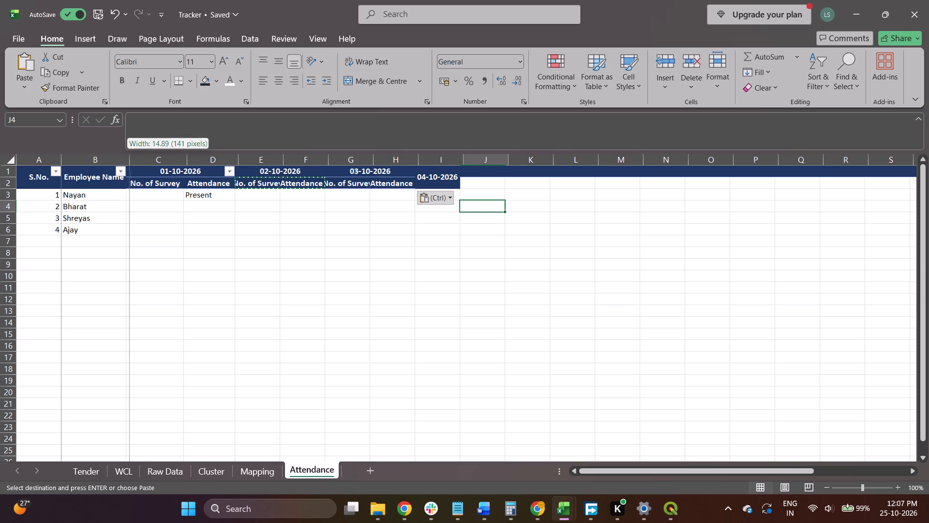
{"action": "left_click_drag", "start_coordinate": [131, 156], "coordinate": [138, 159]}
{"action": "left_click_drag", "start_coordinate": [138, 159], "coordinate": [152, 162]}
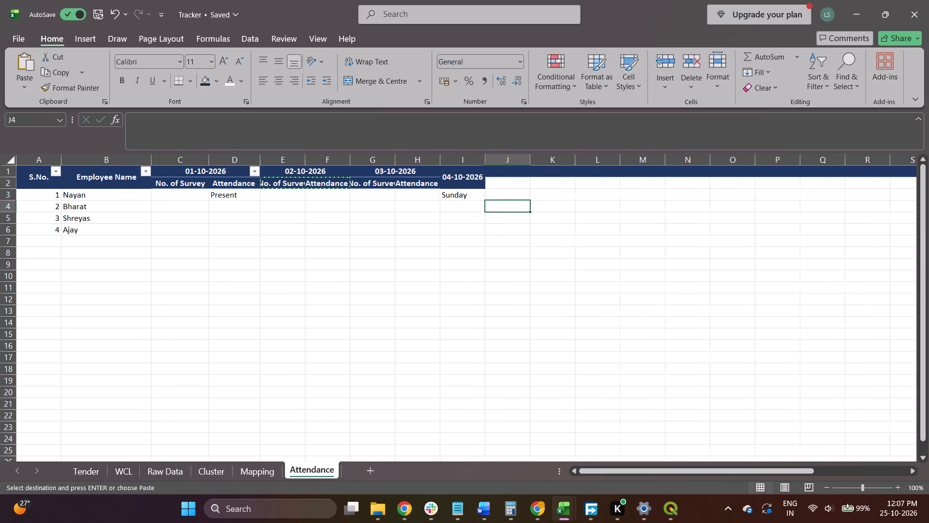
{"action": "left_click_drag", "start_coordinate": [60, 158], "coordinate": [66, 158]}
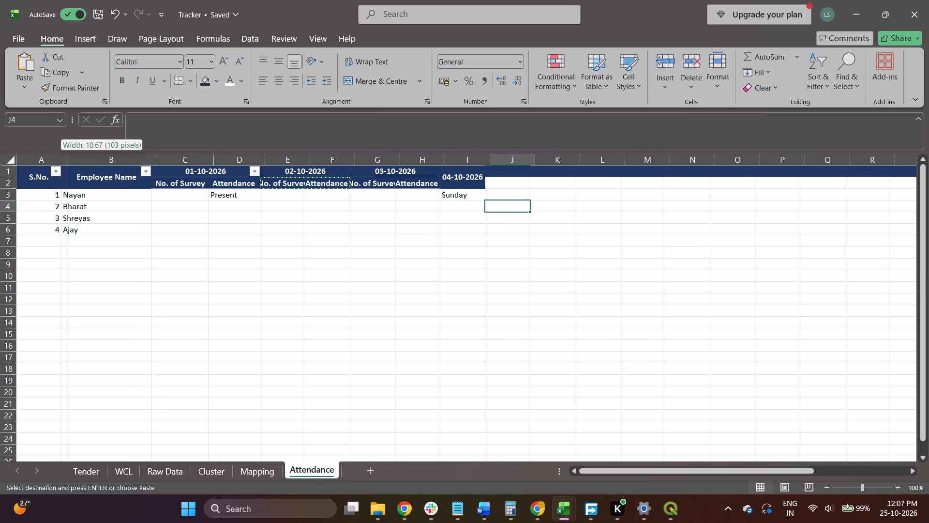
{"action": "left_click_drag", "start_coordinate": [66, 158], "coordinate": [66, 158]}
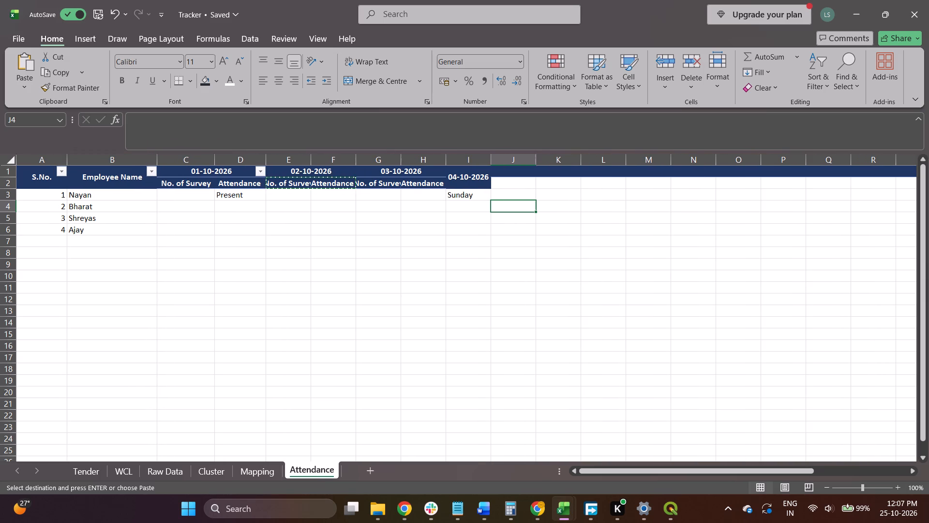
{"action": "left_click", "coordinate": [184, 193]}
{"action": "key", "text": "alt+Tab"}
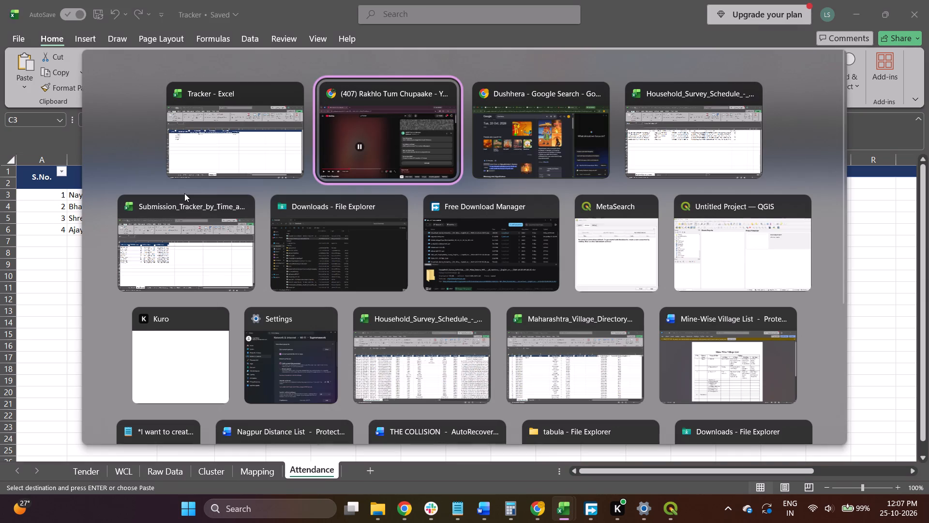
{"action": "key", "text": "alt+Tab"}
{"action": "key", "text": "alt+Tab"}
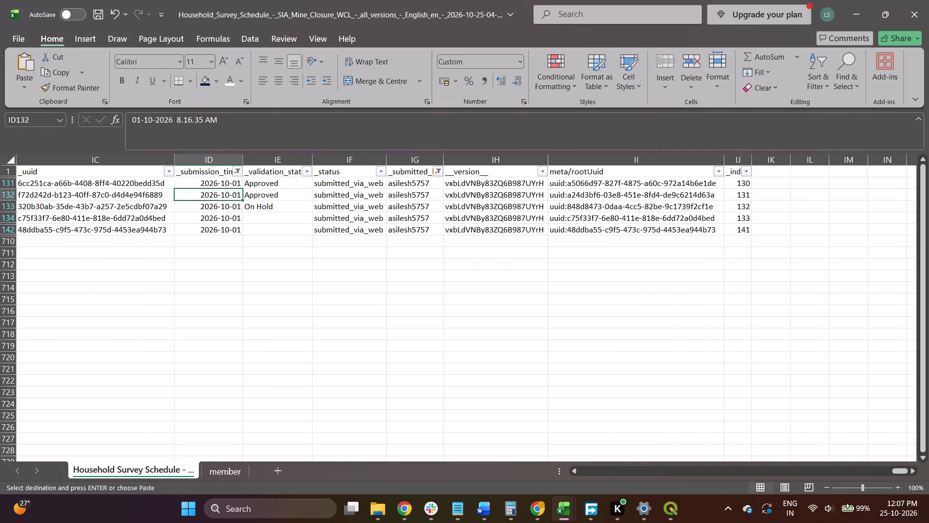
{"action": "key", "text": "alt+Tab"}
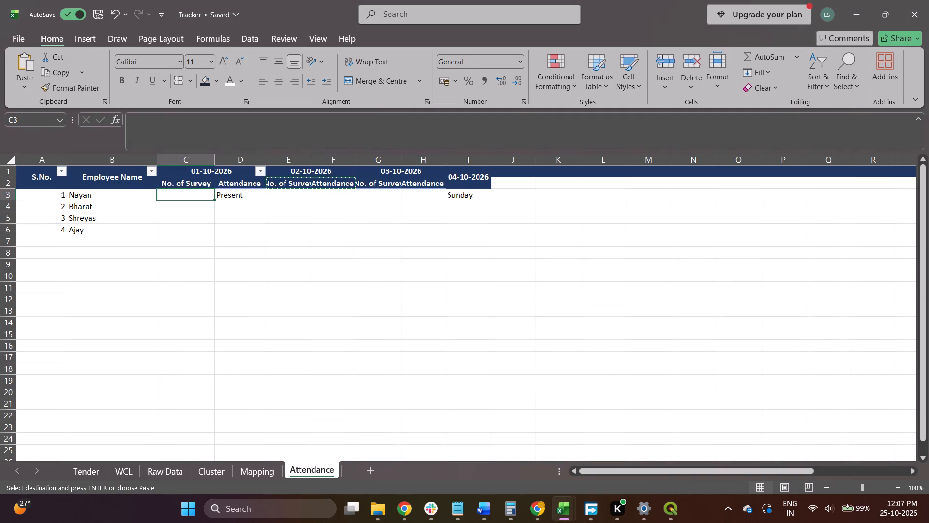
Copy Sunday from I3 down into I4:I6 so all four employees have it for 04-10-2026.
{"action": "key", "text": "Right"}
{"action": "key", "text": "Right"}
{"action": "key", "text": "Right"}
{"action": "key", "text": "Right"}
{"action": "key", "text": "Right"}
{"action": "key", "text": "Right"}
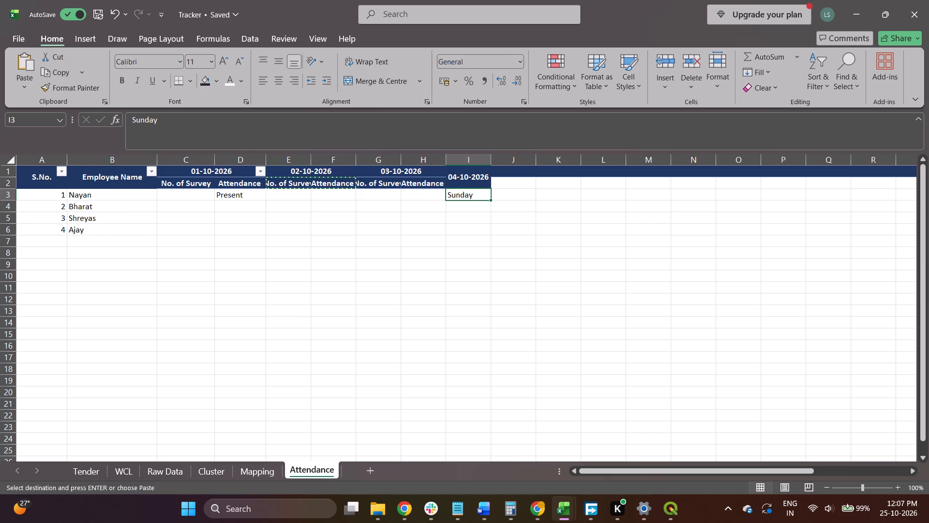
{"action": "key", "text": "ctrl+c"}
{"action": "key", "text": "shift+Down"}
{"action": "key", "text": "shift+Down"}
{"action": "key", "text": "shift+Down"}
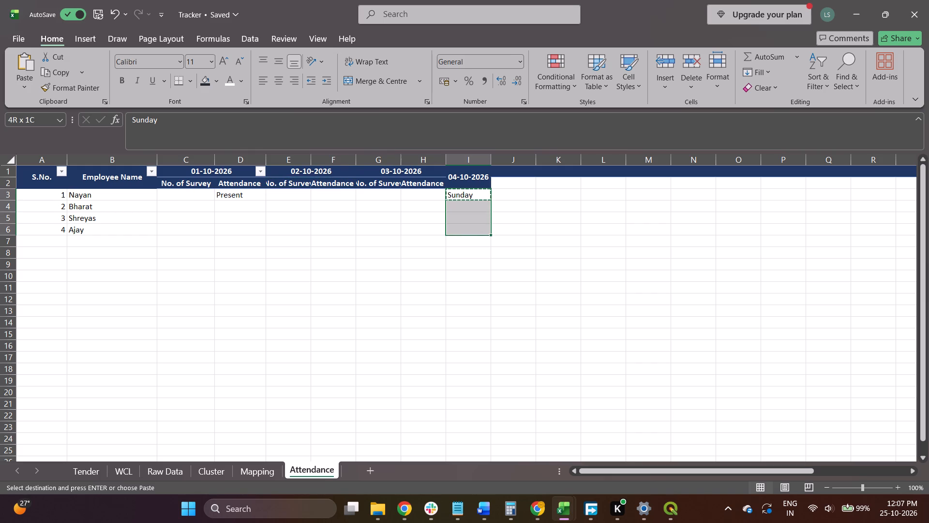
{"action": "key", "text": "ctrl+v"}
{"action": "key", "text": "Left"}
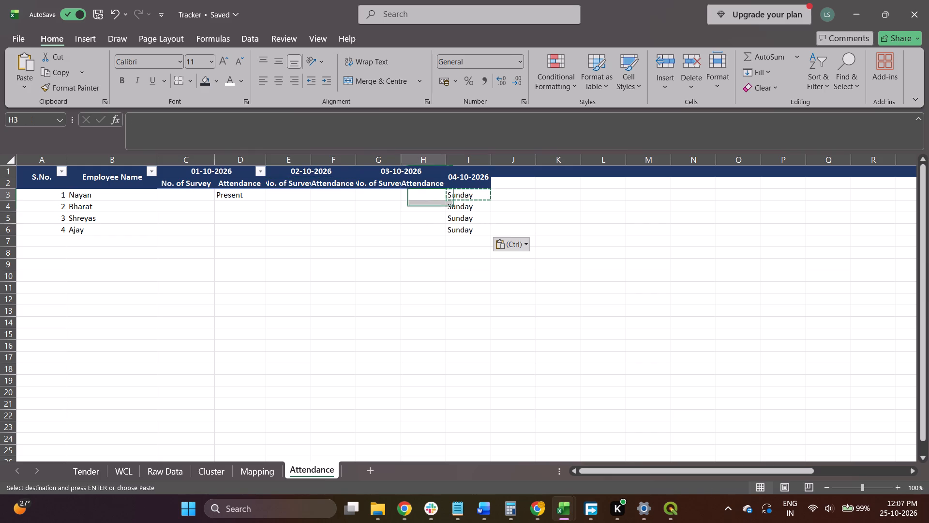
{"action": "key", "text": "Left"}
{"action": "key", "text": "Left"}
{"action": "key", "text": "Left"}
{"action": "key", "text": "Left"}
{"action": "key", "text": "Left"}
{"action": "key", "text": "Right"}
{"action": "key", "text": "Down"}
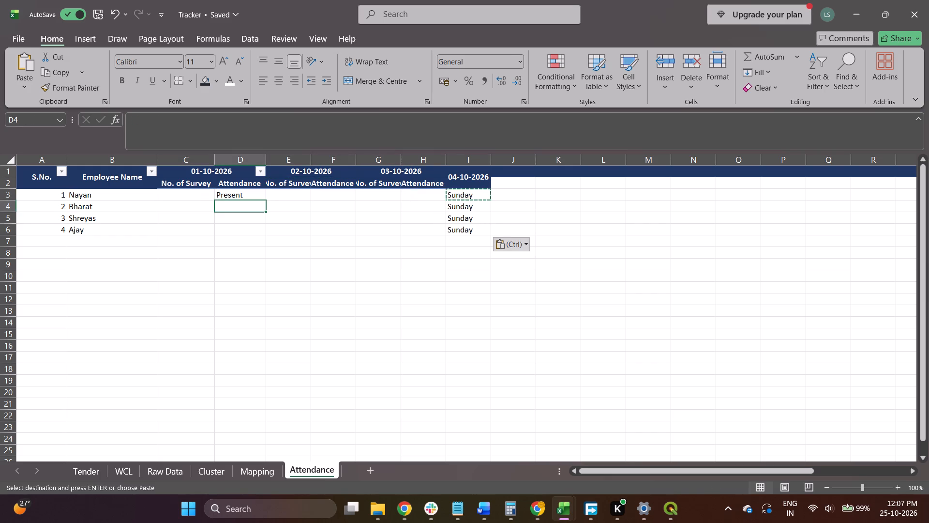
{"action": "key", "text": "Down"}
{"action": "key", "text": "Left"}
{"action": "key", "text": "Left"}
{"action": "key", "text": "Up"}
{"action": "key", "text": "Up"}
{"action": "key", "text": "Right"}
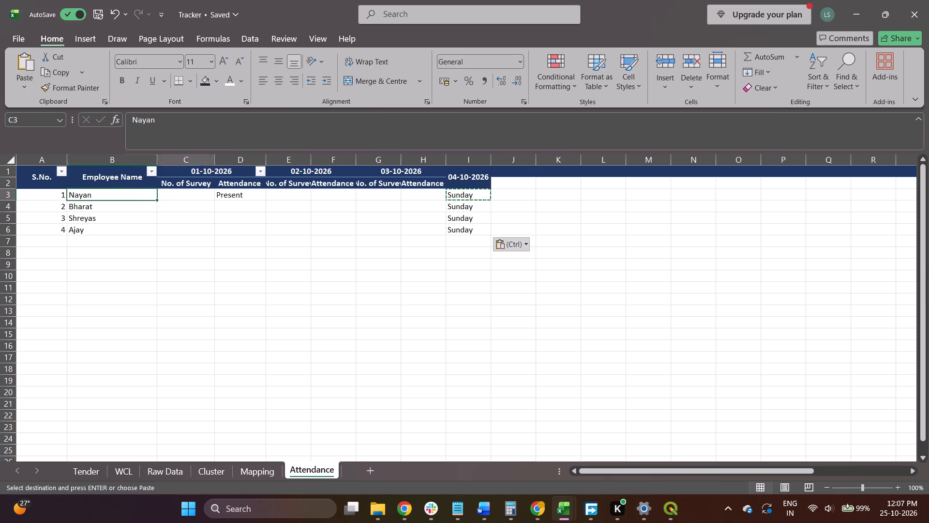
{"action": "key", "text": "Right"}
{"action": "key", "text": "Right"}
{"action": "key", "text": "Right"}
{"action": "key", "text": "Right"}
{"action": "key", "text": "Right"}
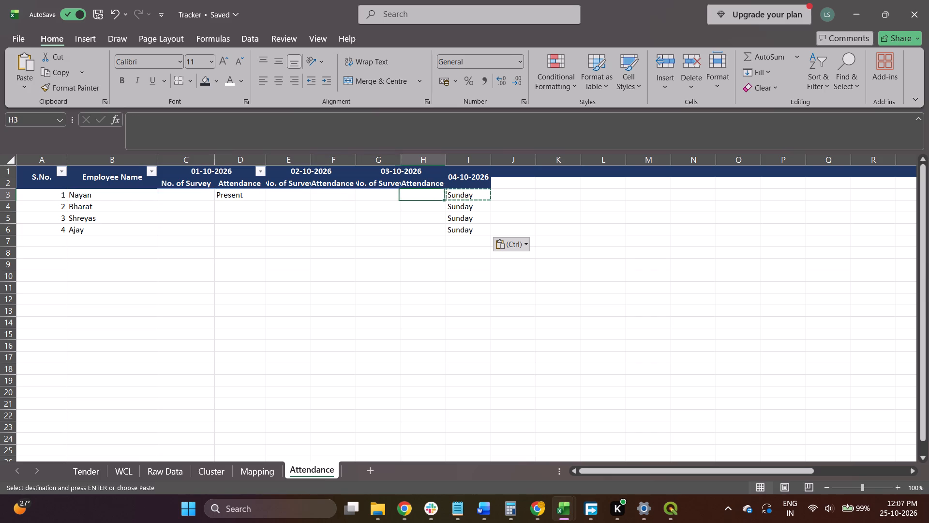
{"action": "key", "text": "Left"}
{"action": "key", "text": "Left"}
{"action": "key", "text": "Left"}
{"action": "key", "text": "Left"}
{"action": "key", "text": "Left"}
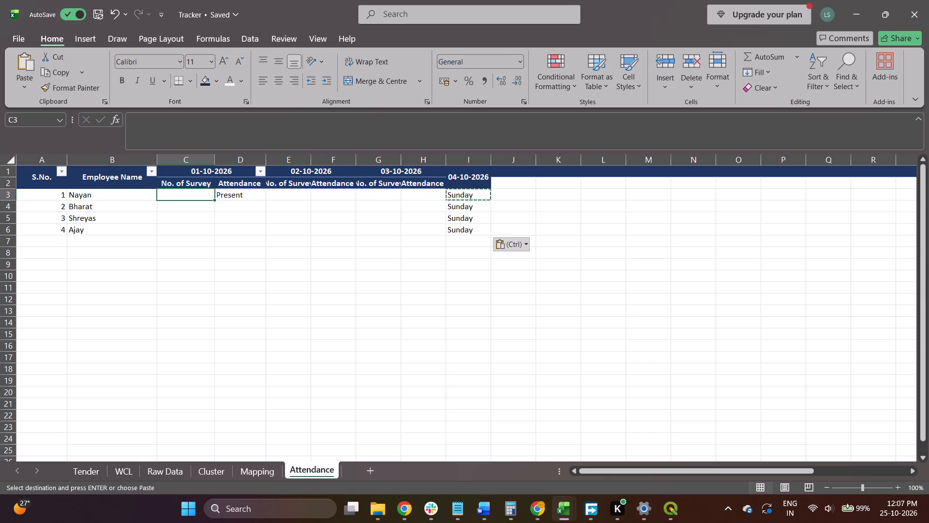
{"action": "key", "text": "alt+Tab"}
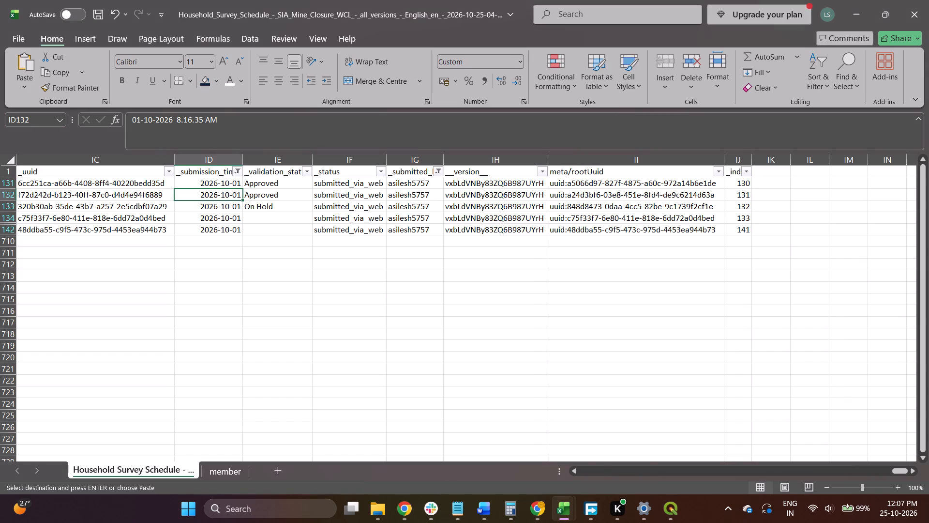
{"action": "key", "text": "Right"}
{"action": "key", "text": "Right"}
{"action": "key", "text": "alt+Tab"}
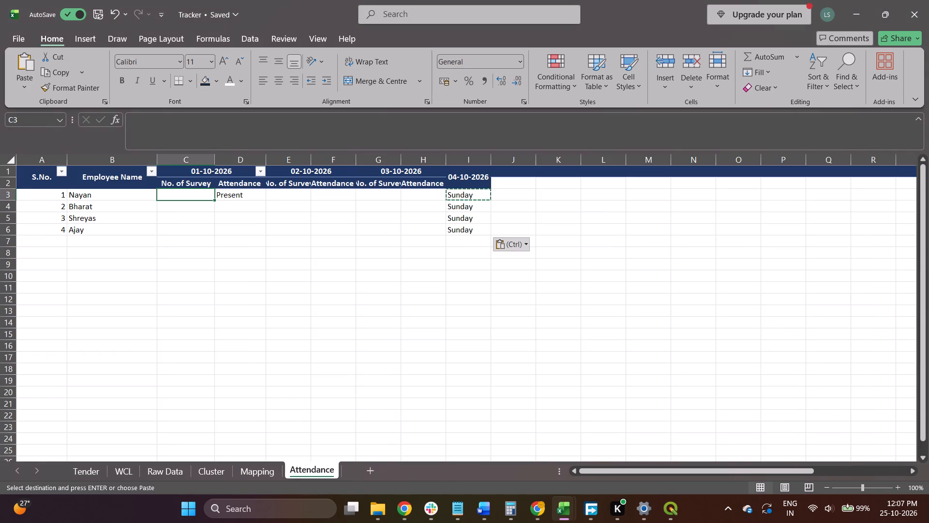
{"action": "key", "text": "alt+Tab"}
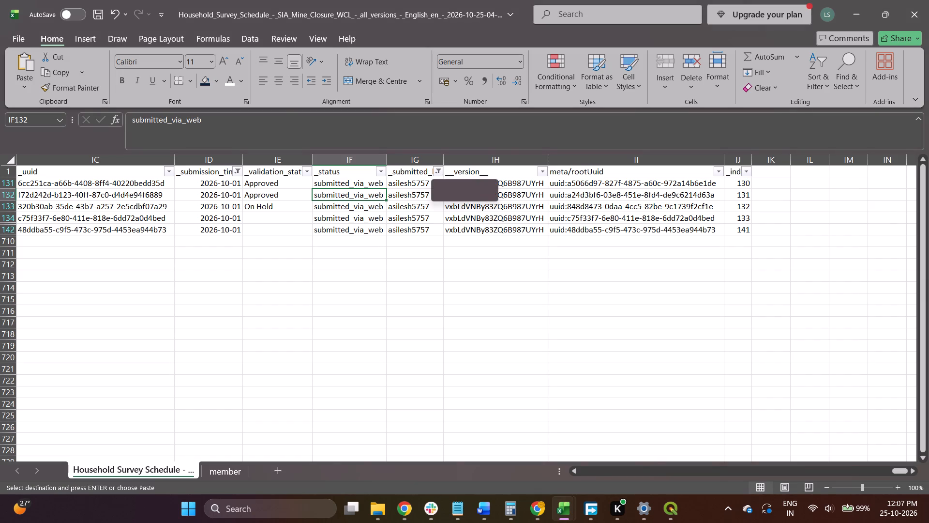
{"action": "left_click", "coordinate": [438, 172]}
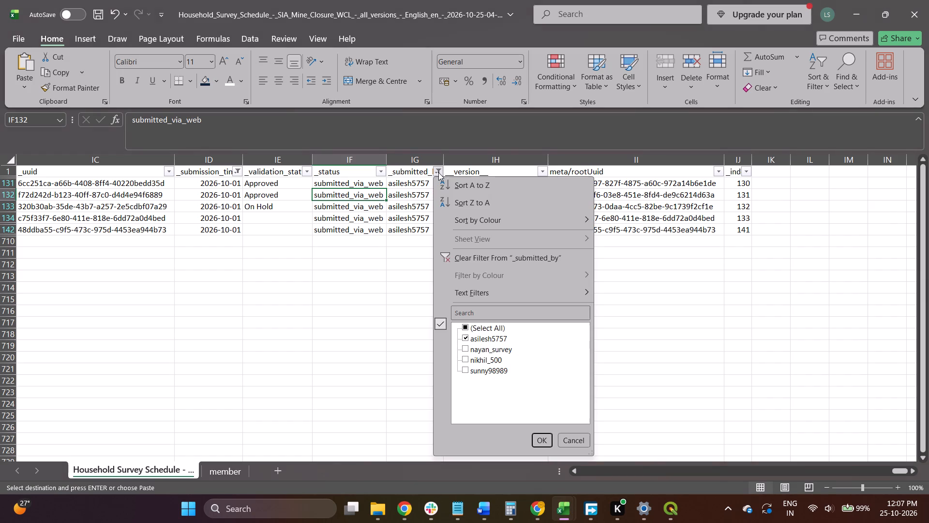
{"action": "left_click", "coordinate": [464, 338]}
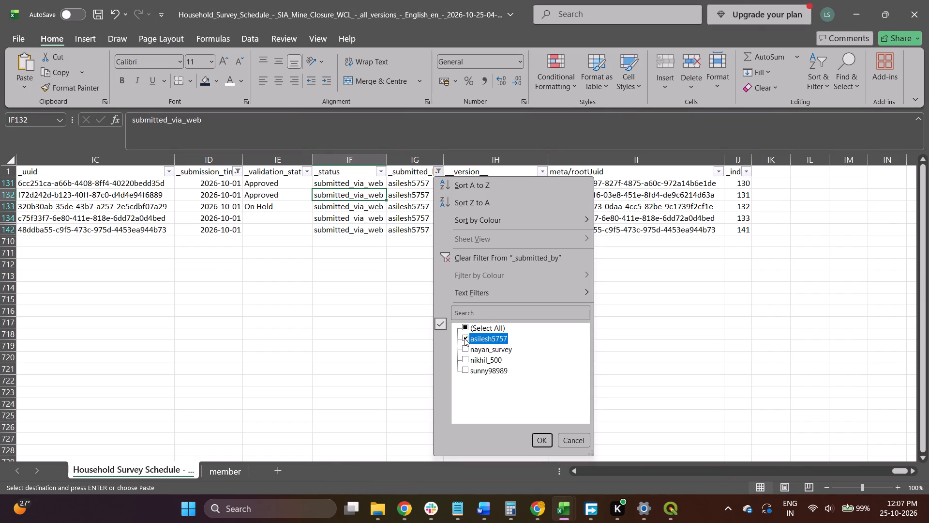
{"action": "left_click", "coordinate": [464, 348]}
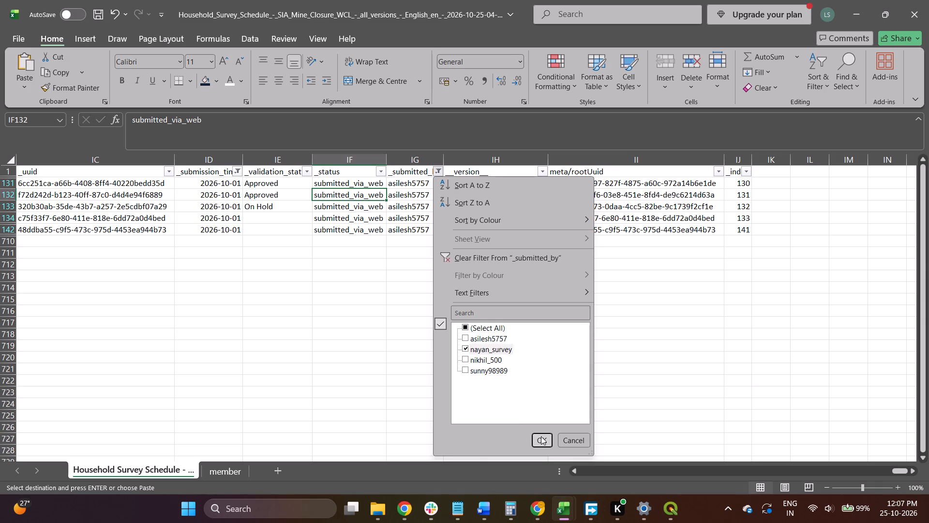
{"action": "left_click", "coordinate": [543, 437]}
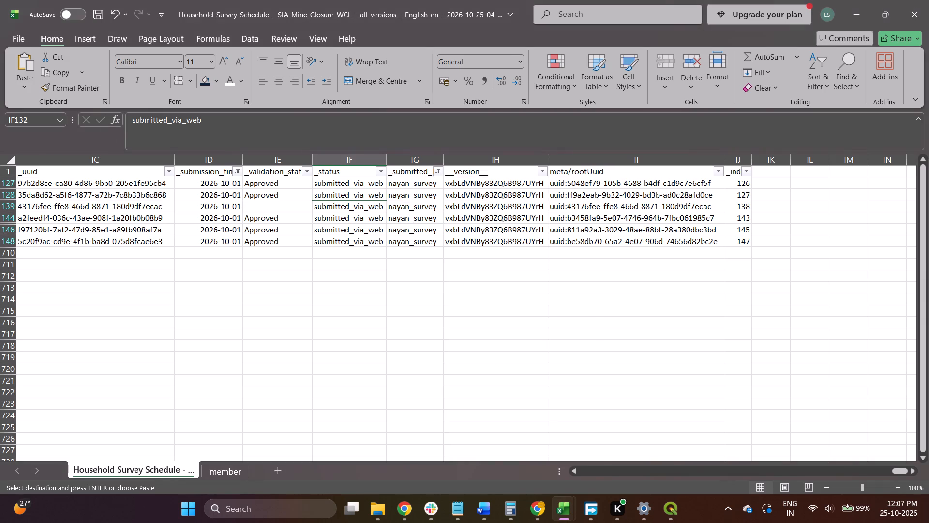
Count nayan_survey's filtered 01-10-2026 submissions and enter 6 as Nayan's No. of Survey in Tracker cell C3.
{"action": "left_click", "coordinate": [424, 183]}
{"action": "key", "text": "ctrl+shift+Down"}
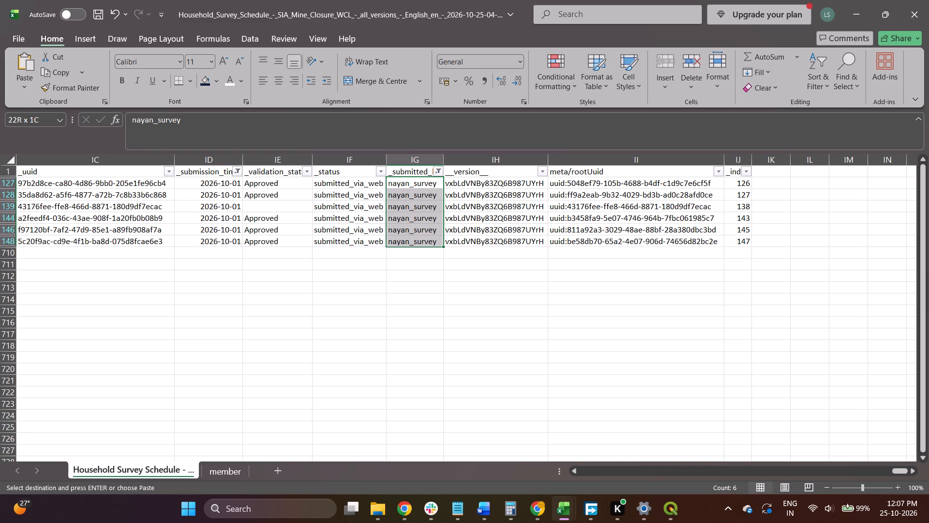
{"action": "key", "text": "alt+Tab"}
{"action": "key", "text": "6"}
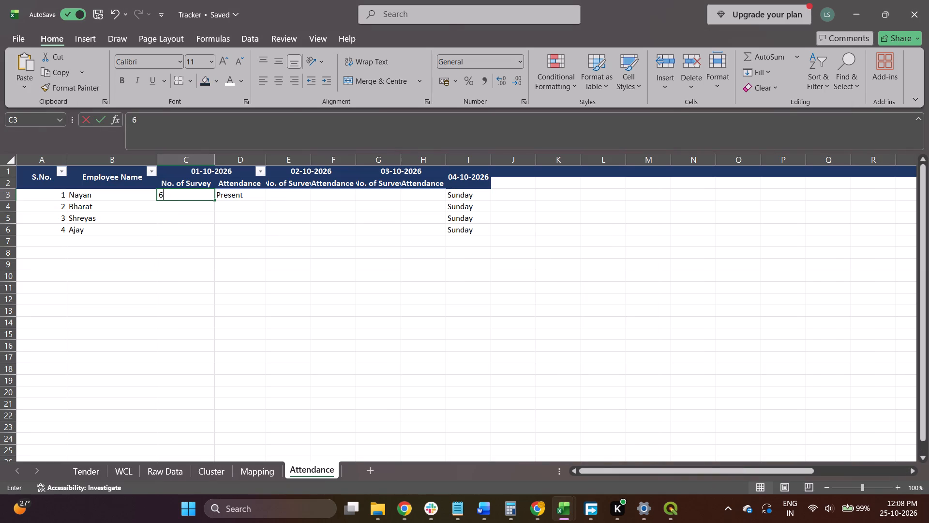
{"action": "key", "text": "Right"}
{"action": "key", "text": "Left"}
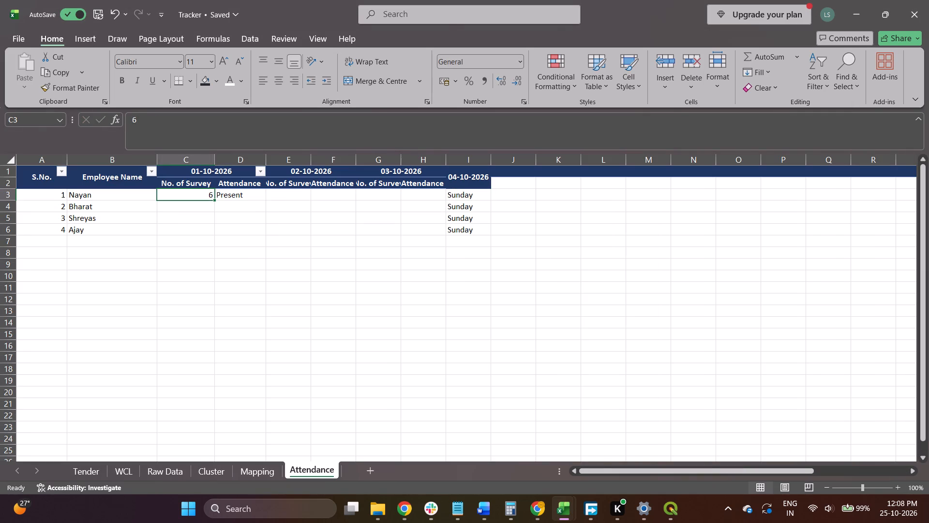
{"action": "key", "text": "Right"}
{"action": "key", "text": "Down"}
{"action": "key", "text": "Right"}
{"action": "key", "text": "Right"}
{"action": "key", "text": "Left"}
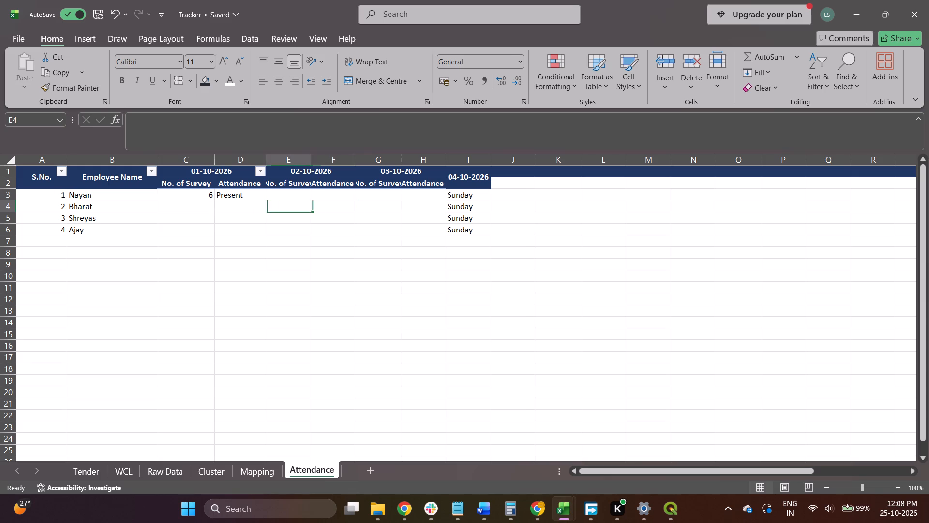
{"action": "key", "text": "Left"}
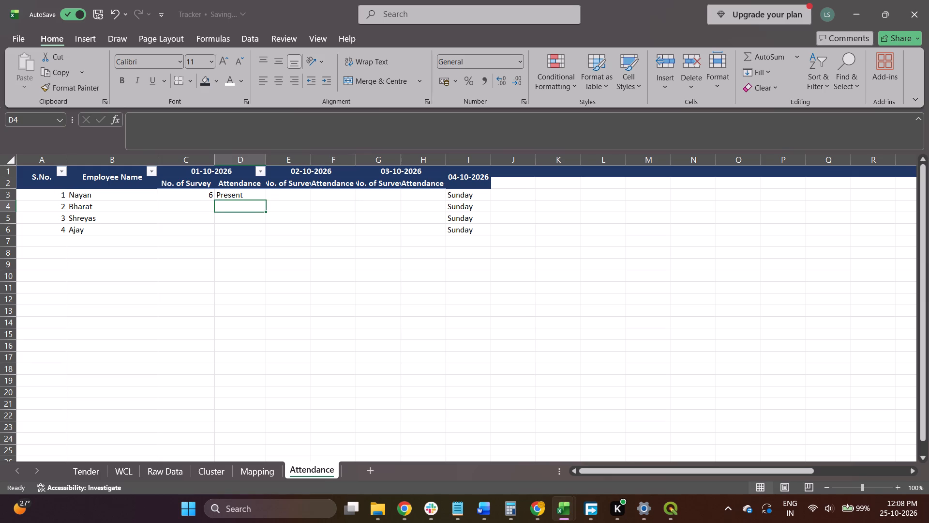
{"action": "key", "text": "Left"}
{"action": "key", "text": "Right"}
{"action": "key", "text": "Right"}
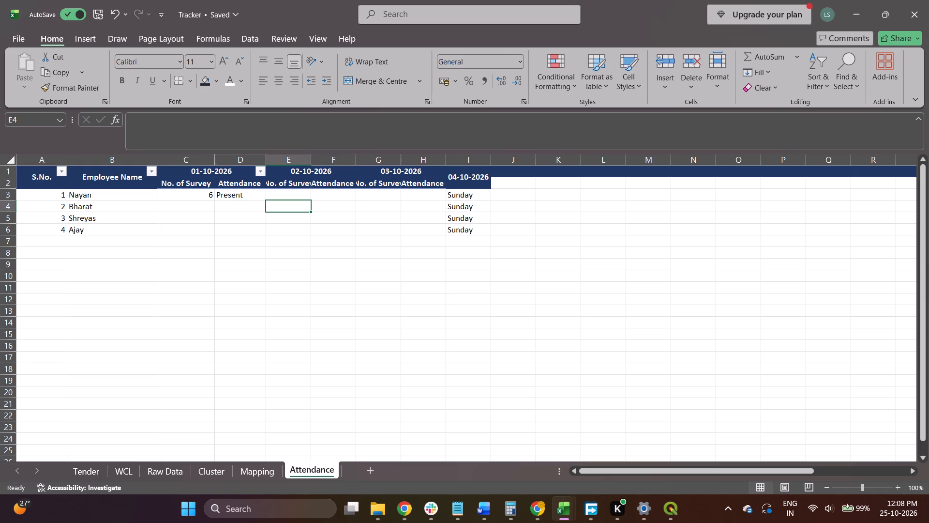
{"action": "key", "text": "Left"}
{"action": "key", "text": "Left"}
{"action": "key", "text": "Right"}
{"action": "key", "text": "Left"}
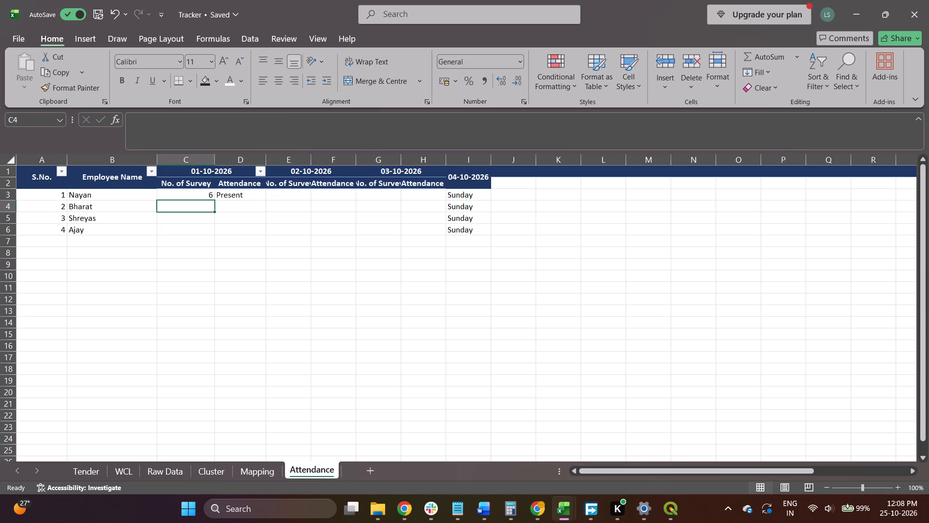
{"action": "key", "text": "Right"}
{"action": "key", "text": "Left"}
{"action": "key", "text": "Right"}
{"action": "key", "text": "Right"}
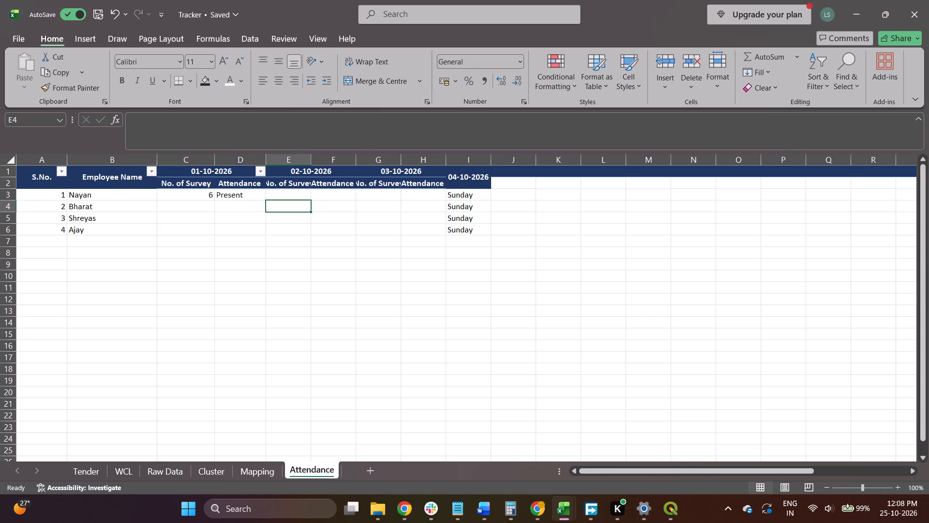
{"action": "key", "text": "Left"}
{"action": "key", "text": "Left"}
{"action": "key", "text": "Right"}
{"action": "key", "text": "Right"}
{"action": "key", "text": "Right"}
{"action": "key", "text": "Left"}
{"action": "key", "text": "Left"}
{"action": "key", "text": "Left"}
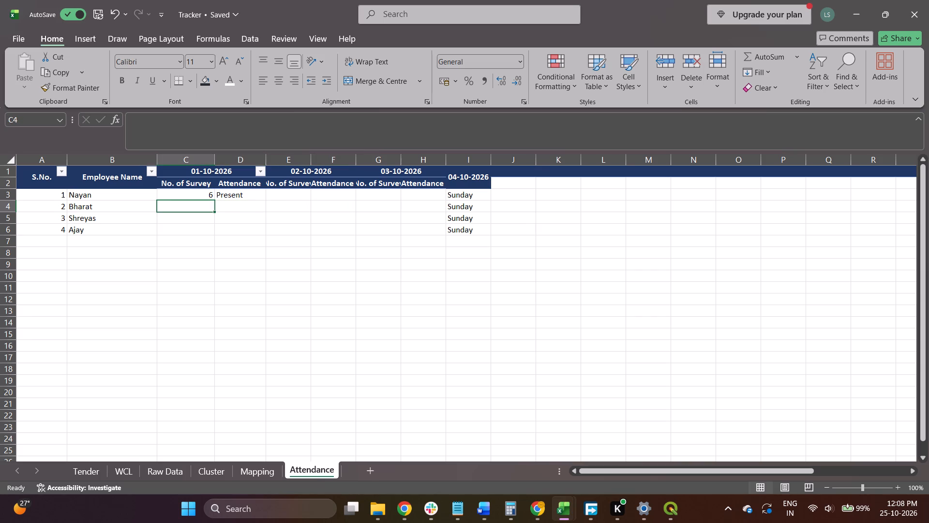
Open the _submitted_by filter list in the Household Survey Schedule workbook to examine the available submitters.
{"action": "key", "text": "alt+Tab"}
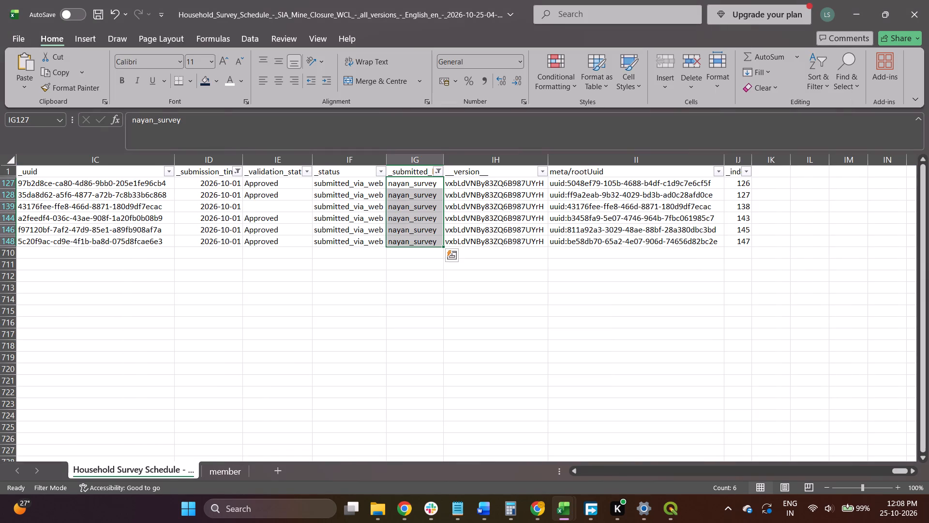
{"action": "left_click", "coordinate": [437, 170]}
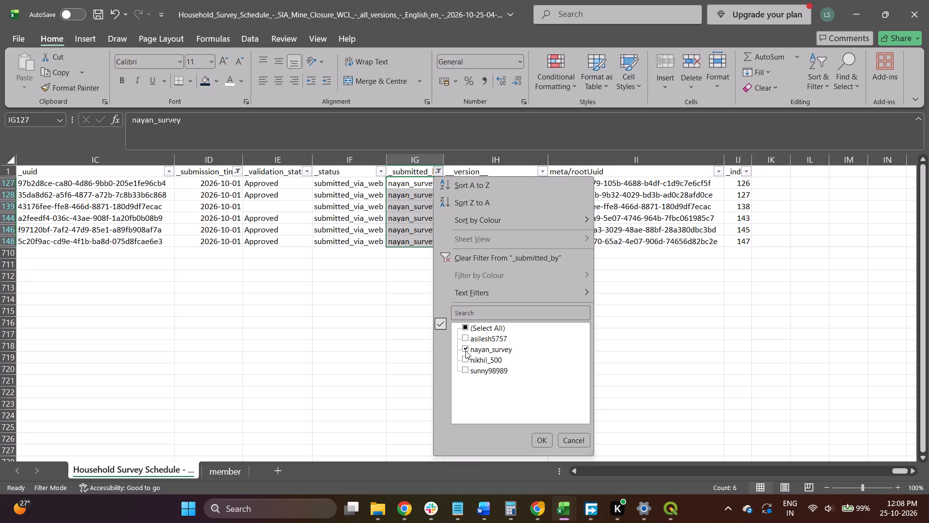
Open the Submission_Tracker_by_Time_and_Submitter workbook from Downloads and view its Dashboard and By Submitter sheets.
{"action": "key", "text": "alt+Tab"}
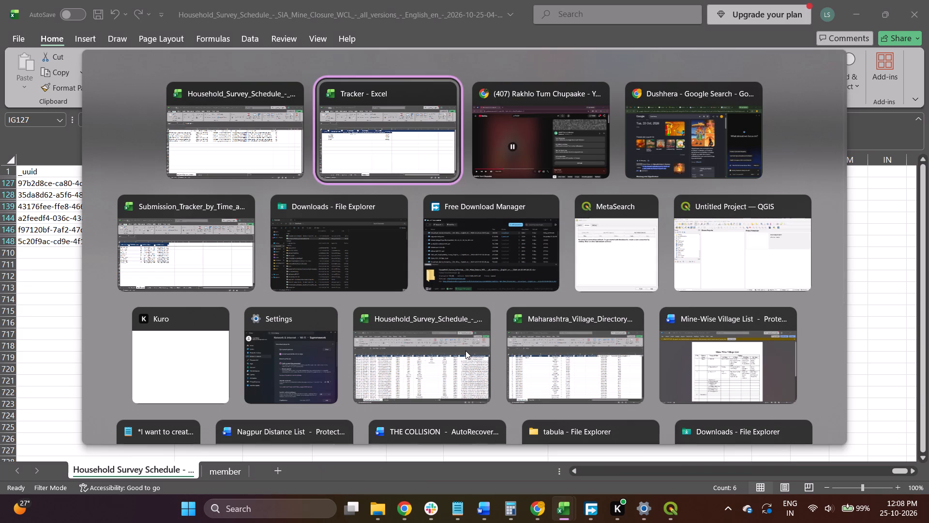
{"action": "key", "text": "alt+Down"}
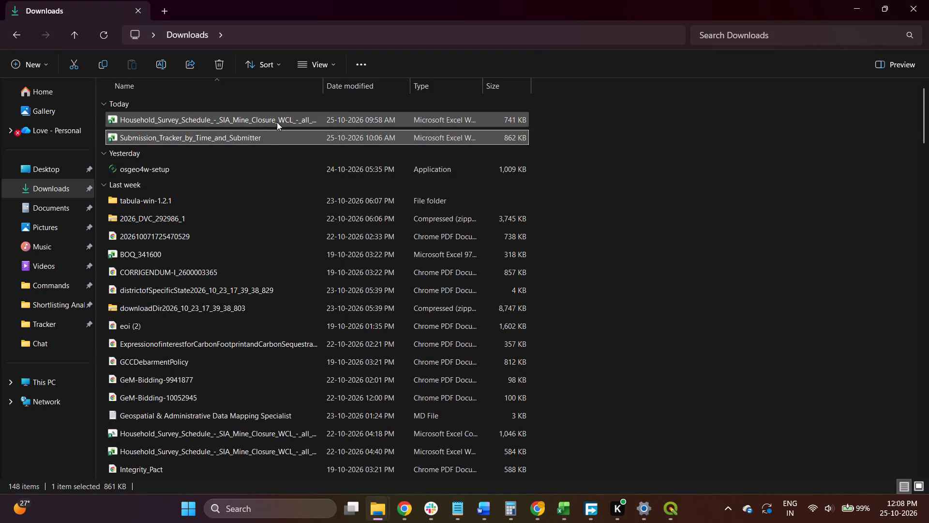
{"action": "double_click", "coordinate": [262, 137]}
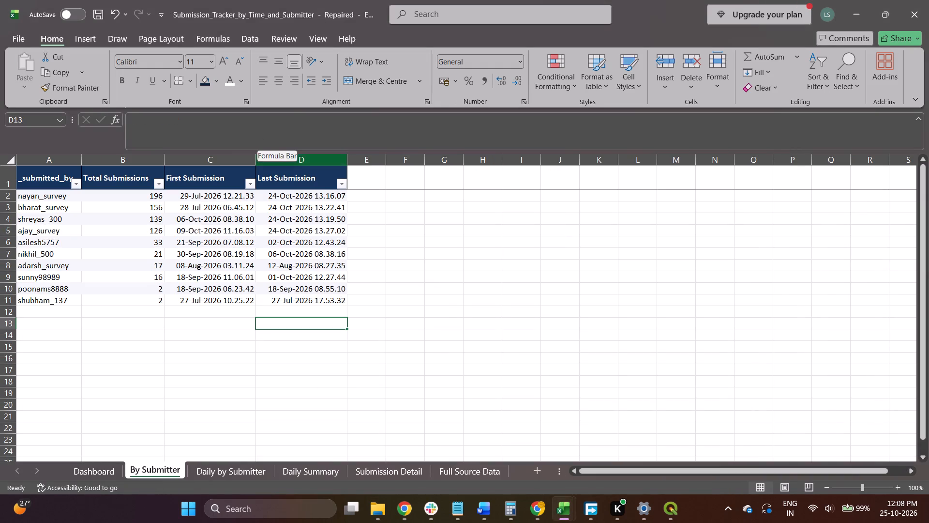
{"action": "left_click", "coordinate": [103, 474]}
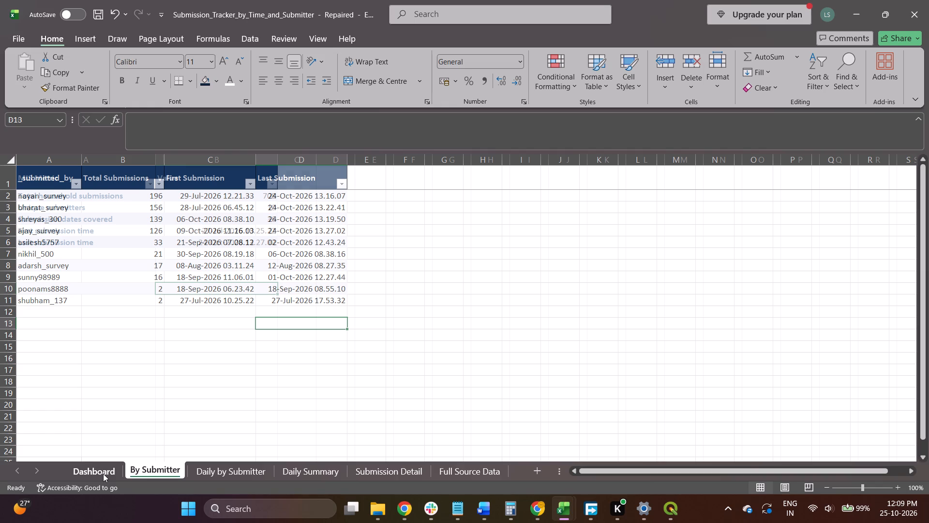
{"action": "left_click", "coordinate": [158, 472]}
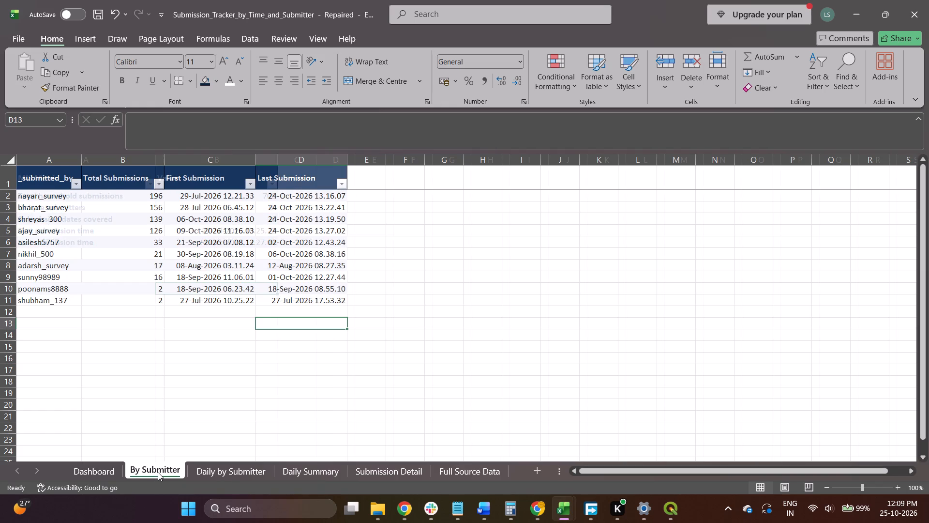